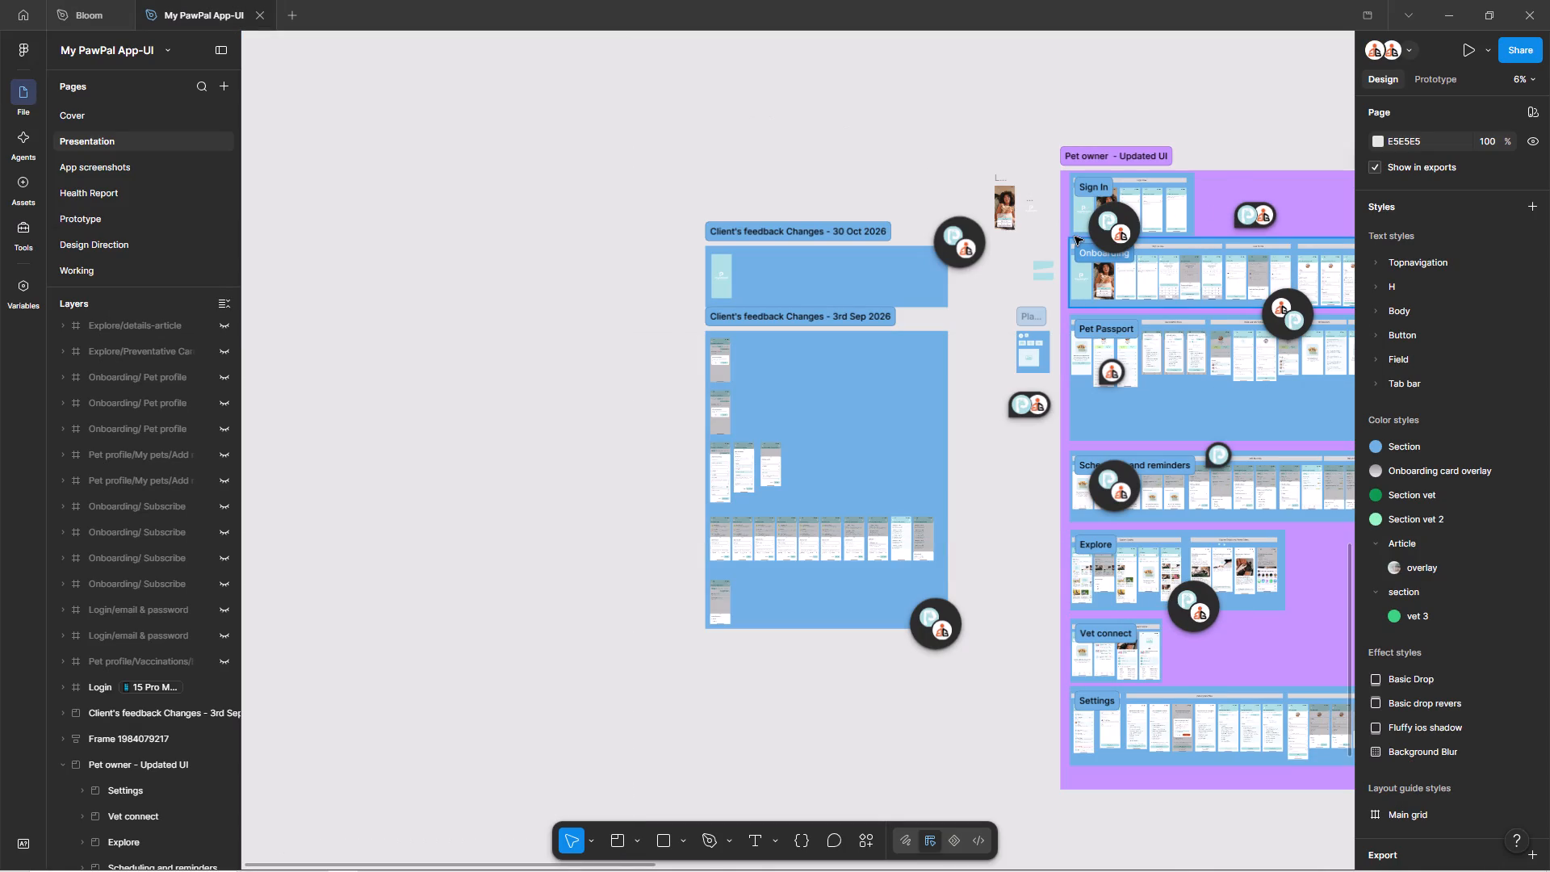
Hide the interface panels and fit the entire Presentation page in view to examine the Old UI and New UI sections.
key(ctrl+backslash)
key(shift+exclam)
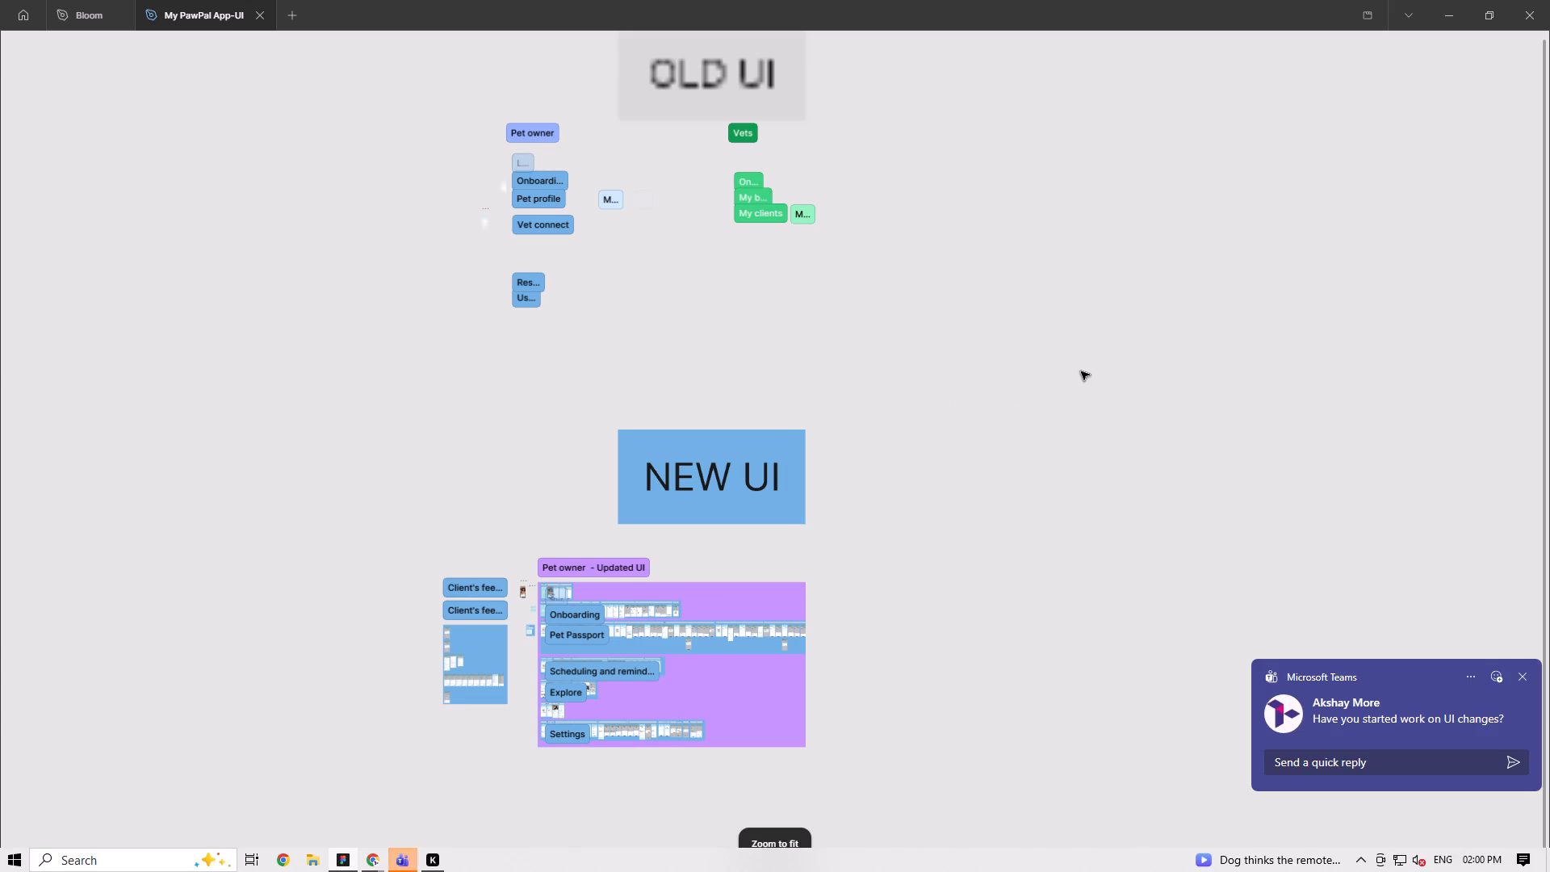
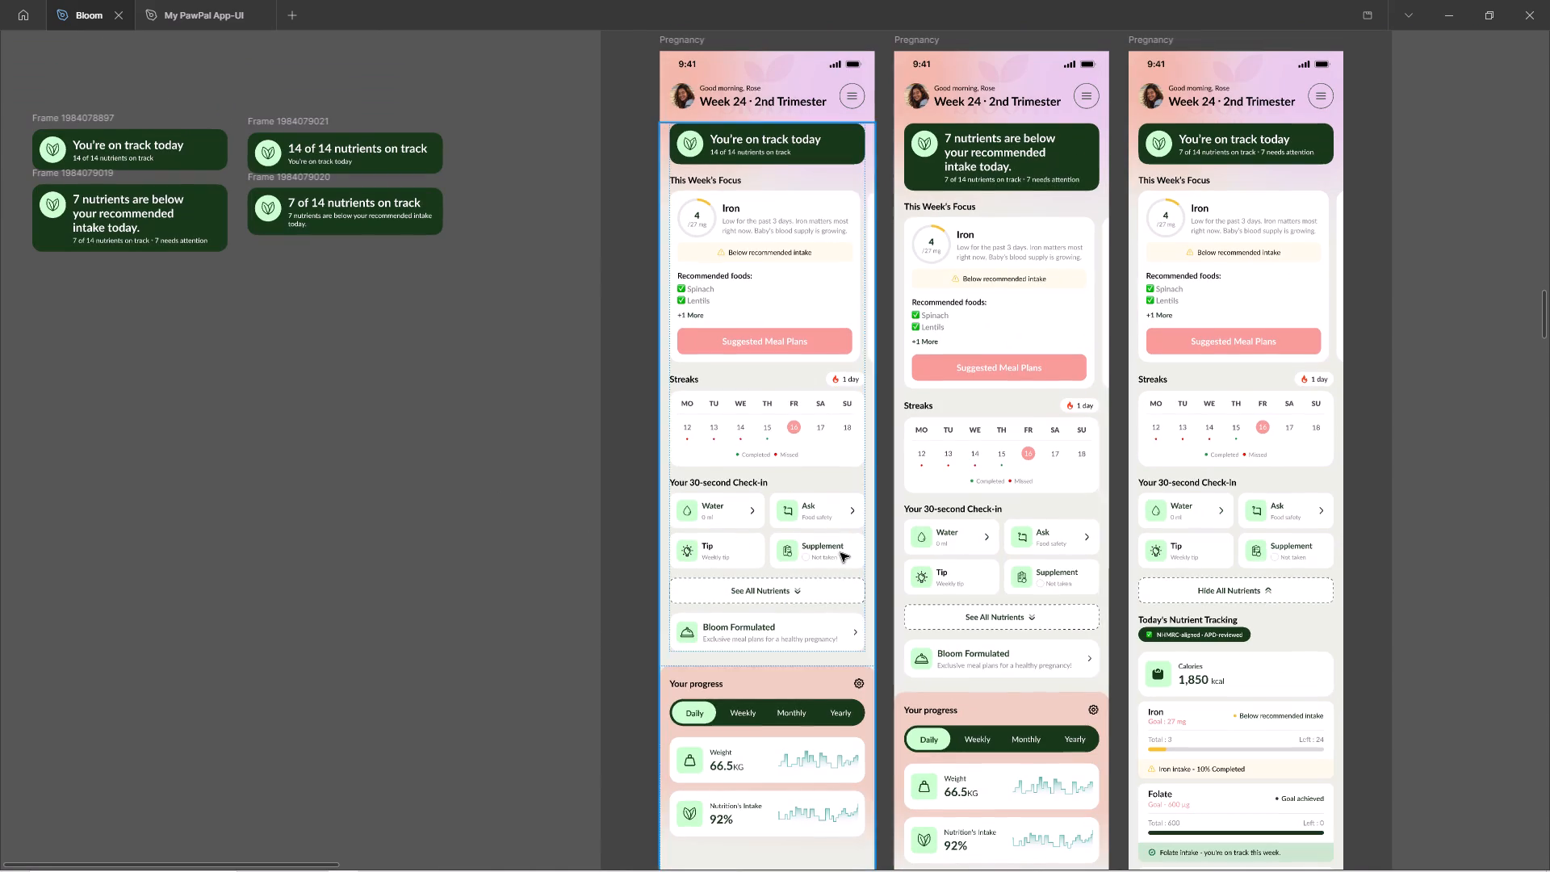
Switch to Chrome, open the Bloom Pregnancy client comments to-do in Basecamp, and select the Supplement tile and Targets answers on Preconception and Postpartum.
ctrl+scroll(840, 553, up, 5)
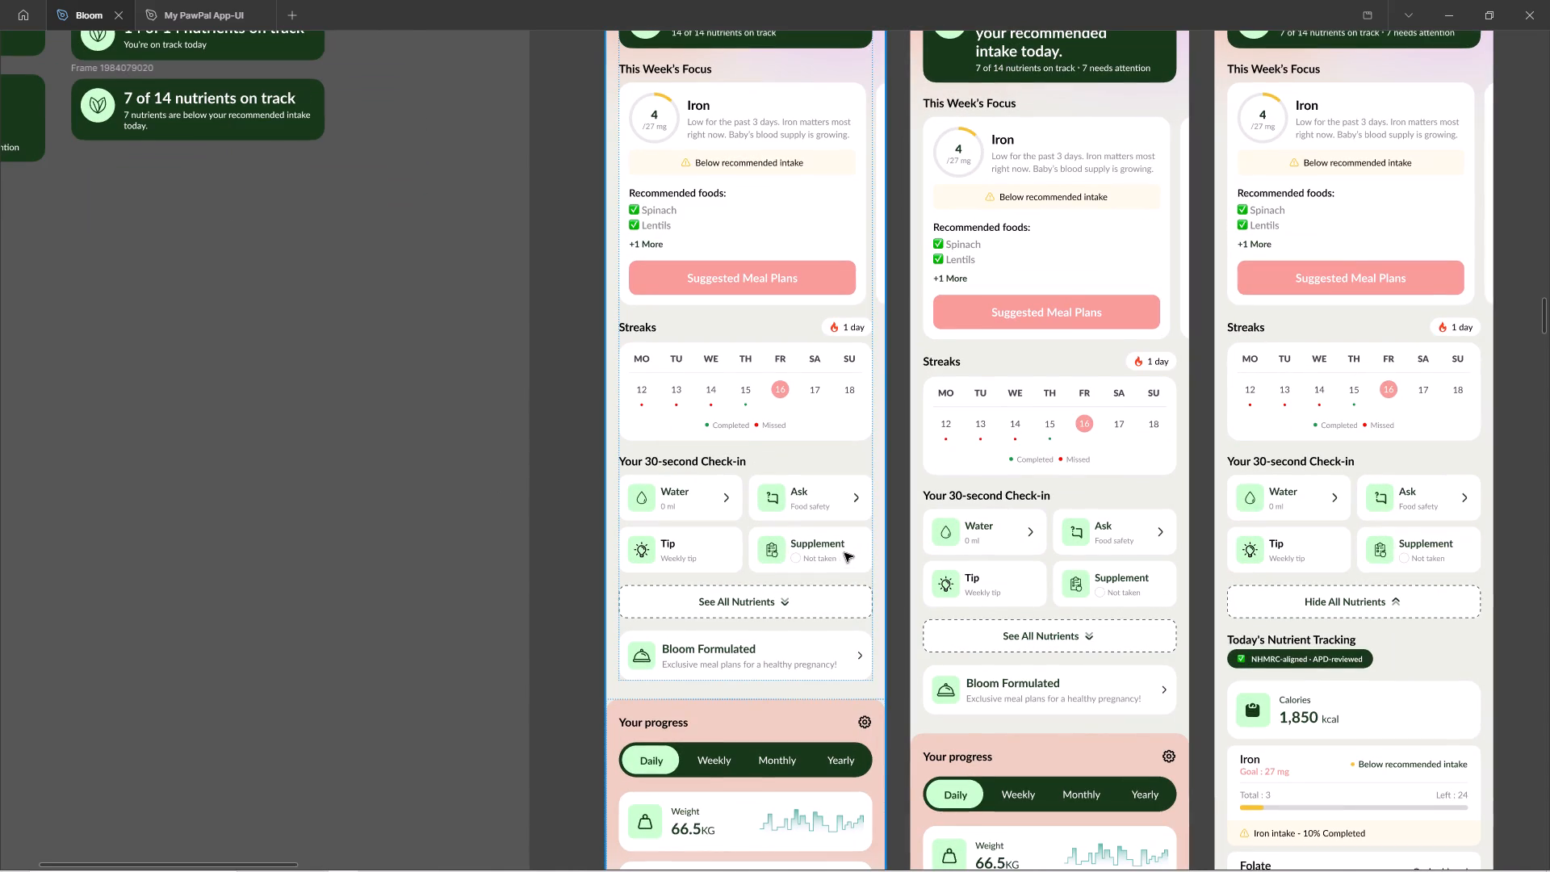
key(alt+Tab)
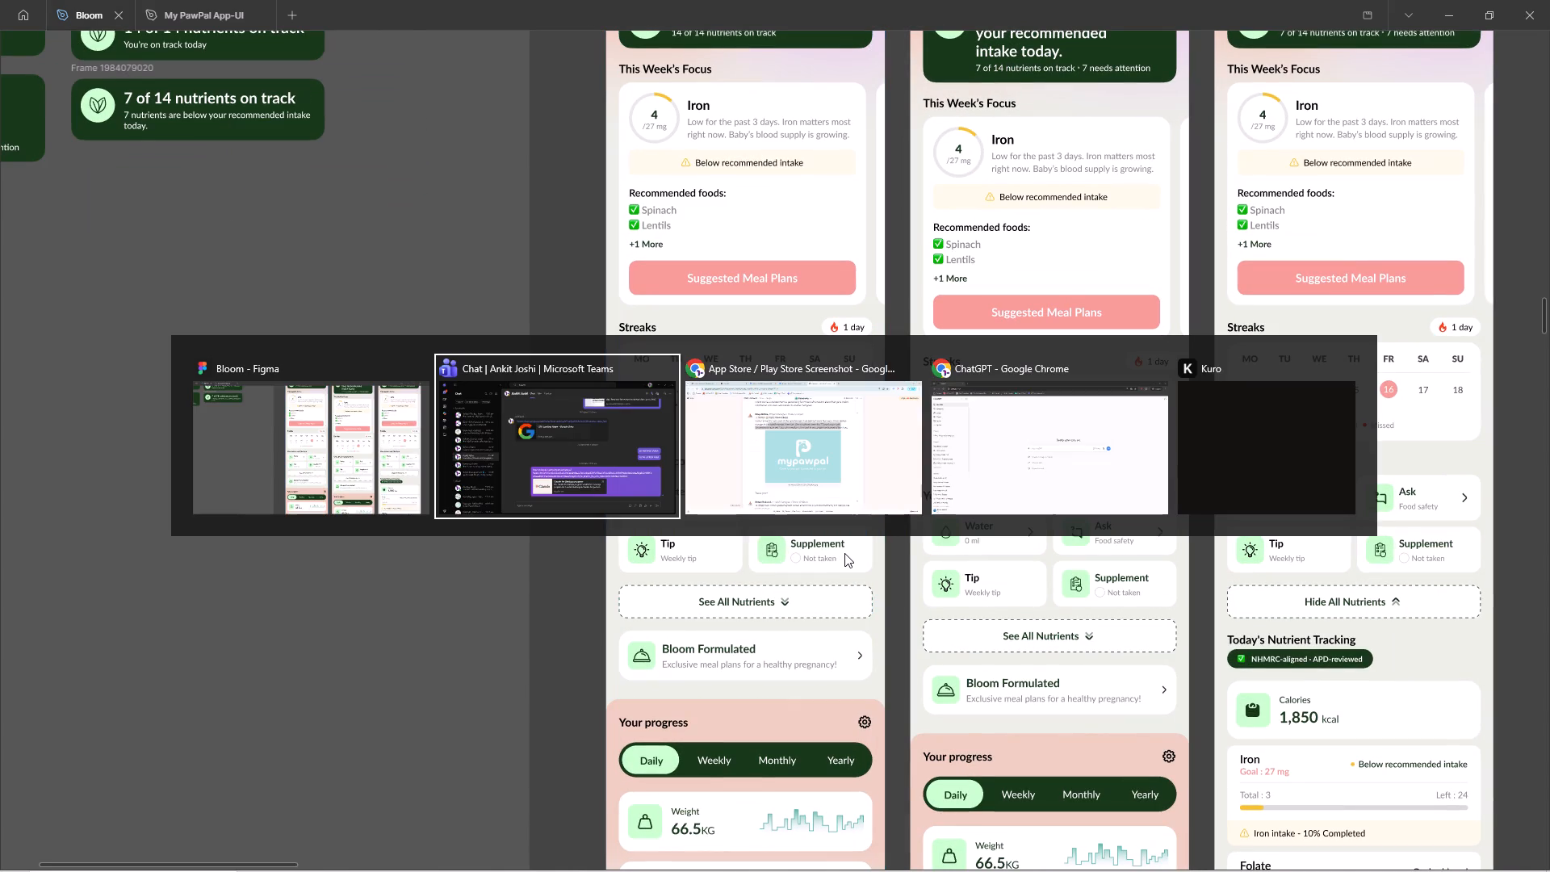
key(alt+Tab)
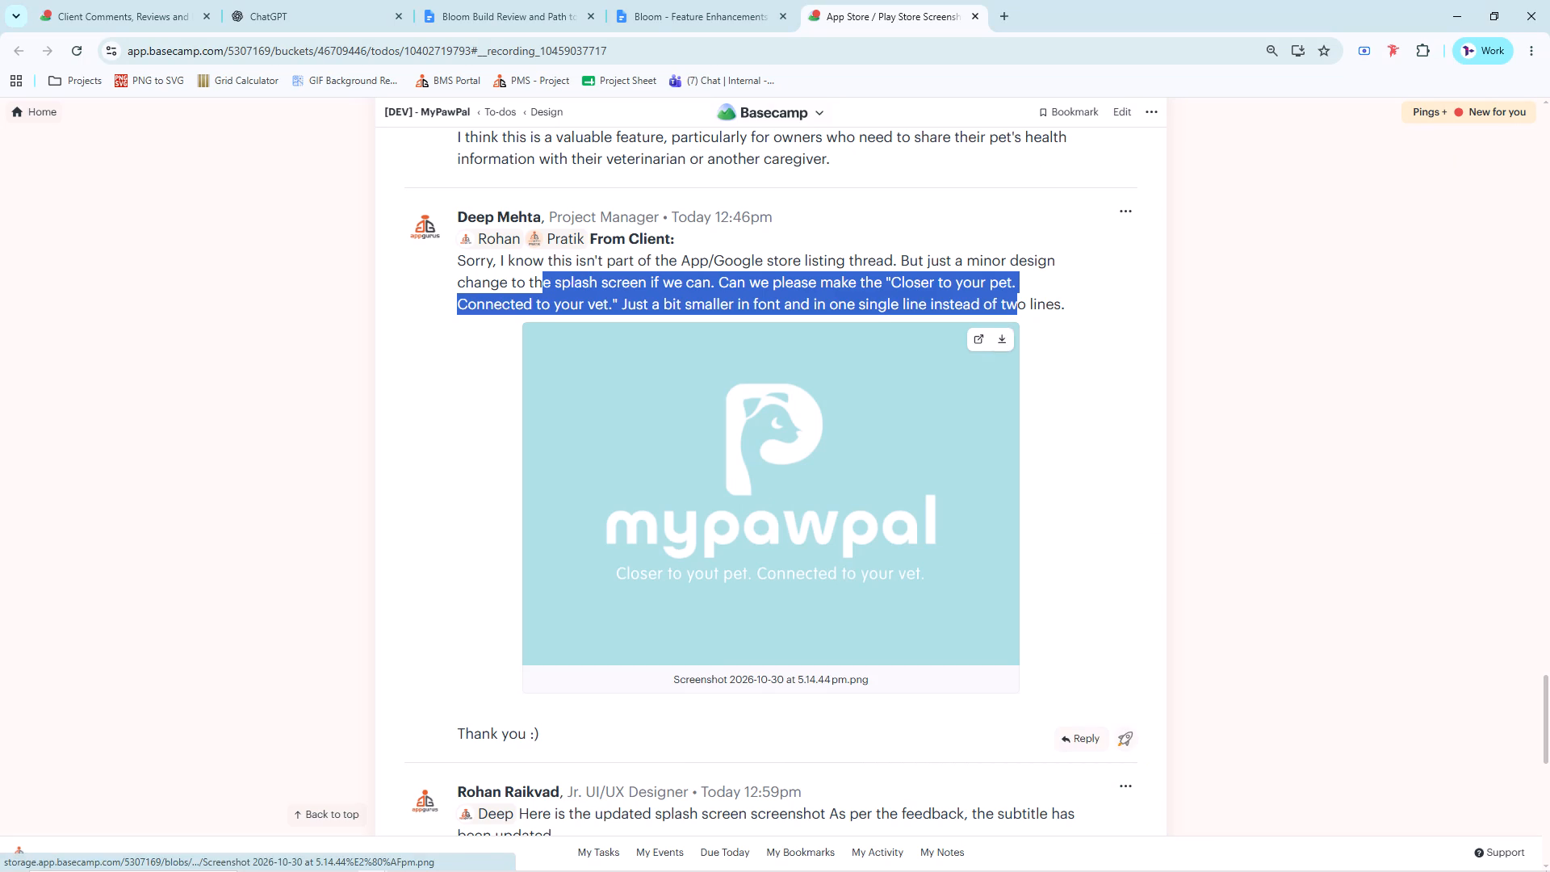
click(104, 0)
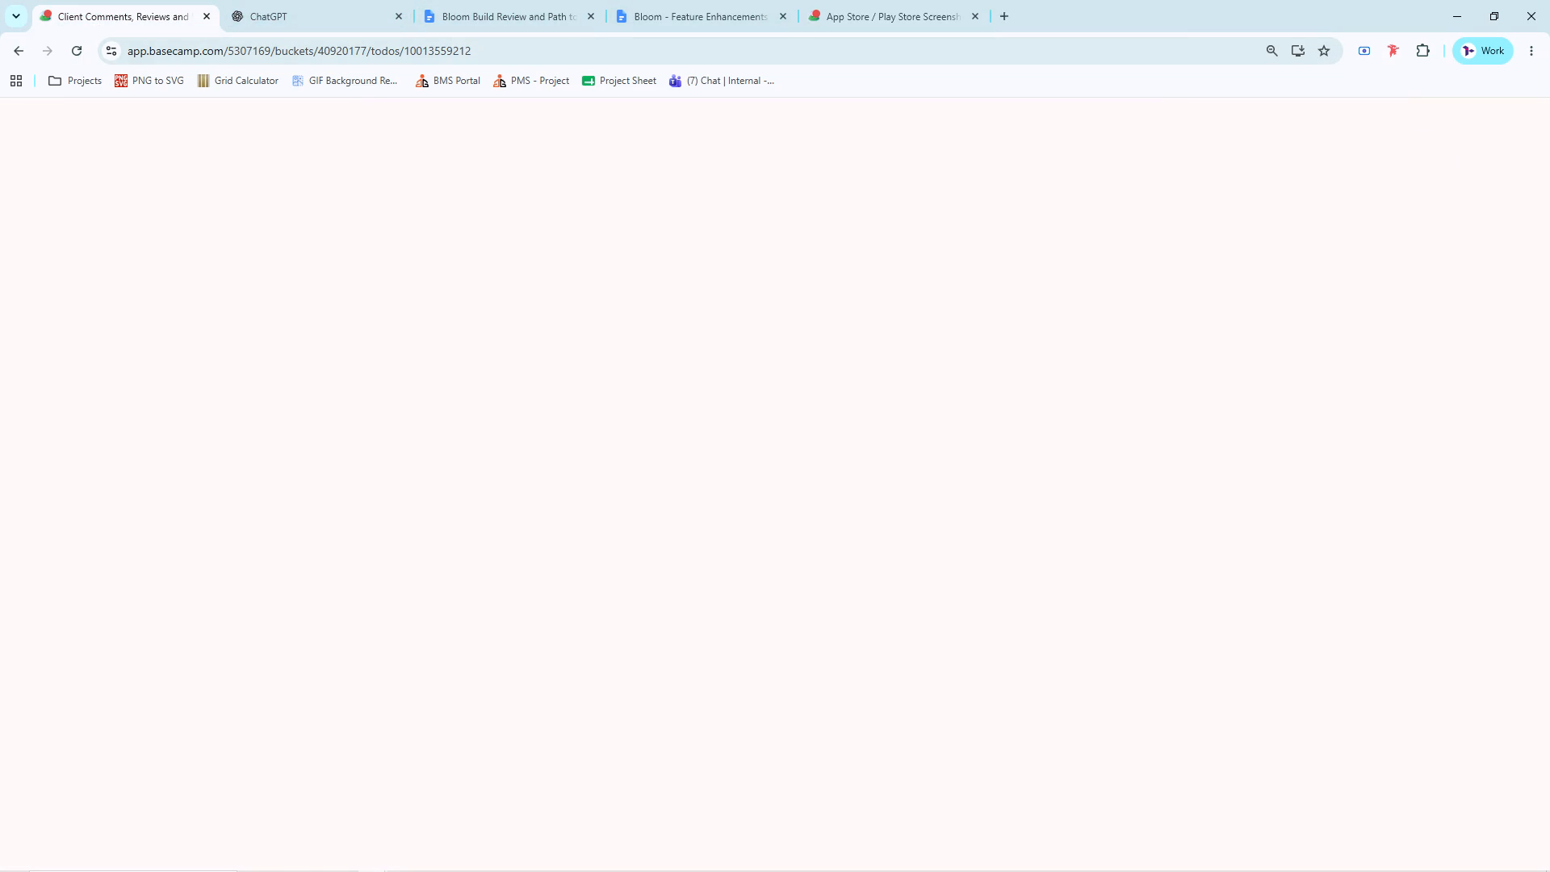
scroll(677, 445, up, 3)
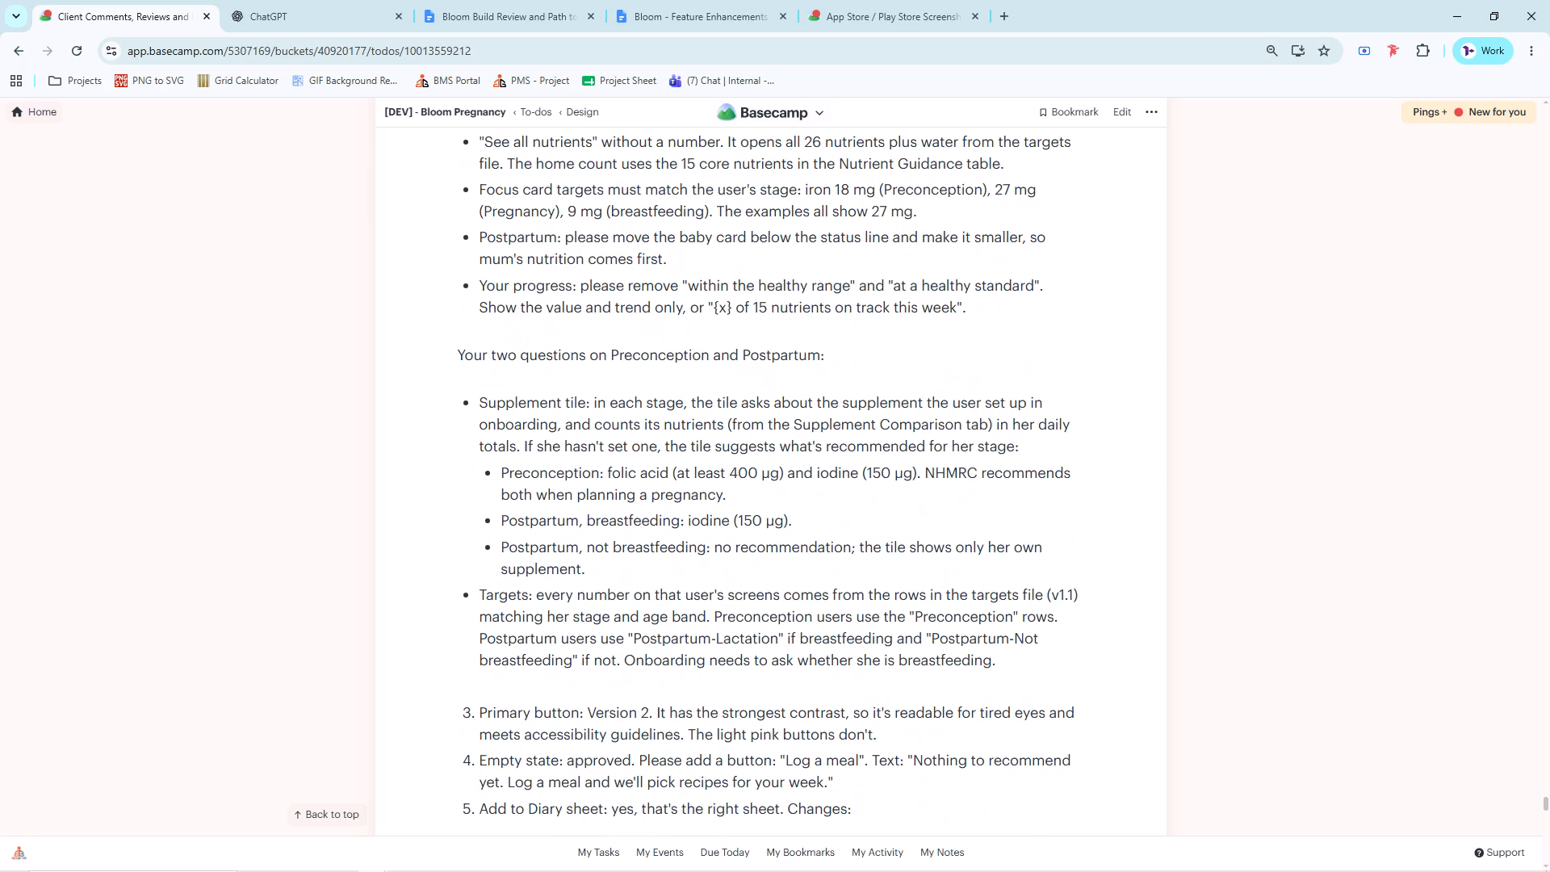
scroll(682, 439, up, 1)
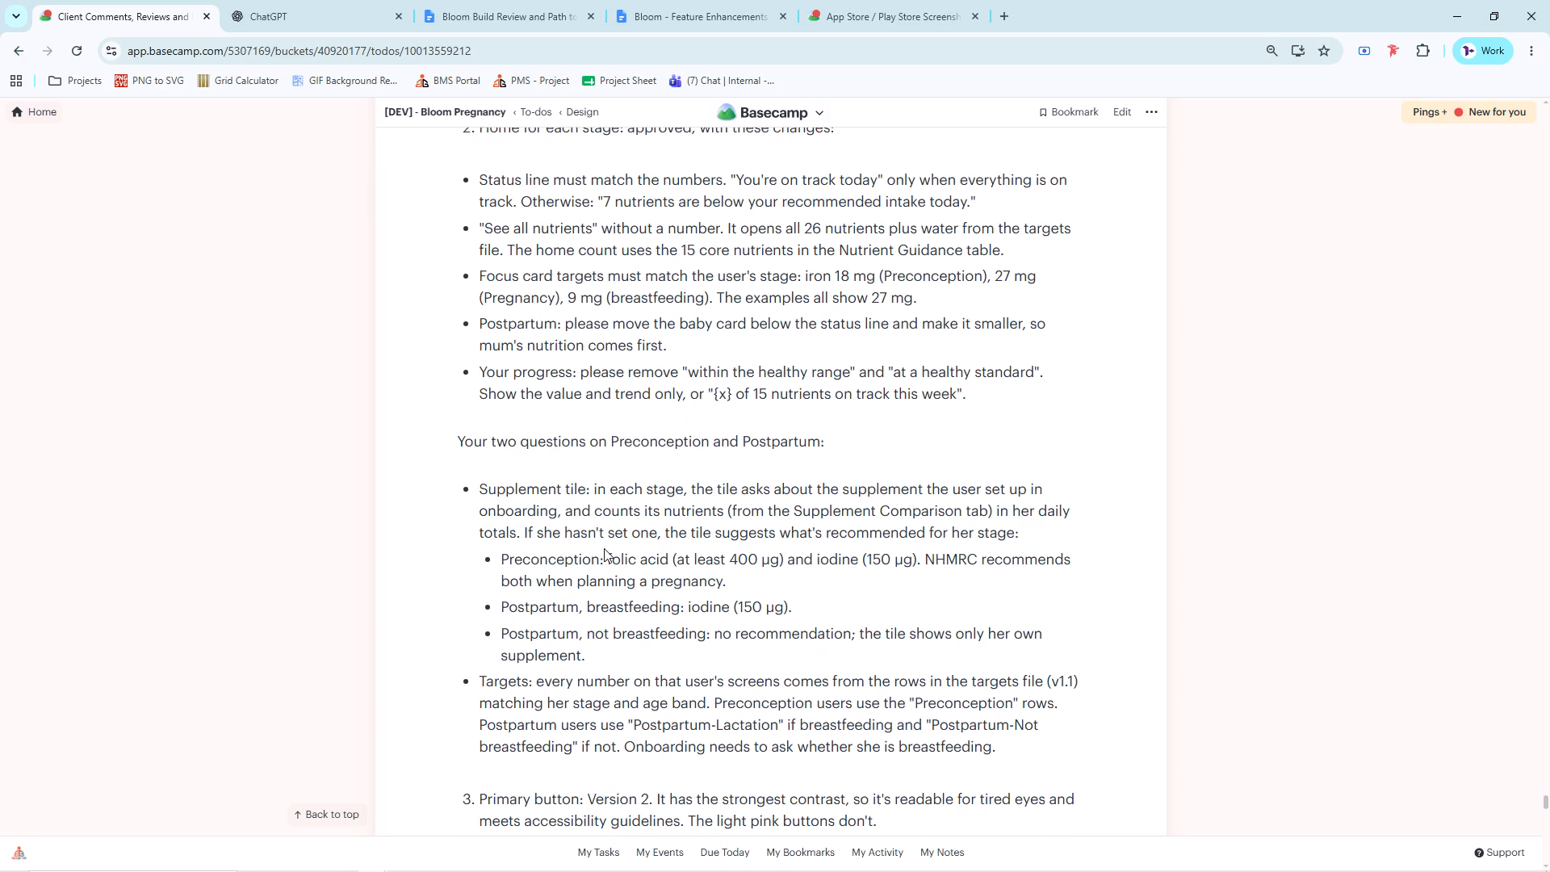
drag(478, 486, 999, 756)
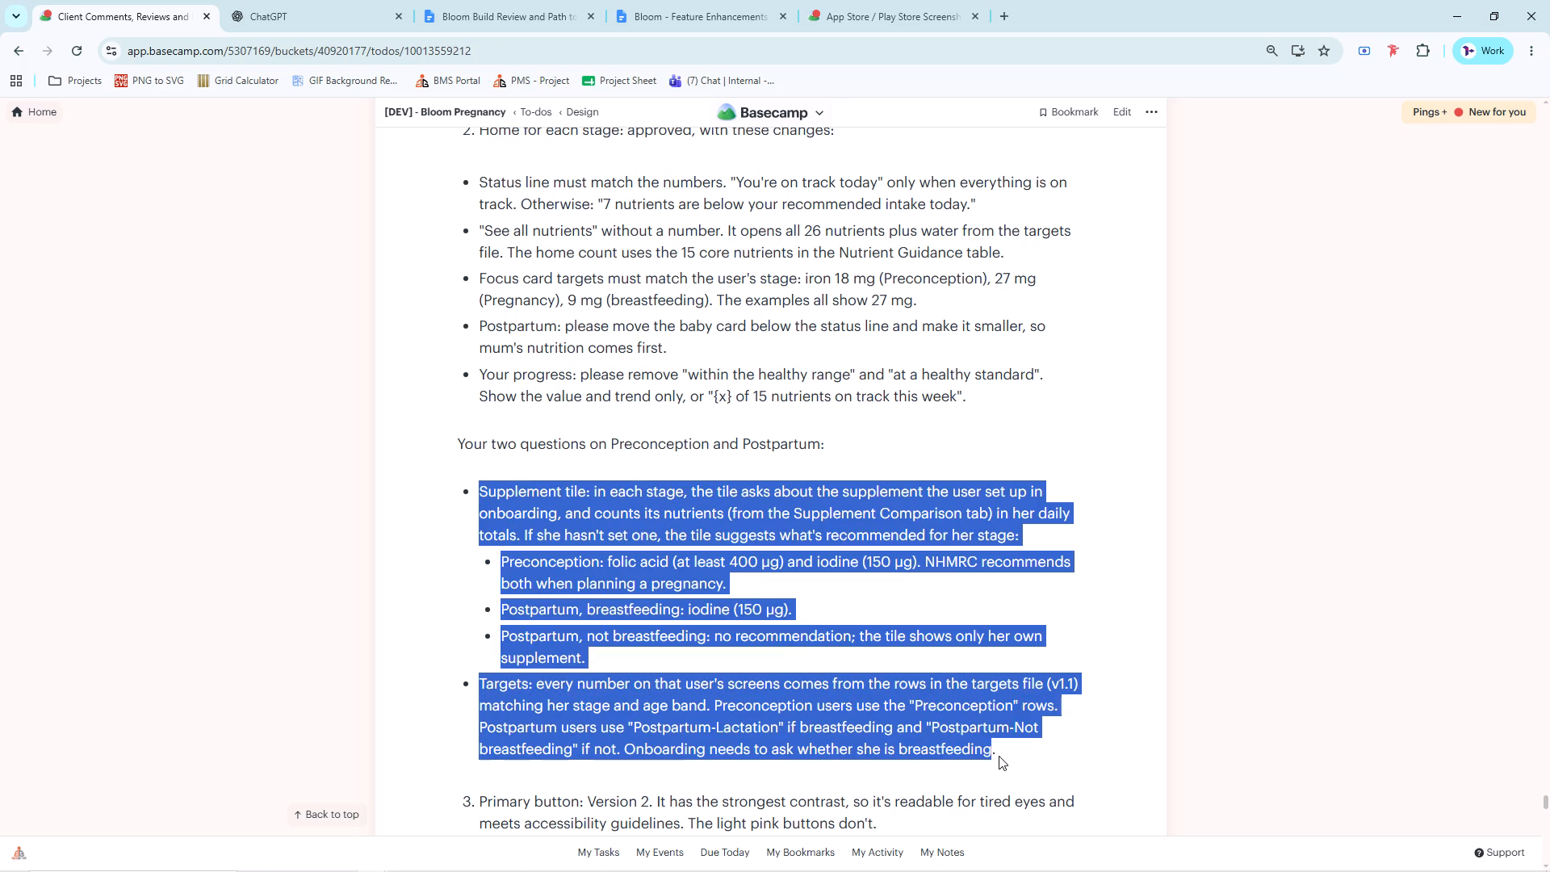
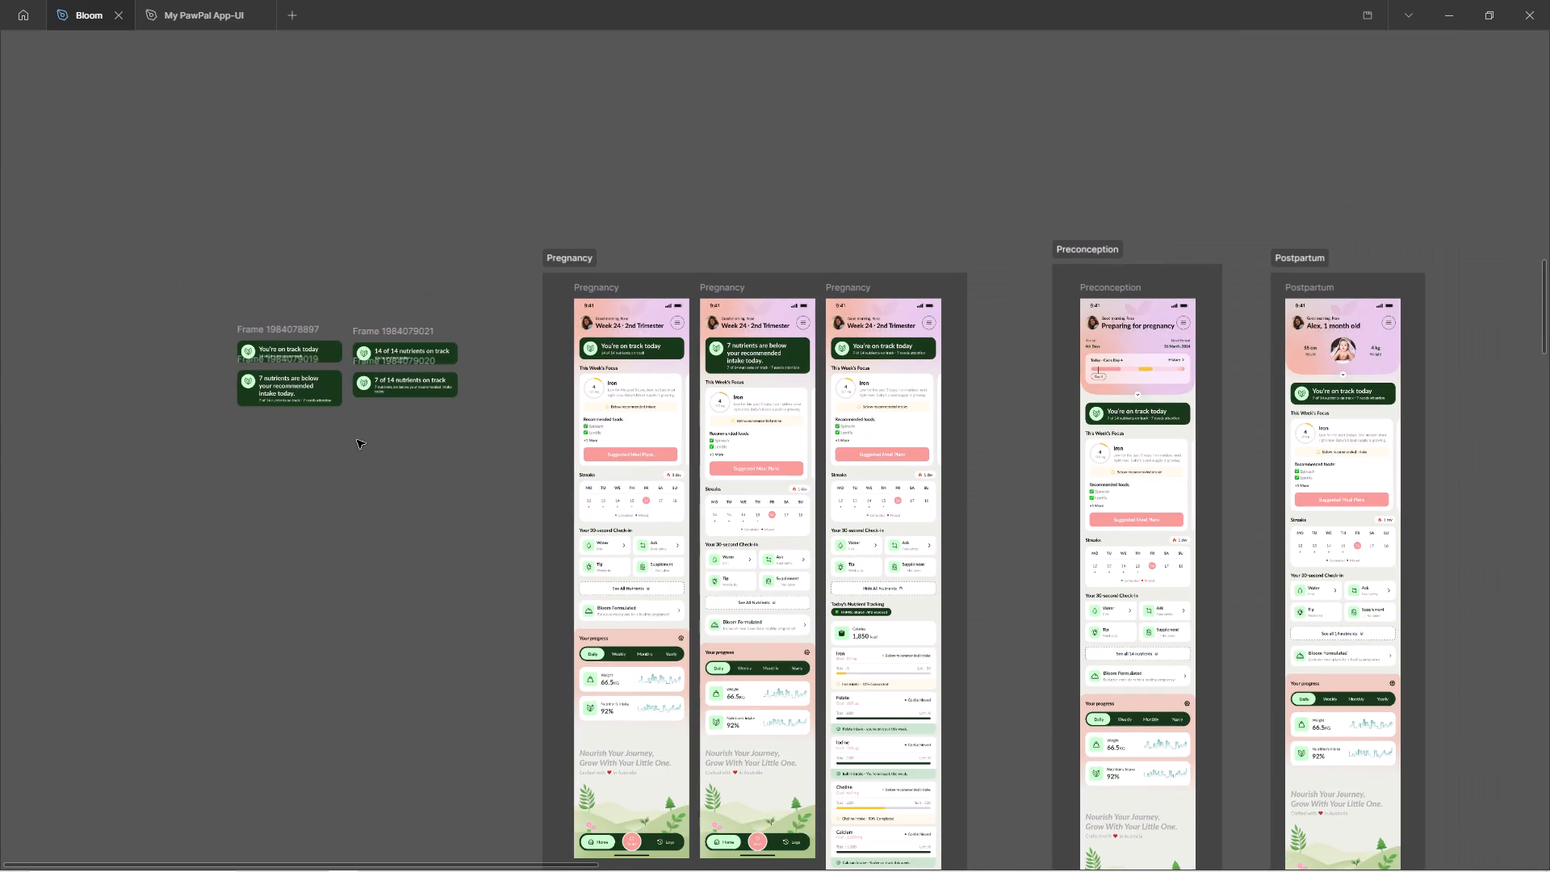
Examine the Pregnancy, Preconception and Postpartum home screens in the Bloom file, comparing their headers, nutrient status banners, focus cards and check-in tiles.
ctrl+scroll(421, 365, up, 6)
ctrl+scroll(865, 312, up, 4)
key(space)
key(space)
key(space)
key(space)
key(space)
key(space)
key(space)
key(space)
key(space)
key(space)
key(space)
key(space)
key(space)
key(space)
key(space)
key(space)
key(space)
key(space)
key(space)
key(space)
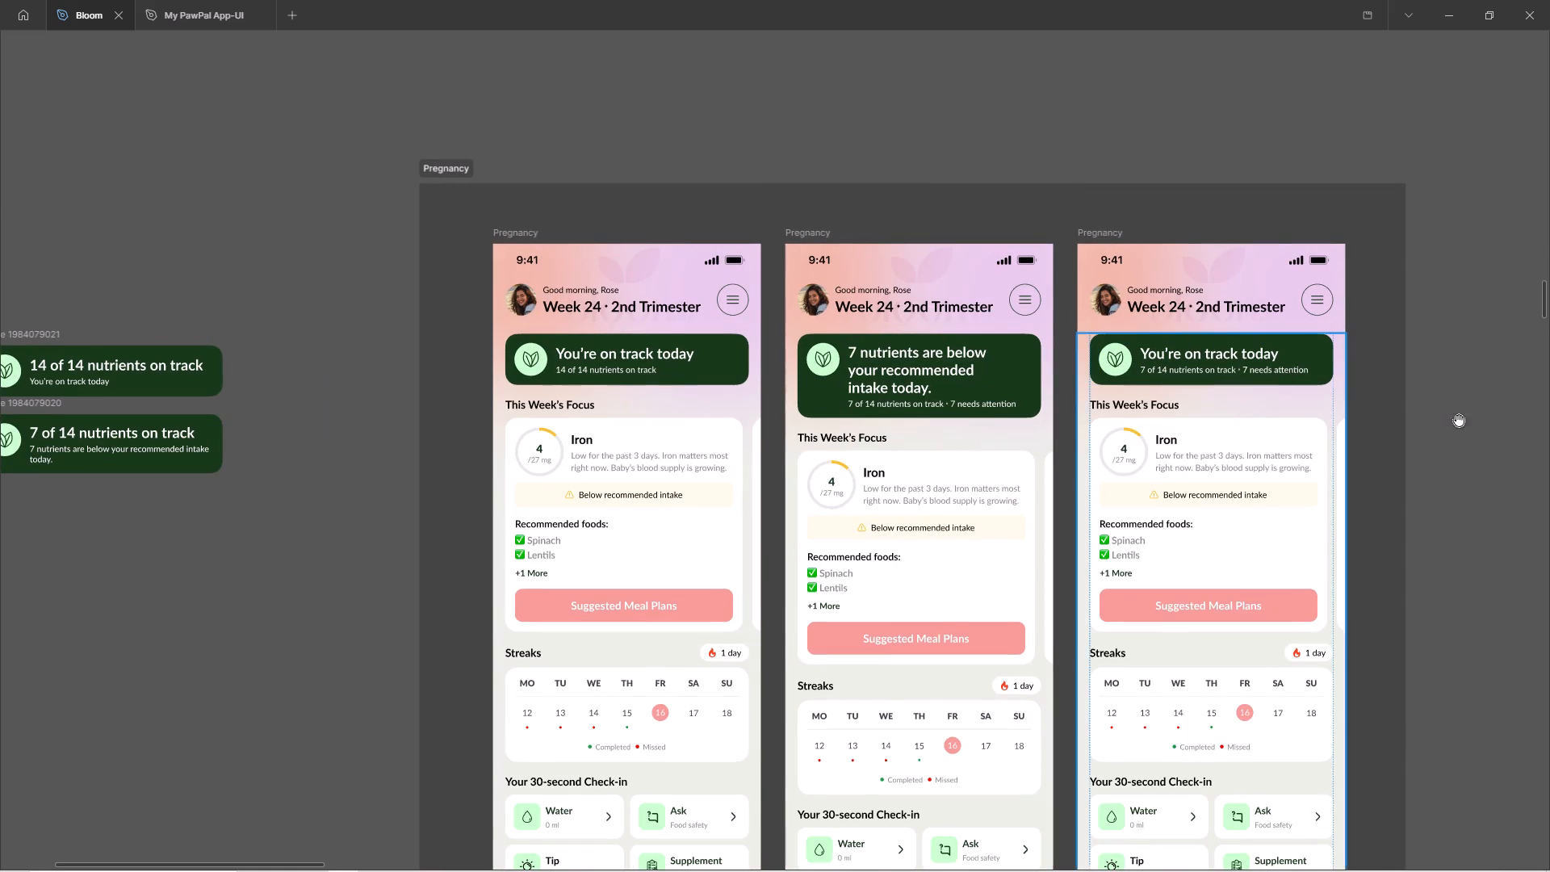
drag(1464, 396, 763, 350)
ctrl+scroll(802, 337, down, 11)
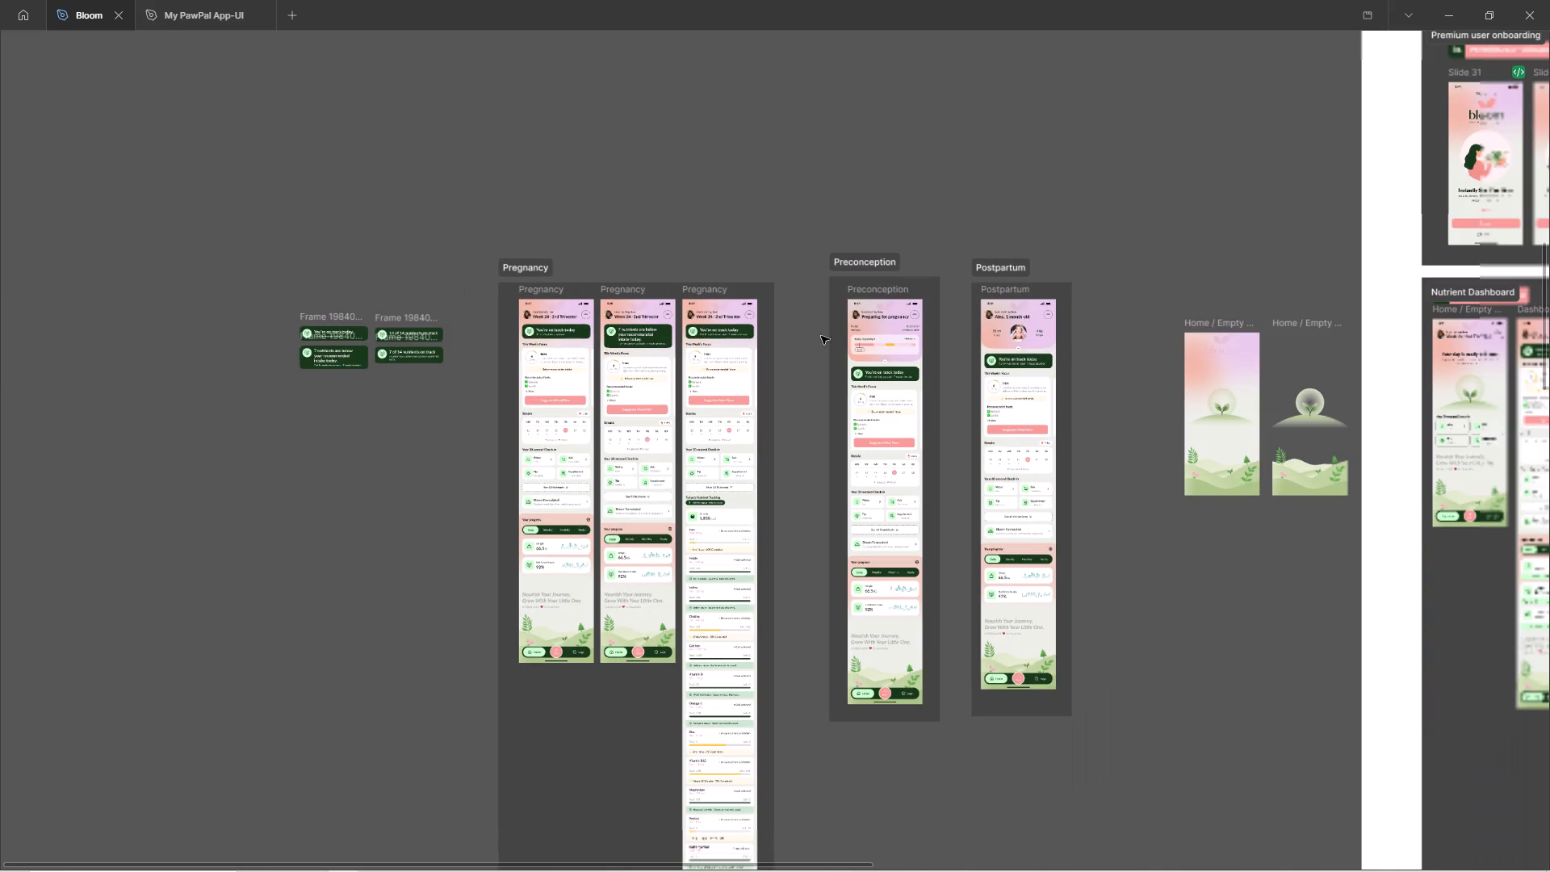
ctrl+scroll(1090, 306, up, 7)
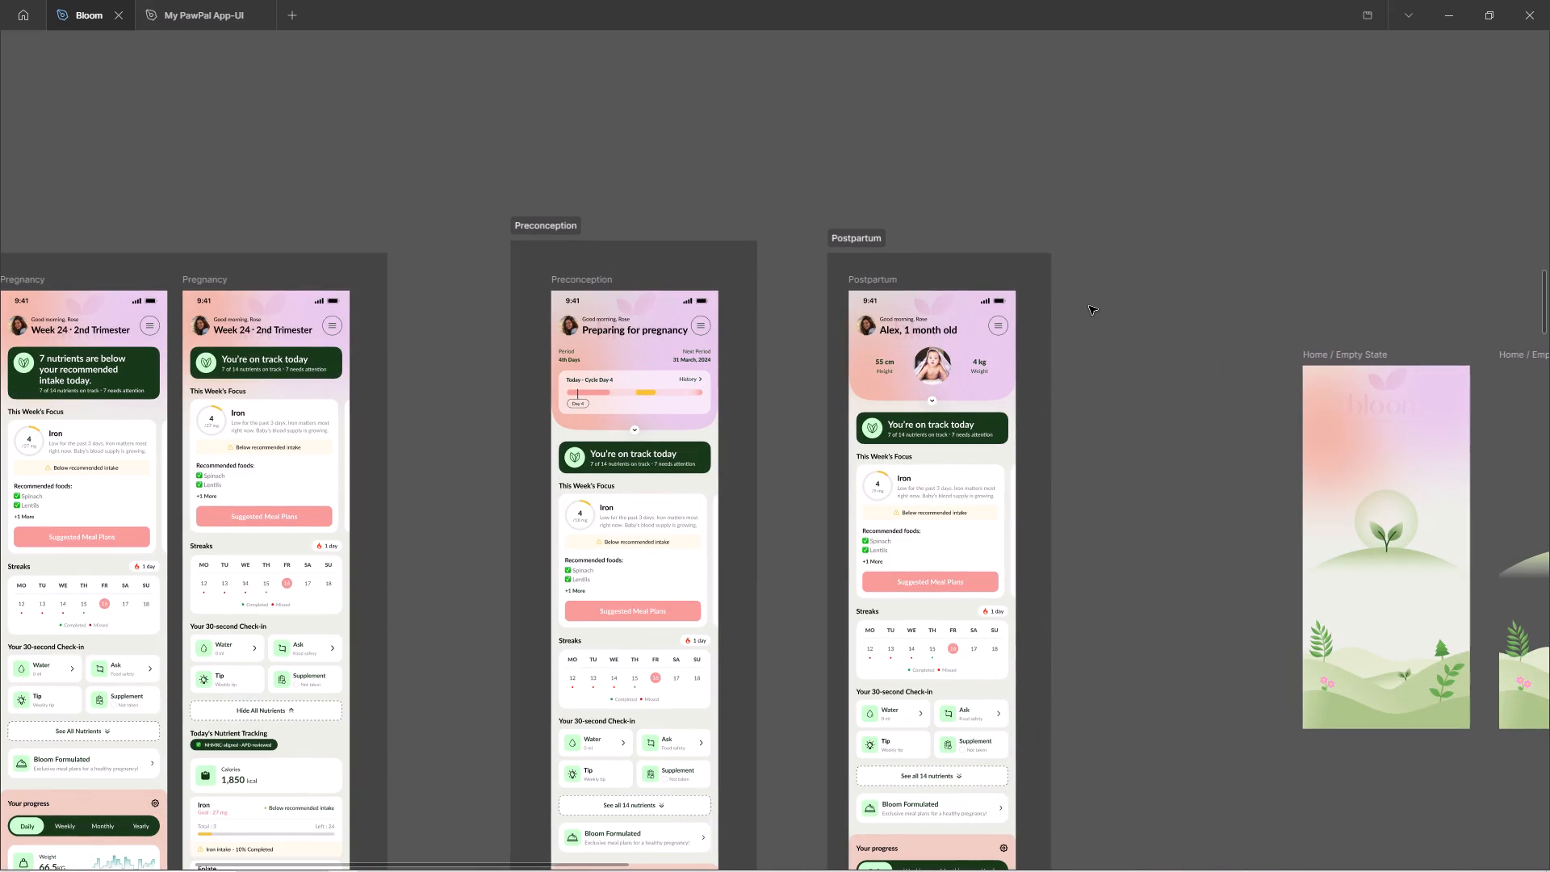
ctrl+scroll(1003, 370, up, 5)
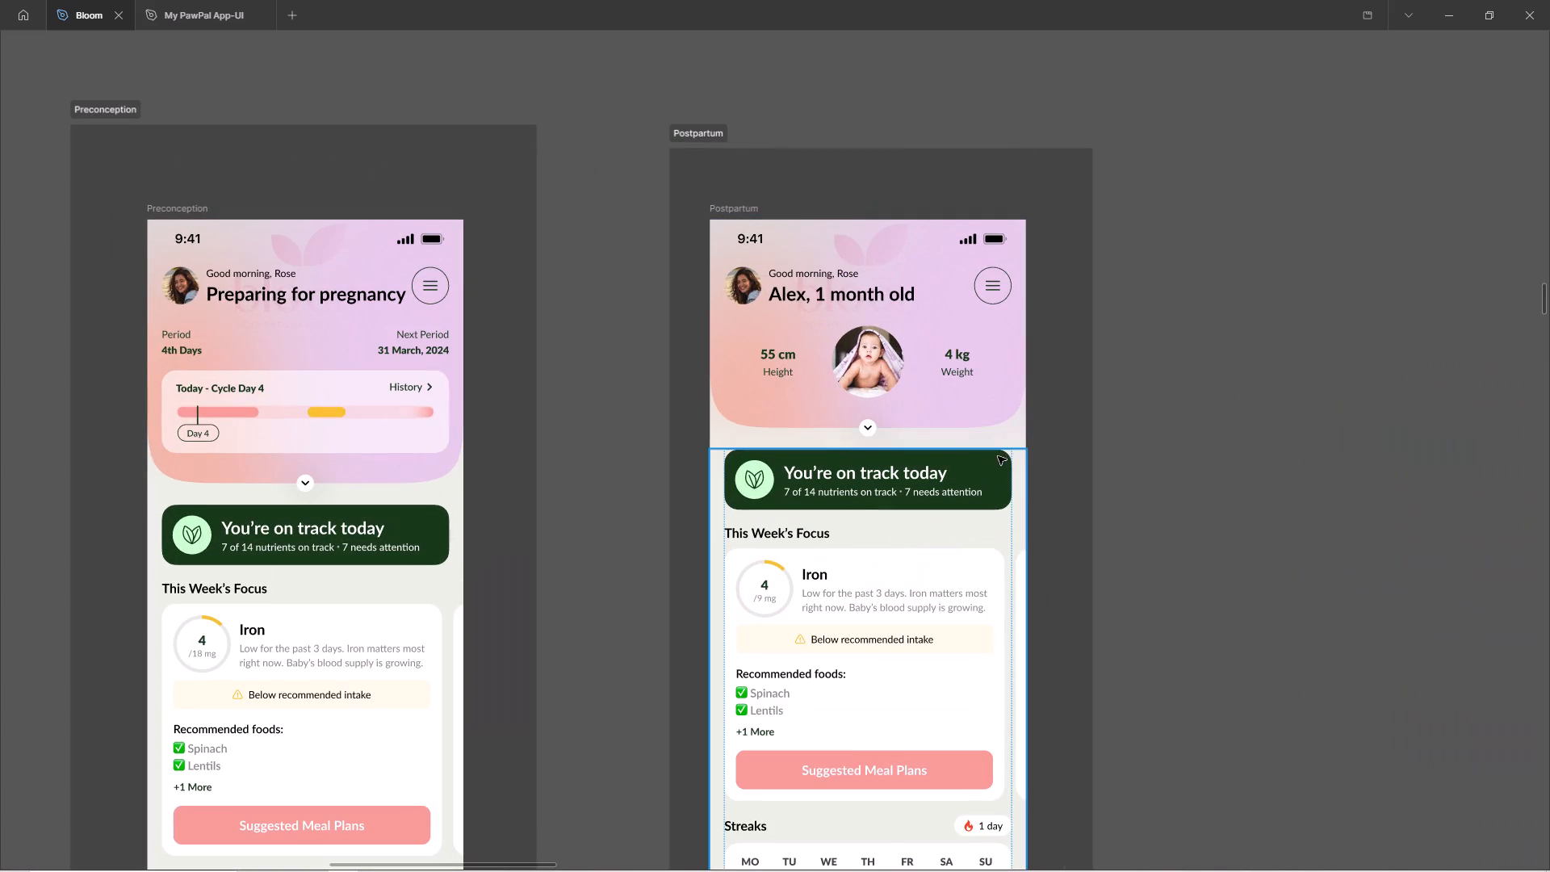
ctrl+scroll(1108, 371, down, 7)
ctrl+scroll(1109, 371, up, 1)
ctrl+scroll(1109, 371, down, 10)
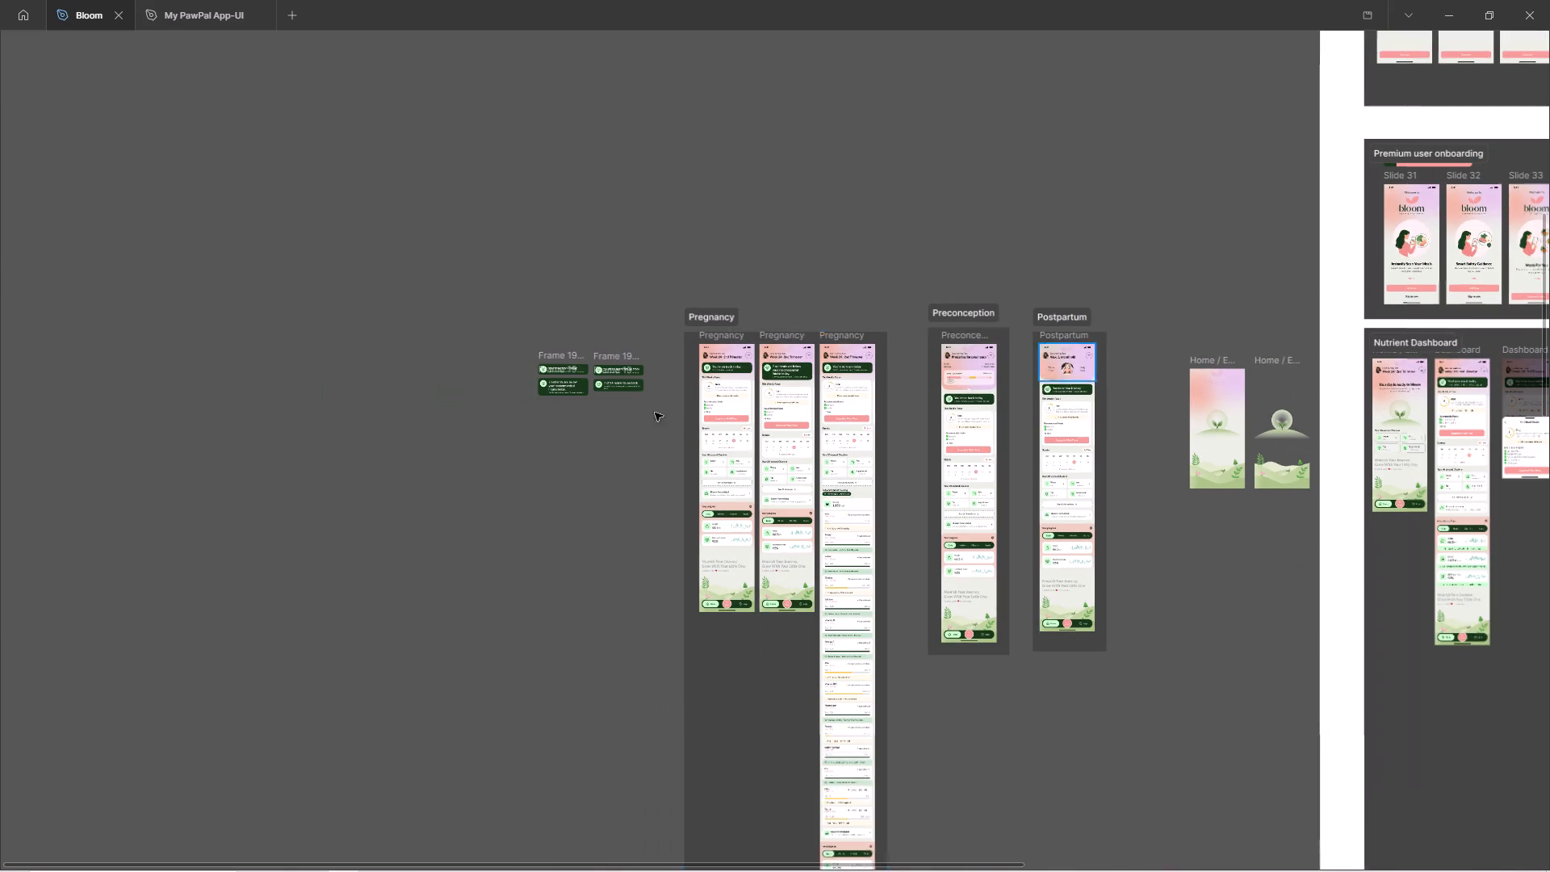
ctrl+scroll(1162, 430, up, 13)
ctrl+scroll(939, 367, up, 2)
ctrl+scroll(939, 367, down, 1)
ctrl+scroll(939, 367, up, 1)
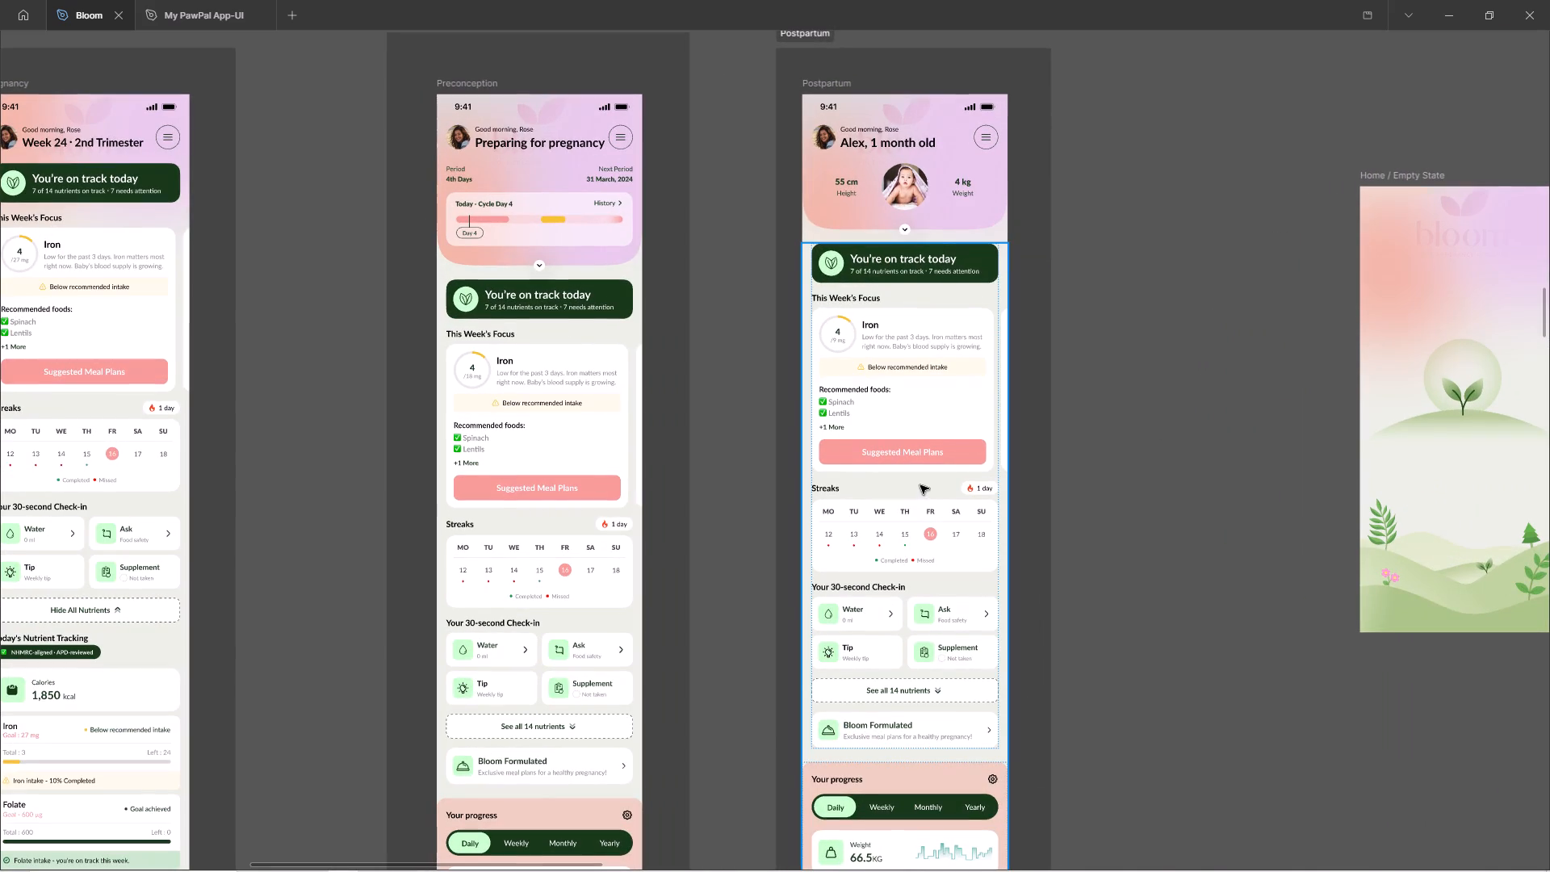
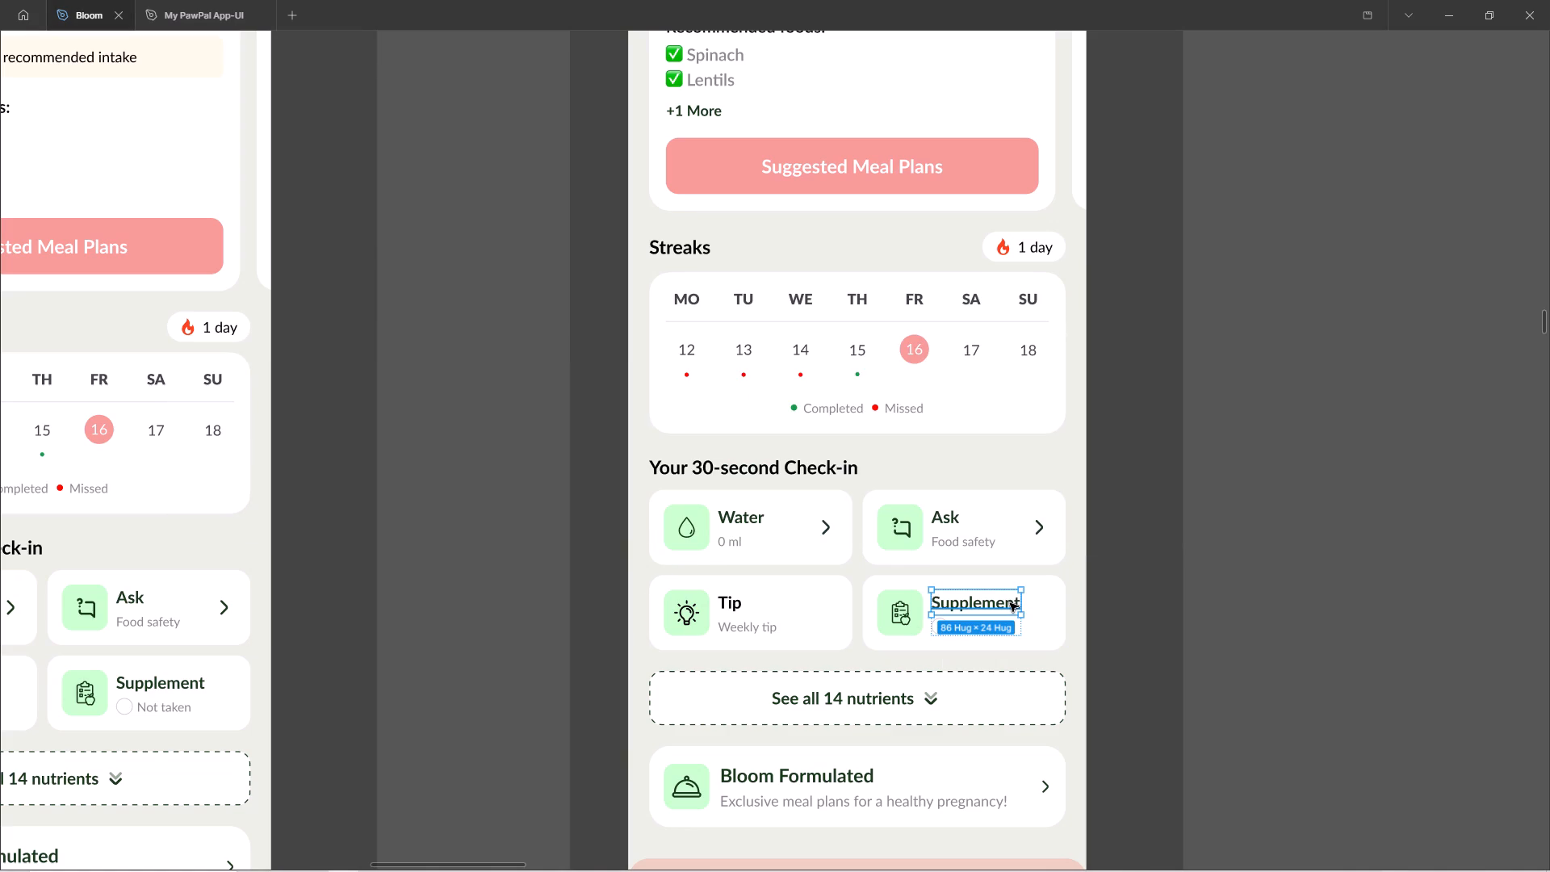
Widen the frame holding the icon and text in the Postpartum screen's Supplement tile to about 167 px.
double_click(1010, 603)
click(1167, 612)
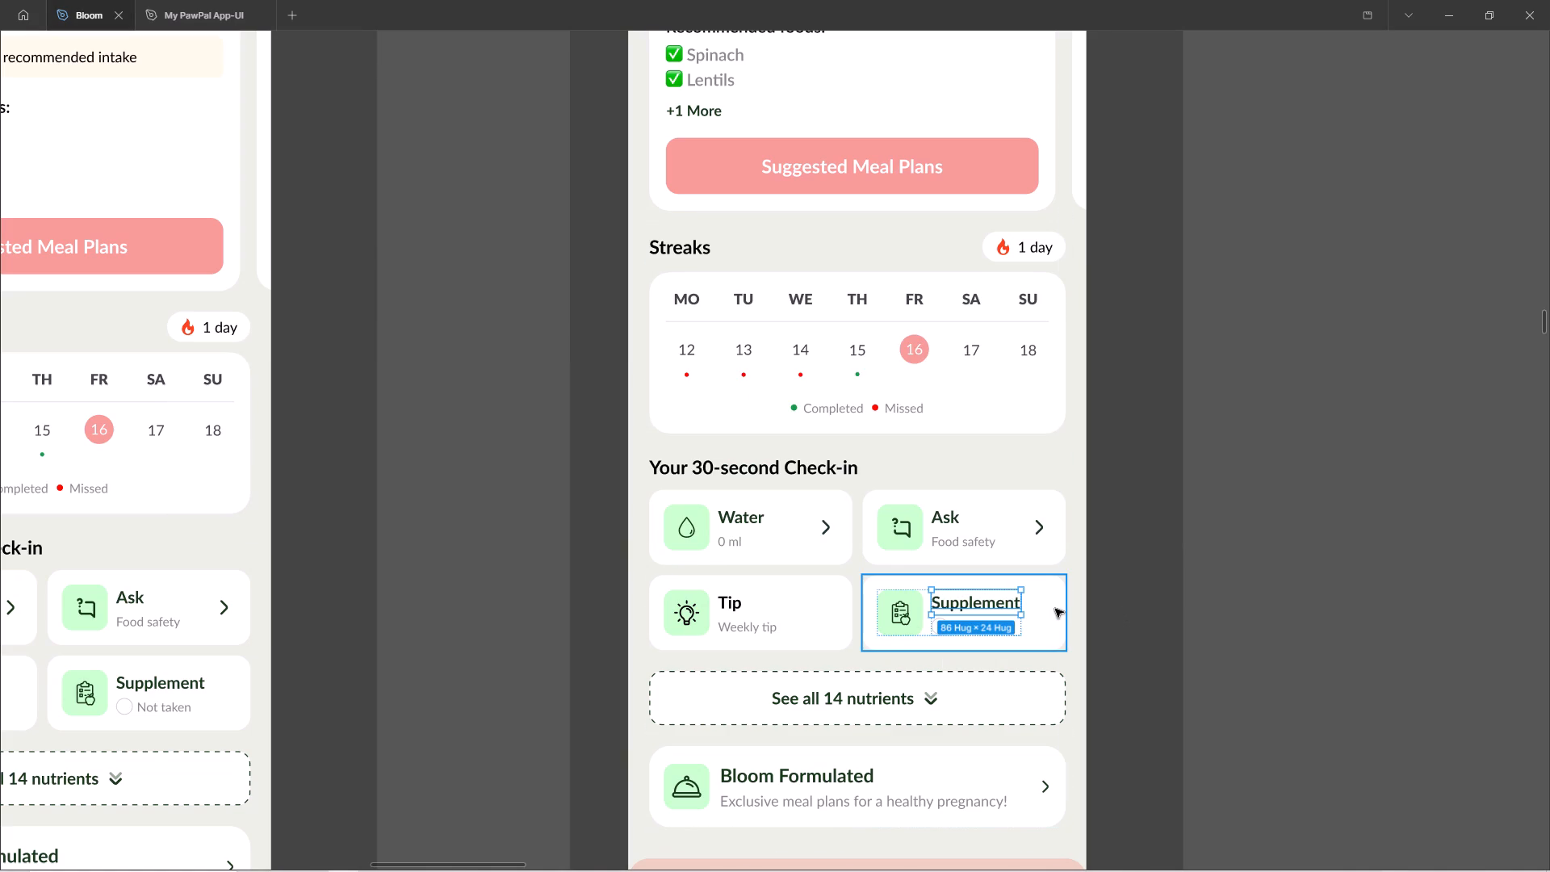
key(shift+Return)
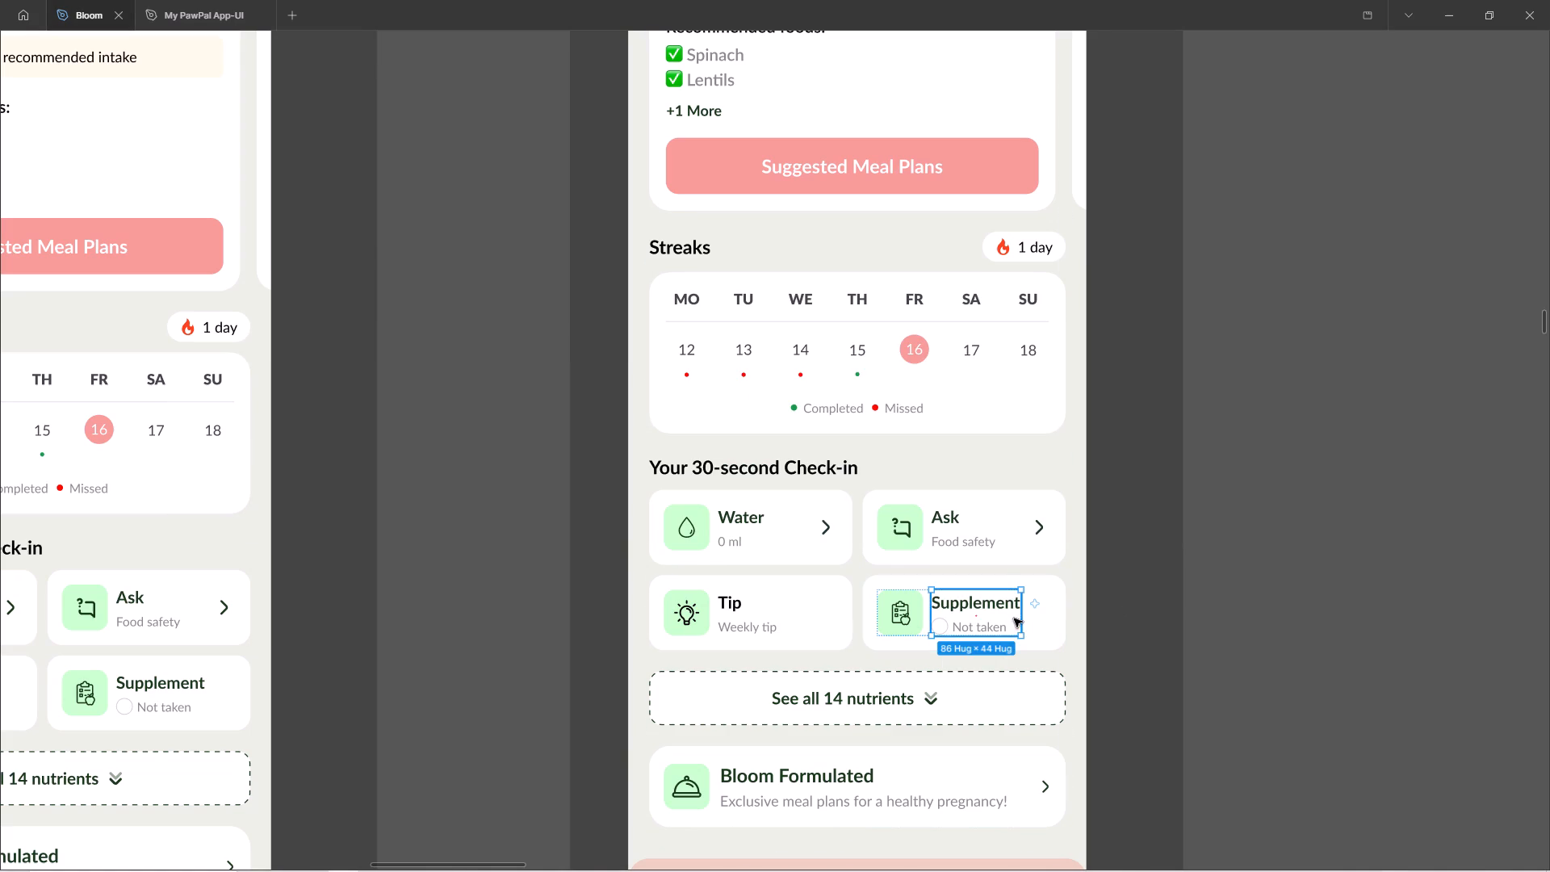
key(shift+Return)
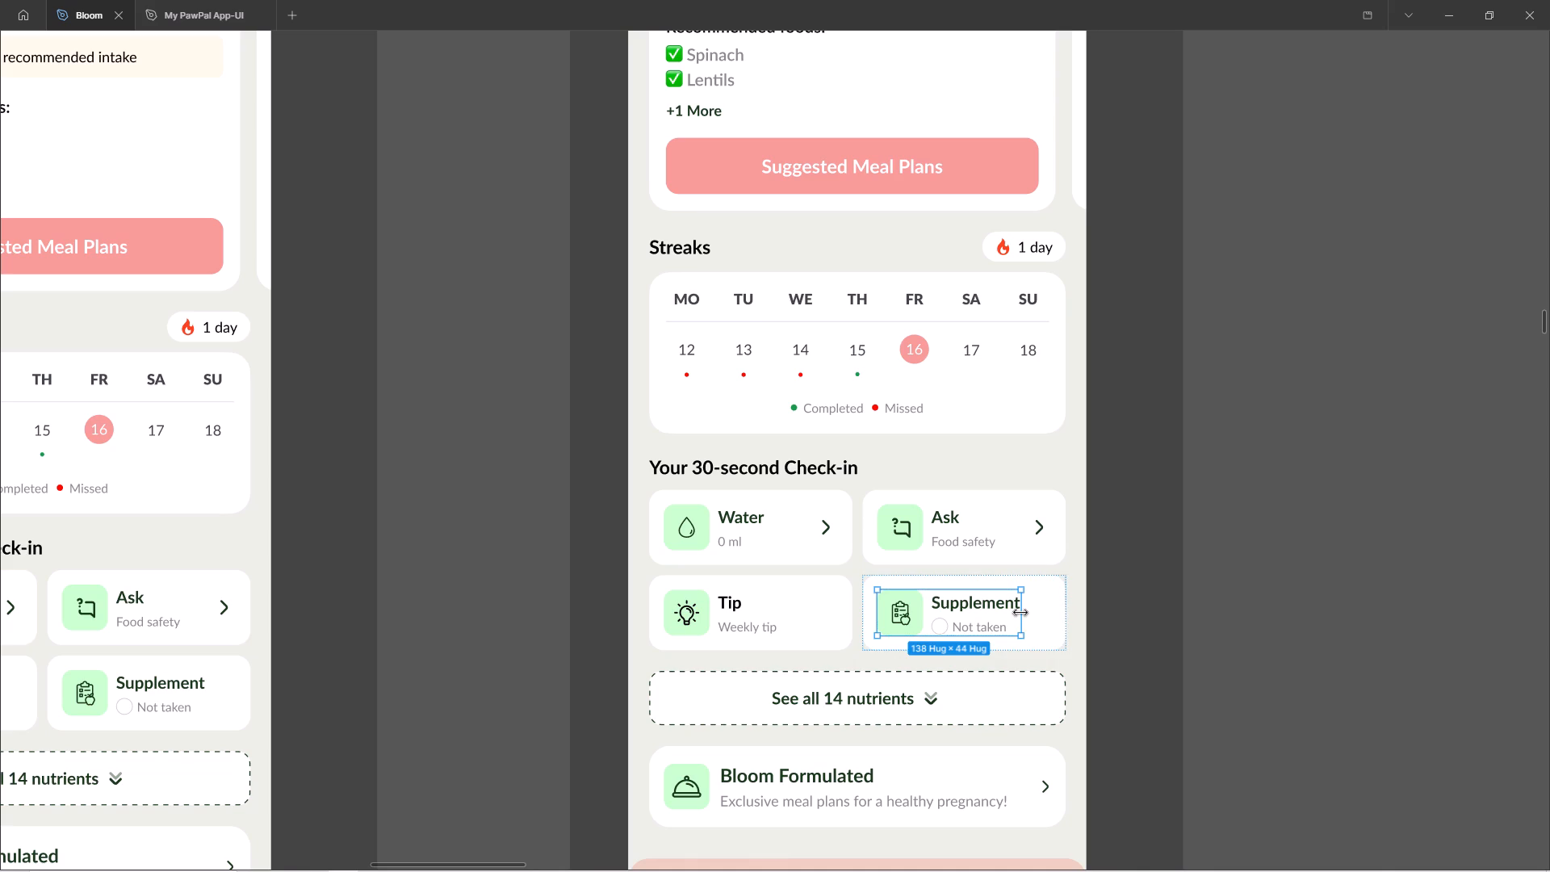
drag(1020, 613, 1054, 623)
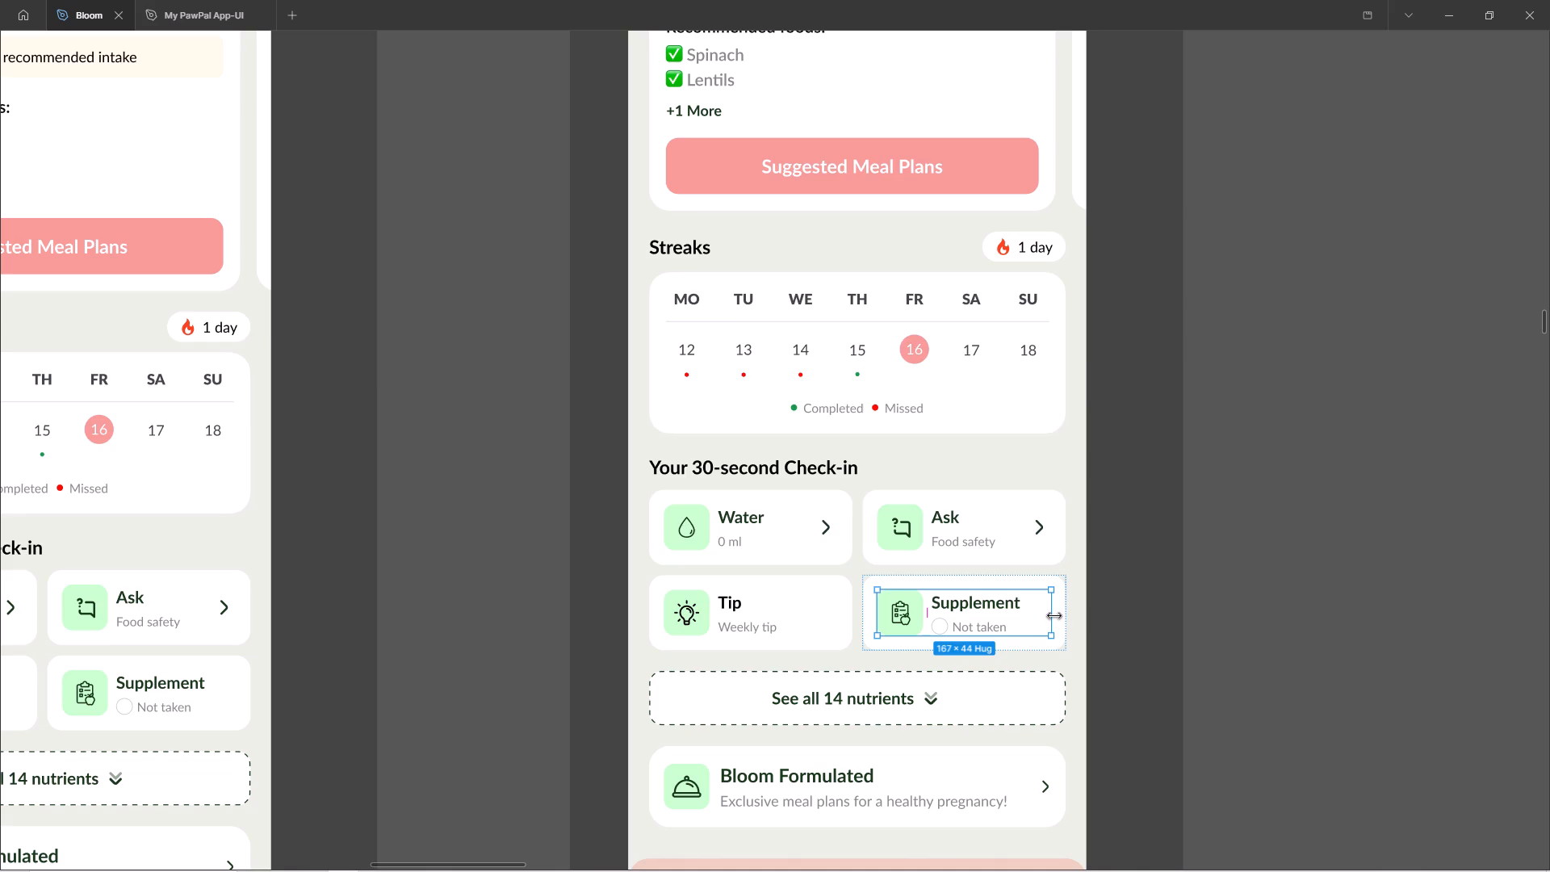
key(alt+Tab)
key(alt+Tab)
key(alt+Tab)
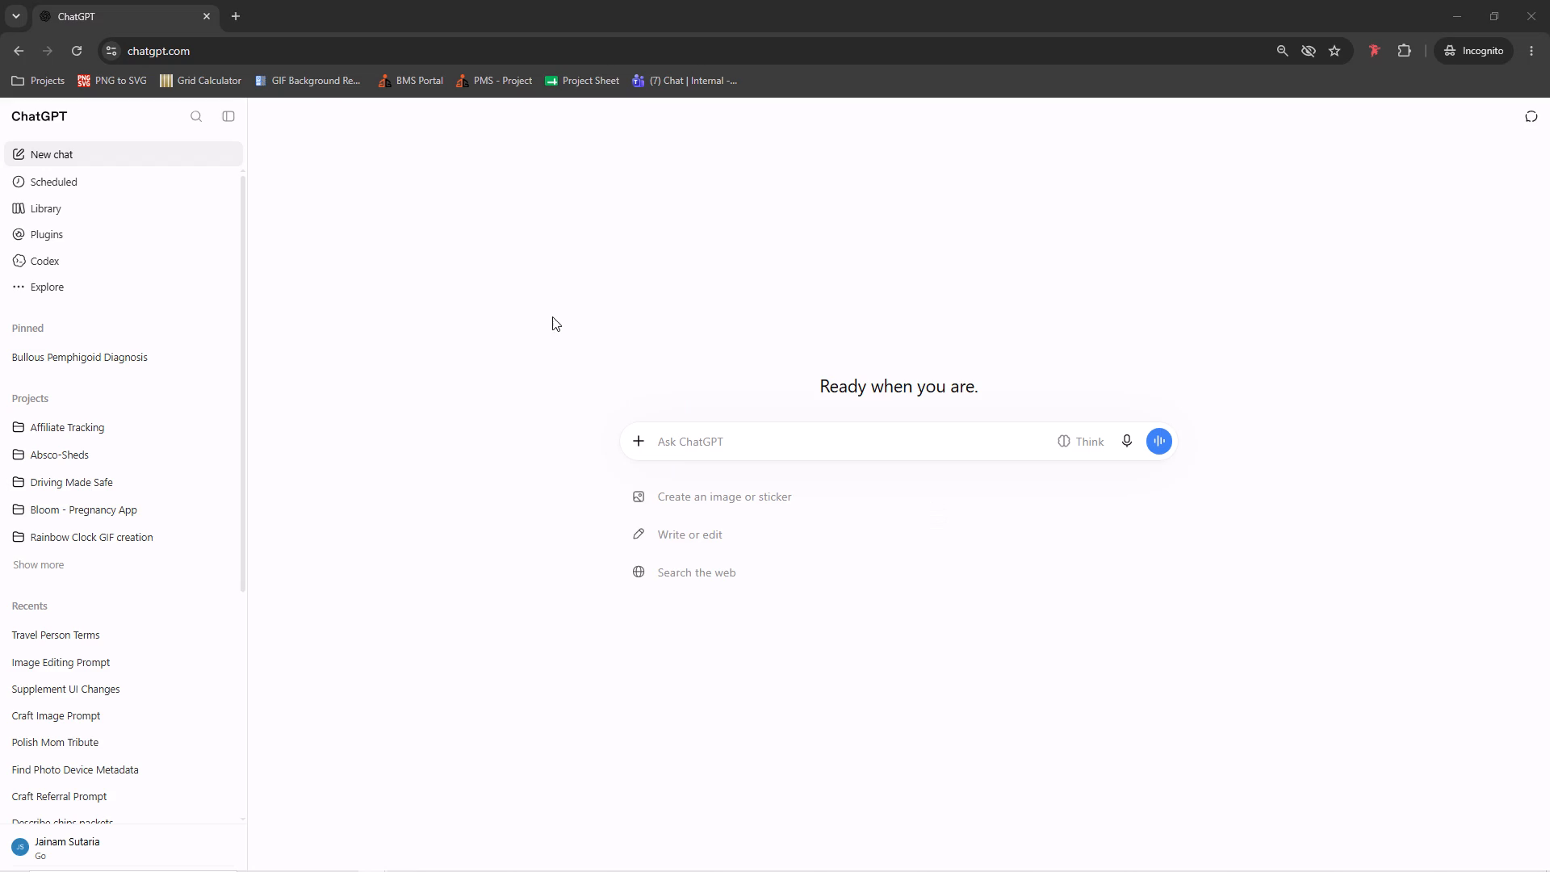
key(ctrl+r)
key(ctrl+t)
text(ind)
key(space)
key(Return)
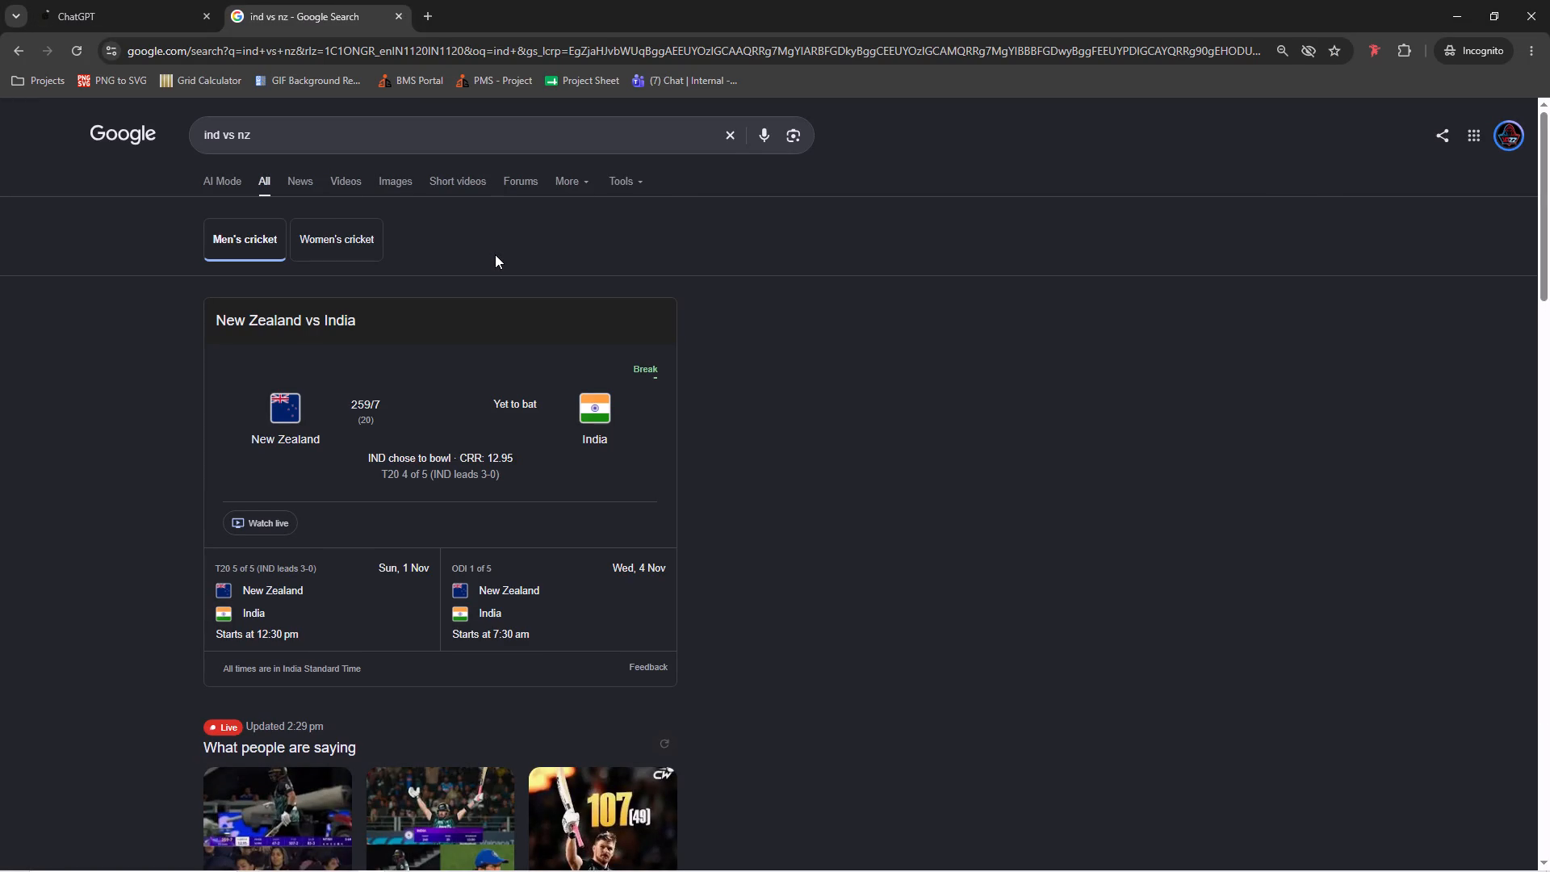
click(421, 400)
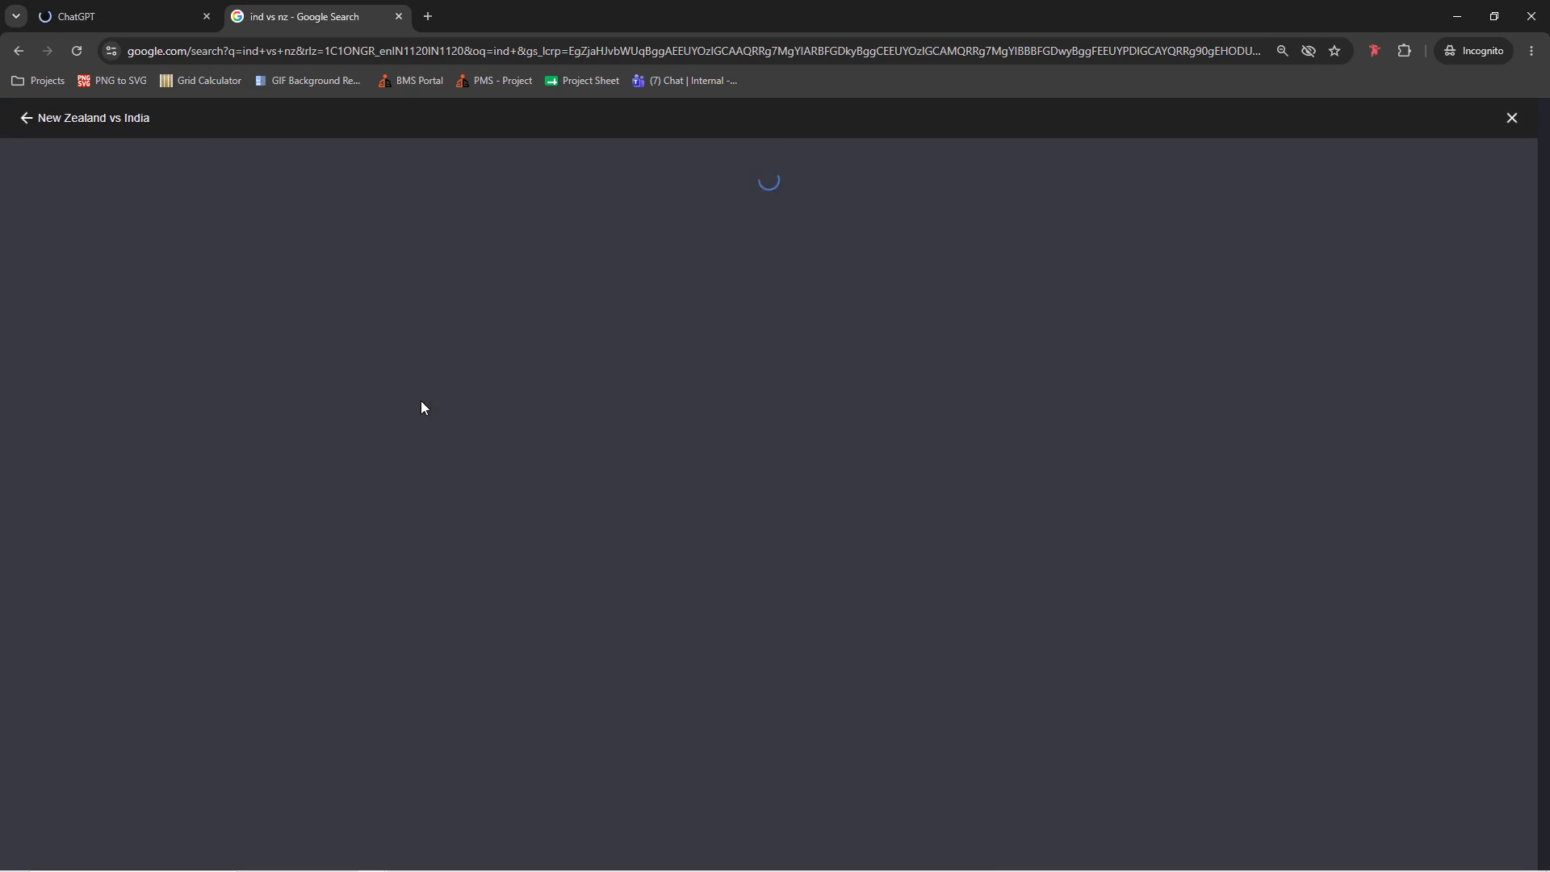
scroll(769, 579, down, 1)
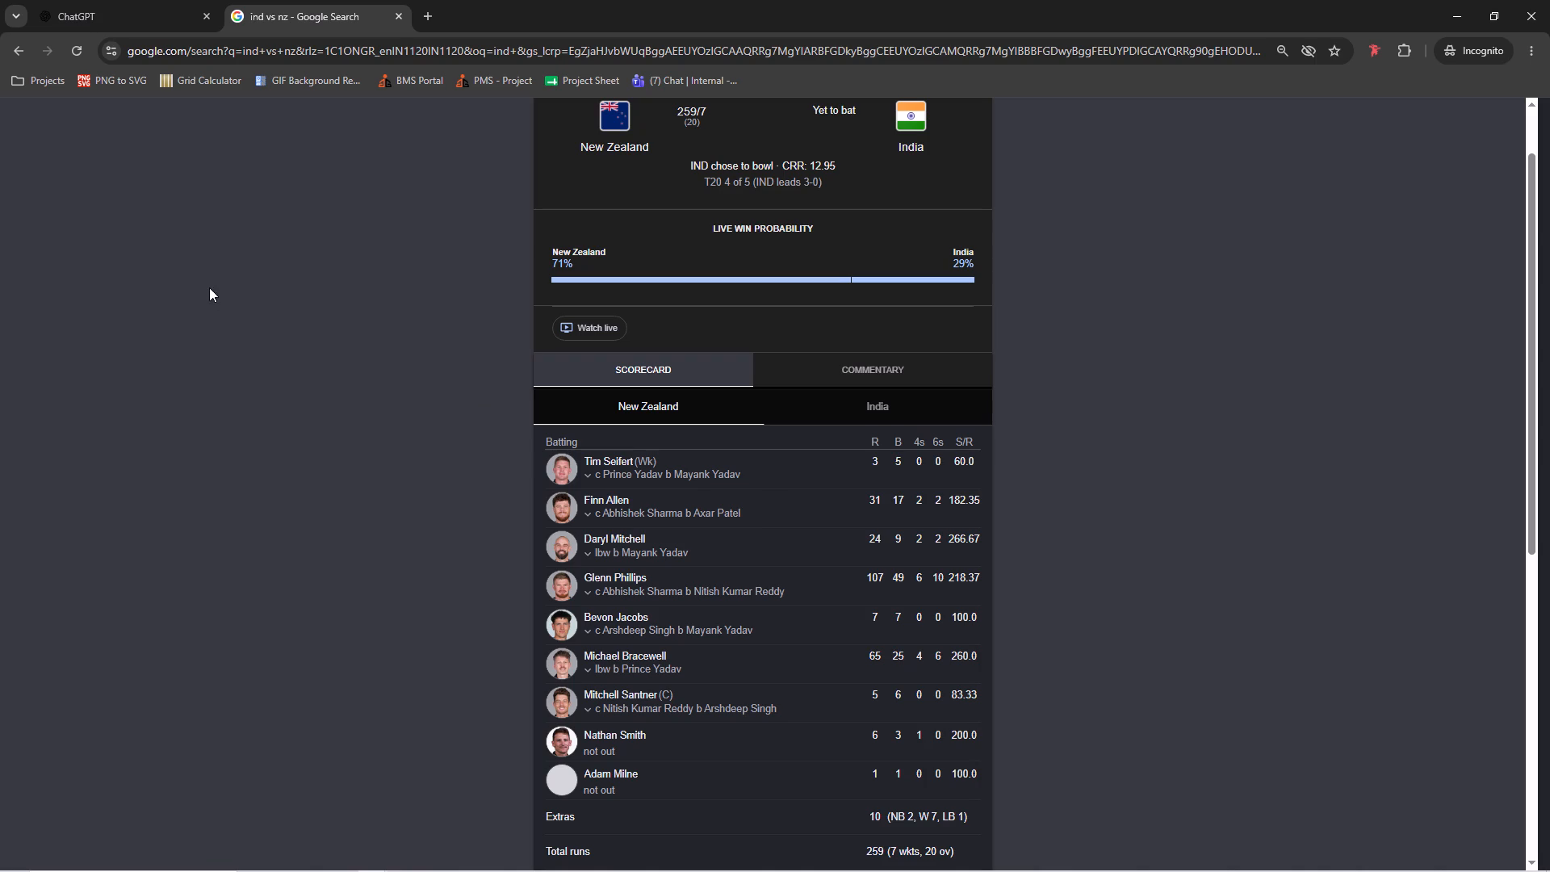
click(855, 404)
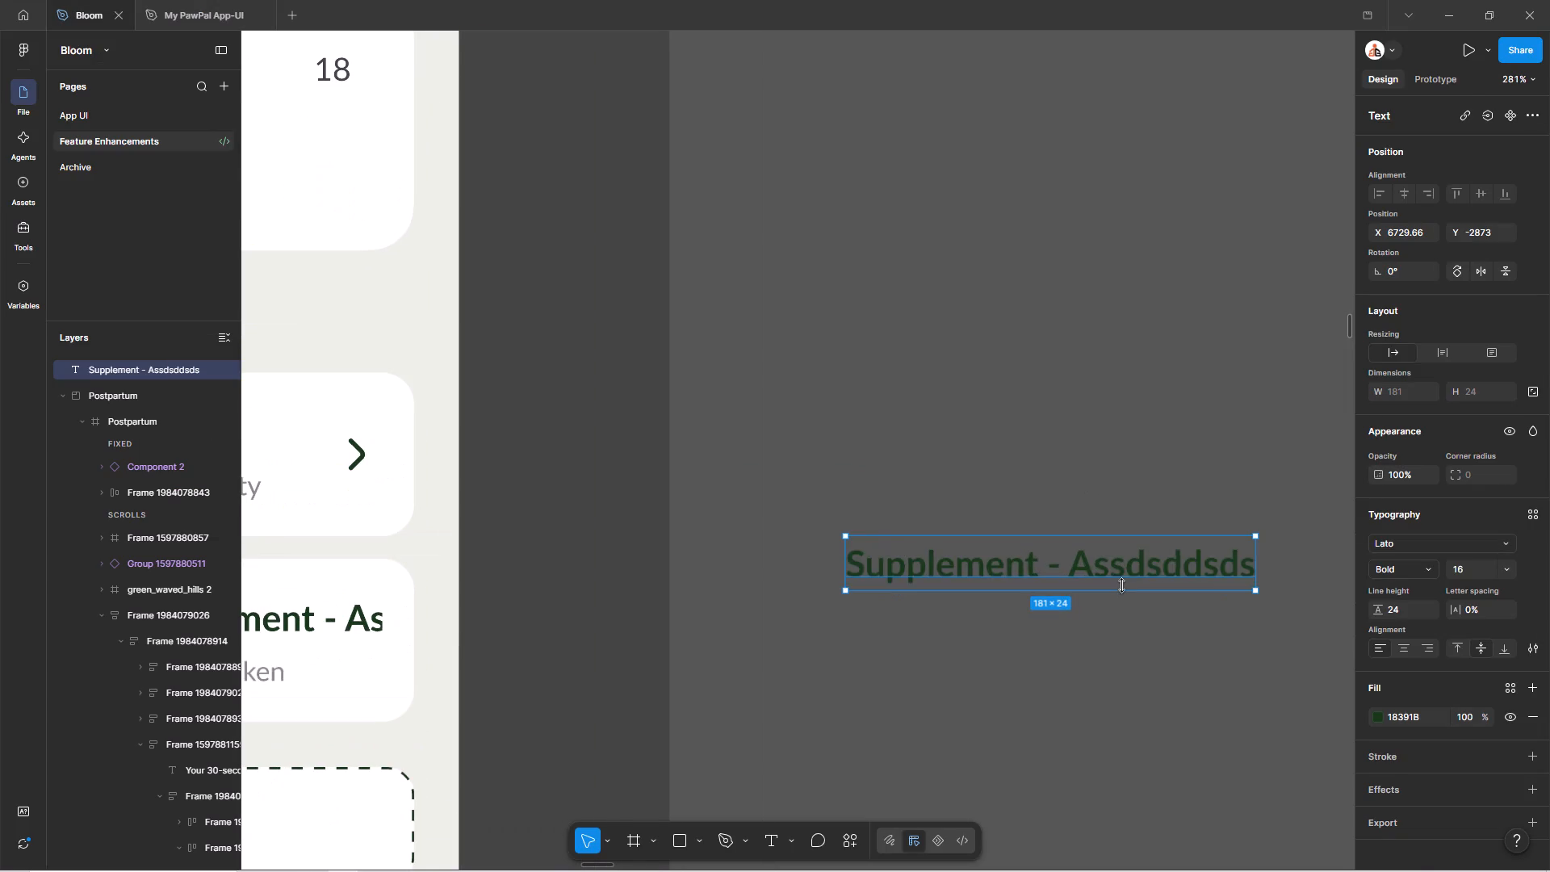
drag(1076, 575, 1297, 581)
key(ctrl+shift+v)
ctrl+scroll(1117, 444, down, 2)
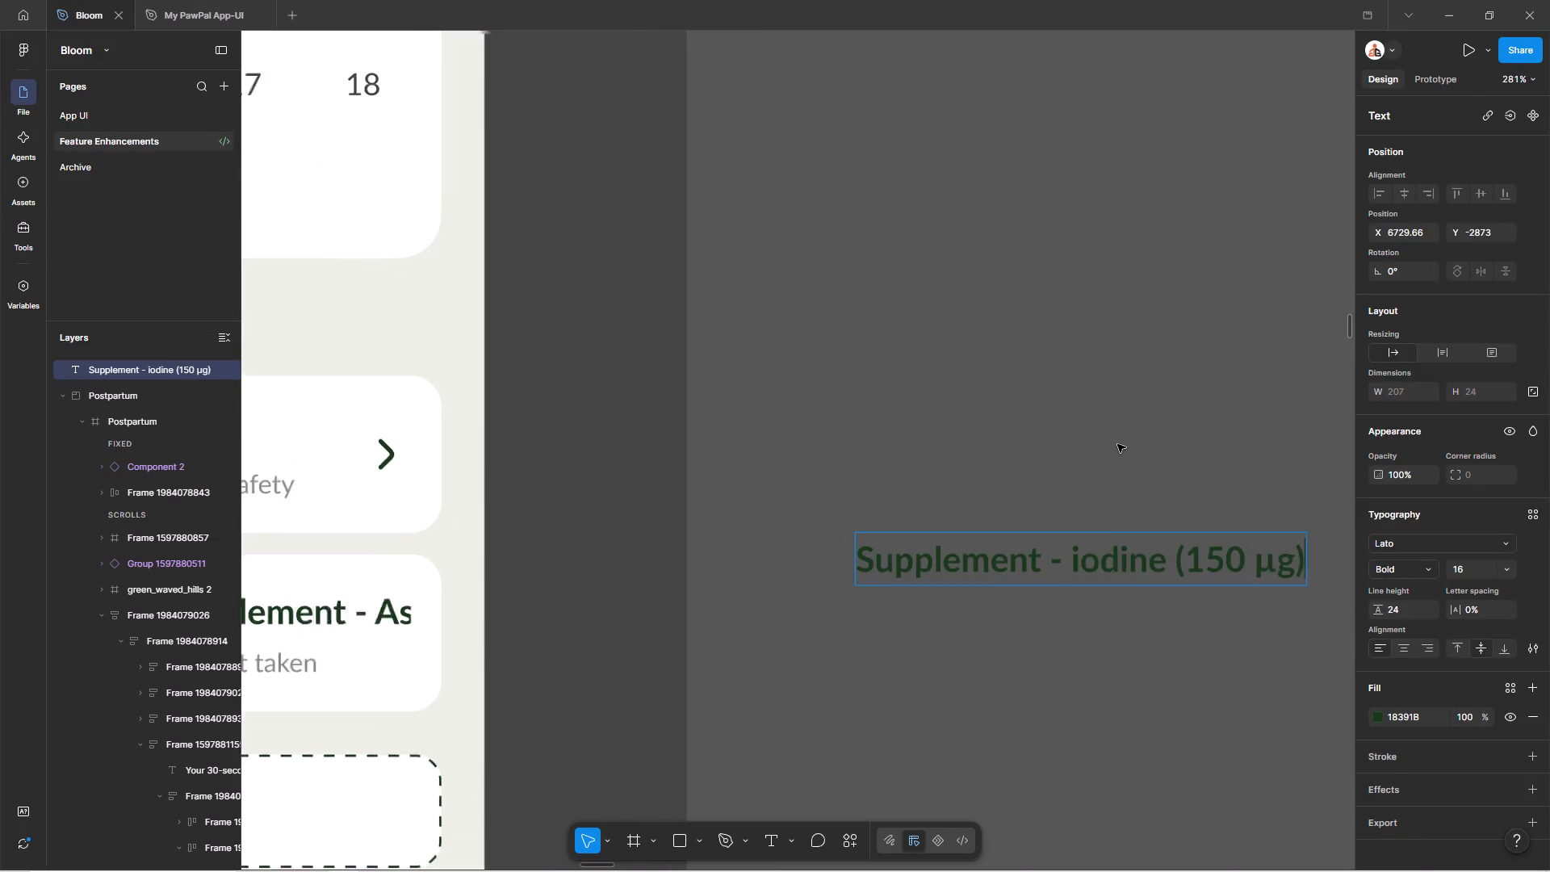
ctrl+scroll(1117, 444, down, 4)
ctrl+double_click(1117, 444)
Cut the "Supplement - iodine (150 µg)" text, replace the Postpartum Supplement tile's heading with it, and move it above "Not taken".
ctrl+click(1035, 522)
key(ctrl+x)
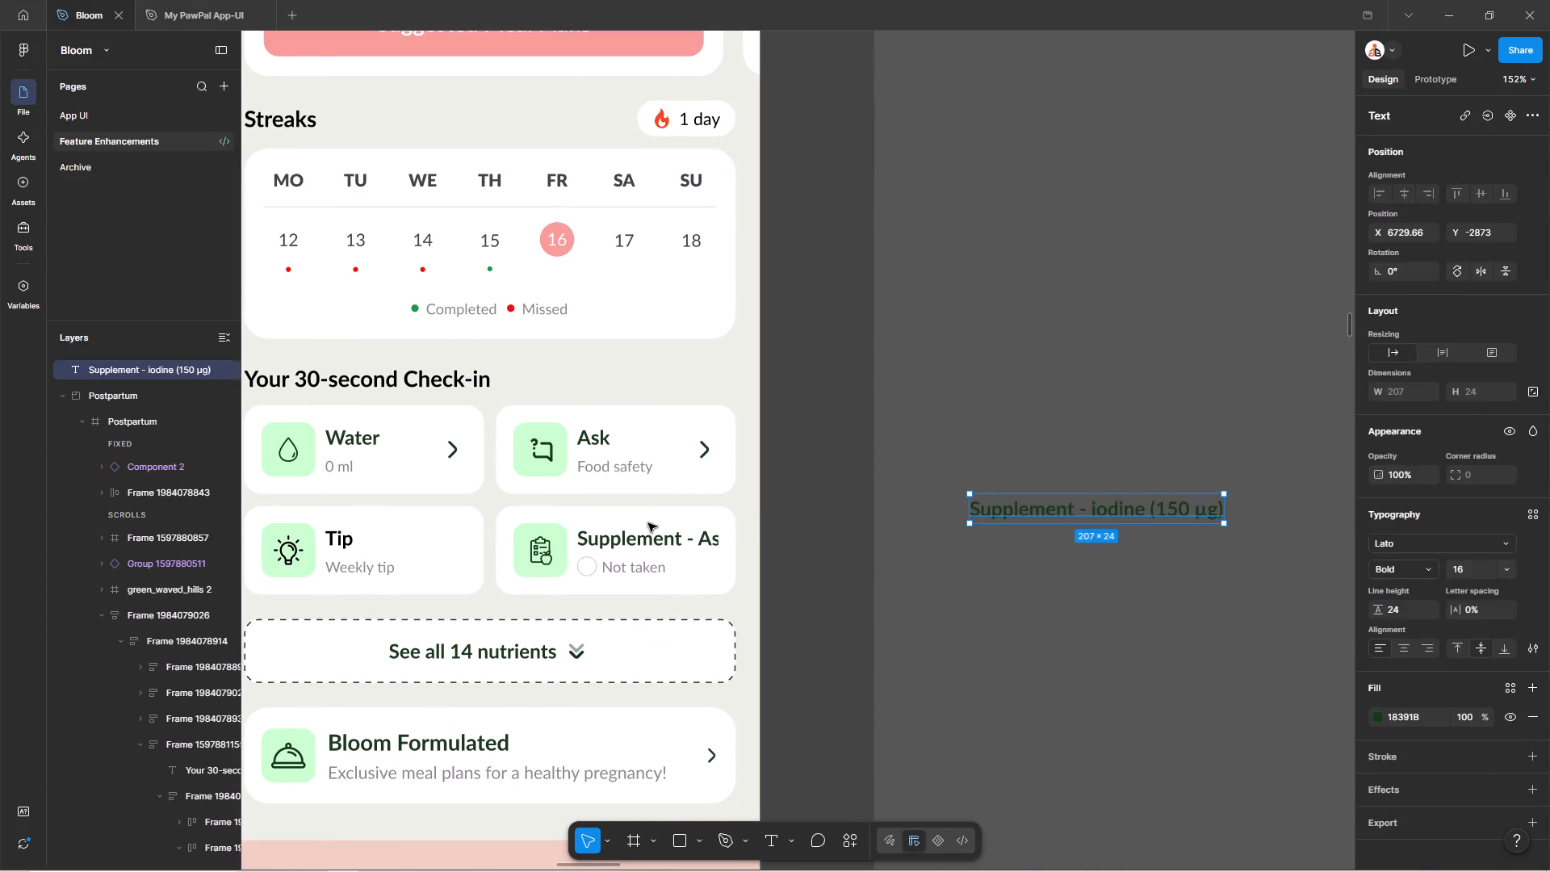
ctrl+click(640, 543)
key(ctrl+shift+r)
ctrl+double_click(957, 495)
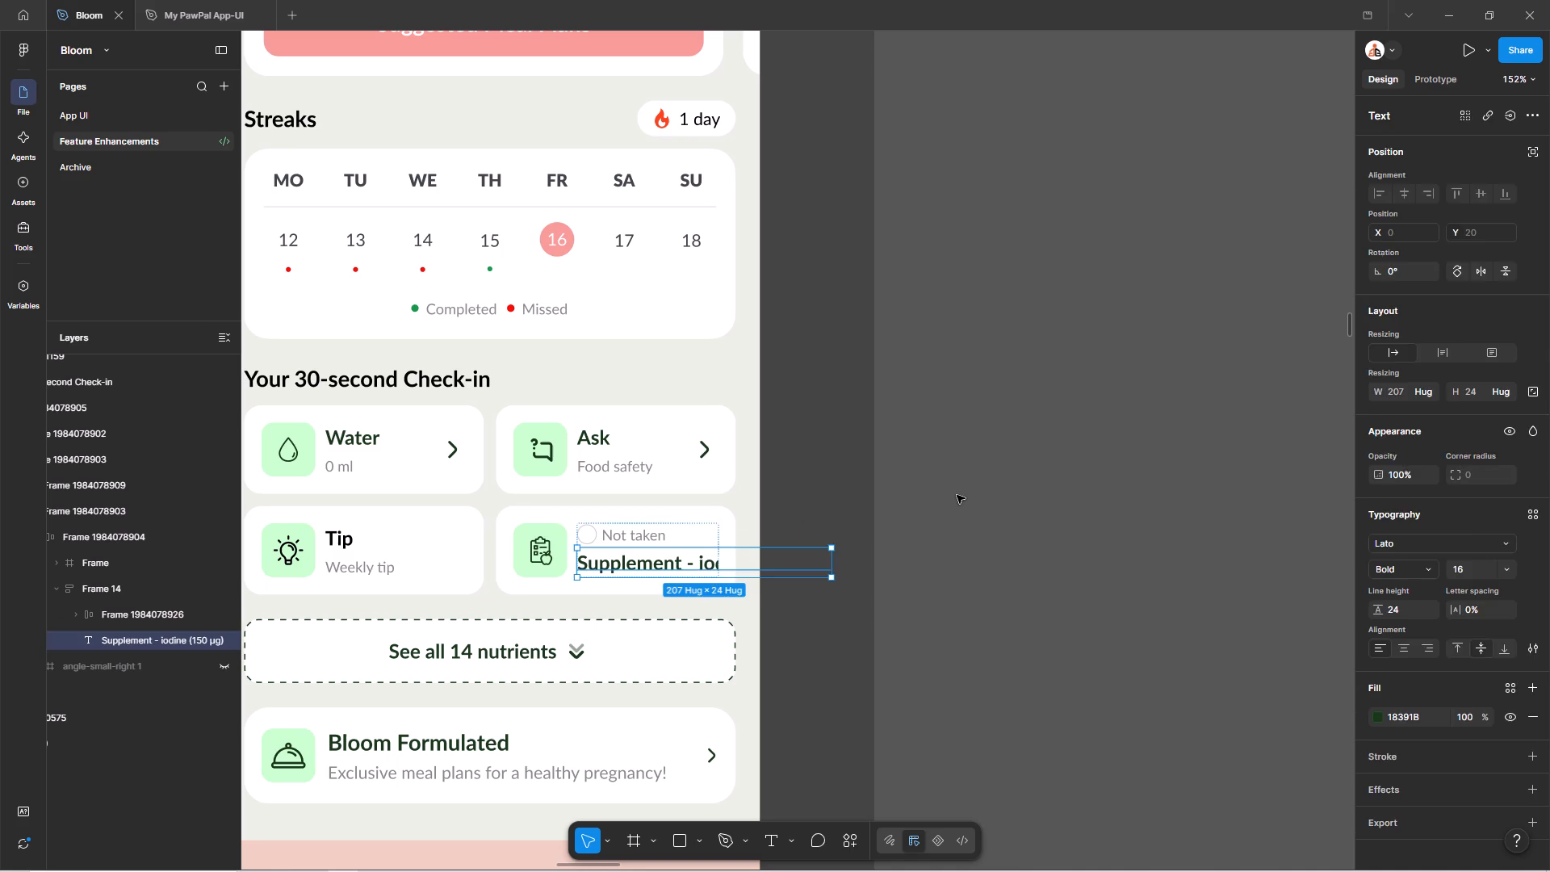
ctrl+click(593, 572)
key(Up)
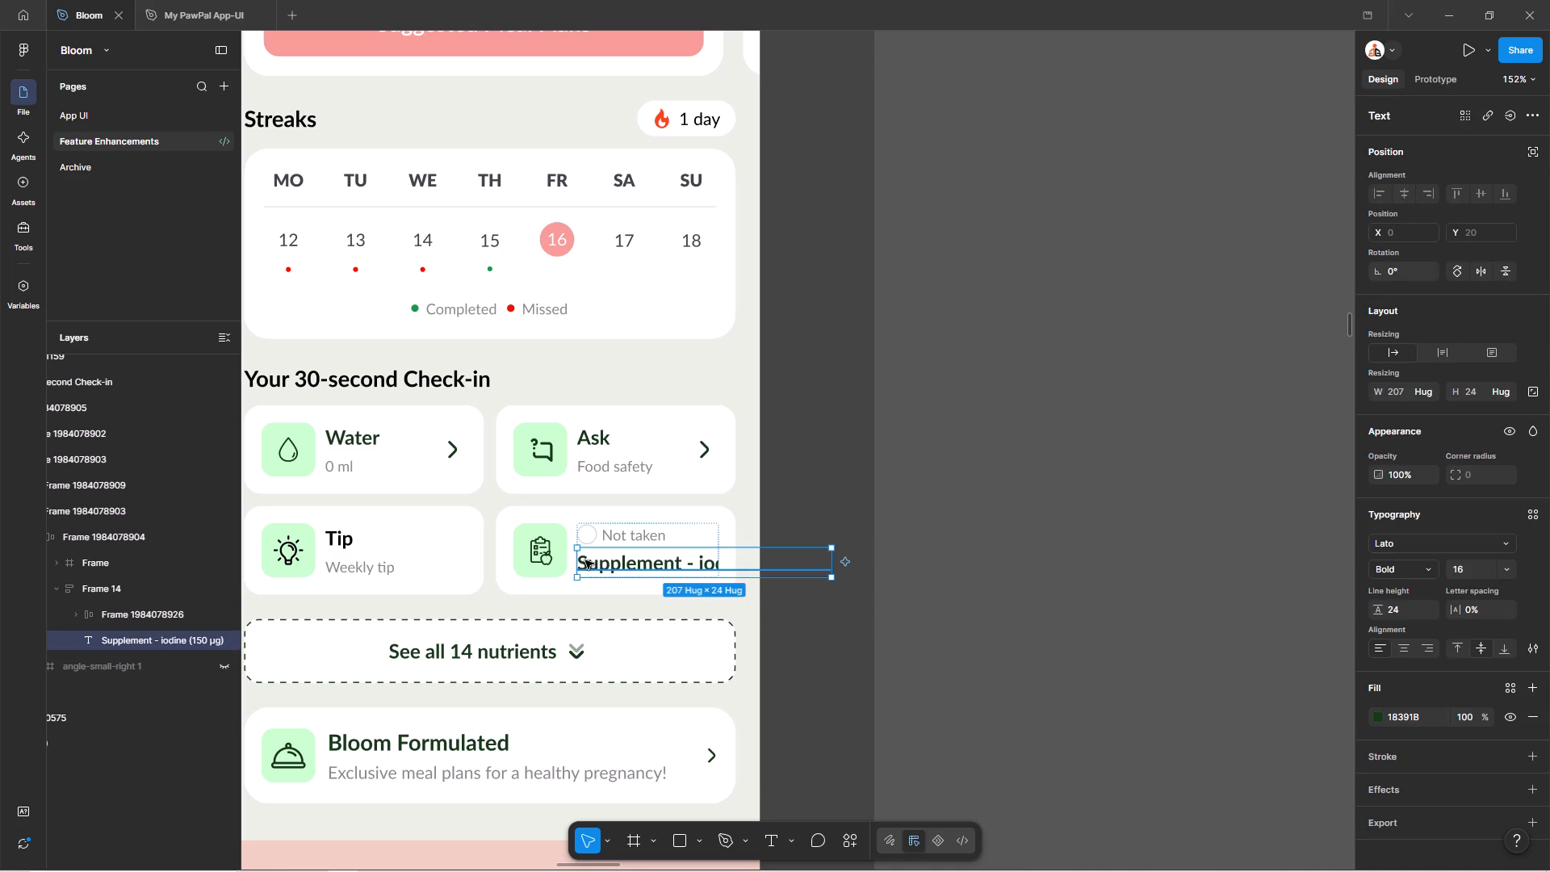
click(1096, 625)
Examine how the new Supplement heading fits inside its tile on the Postpartum screen.
key(space)
key(space)
key(space)
key(space)
key(space)
key(space)
key(space)
key(space)
key(space)
key(space)
key(space)
key(space)
key(space)
key(space)
key(space)
key(space)
key(space)
key(space)
key(space)
key(space)
drag(953, 570, 1230, 551)
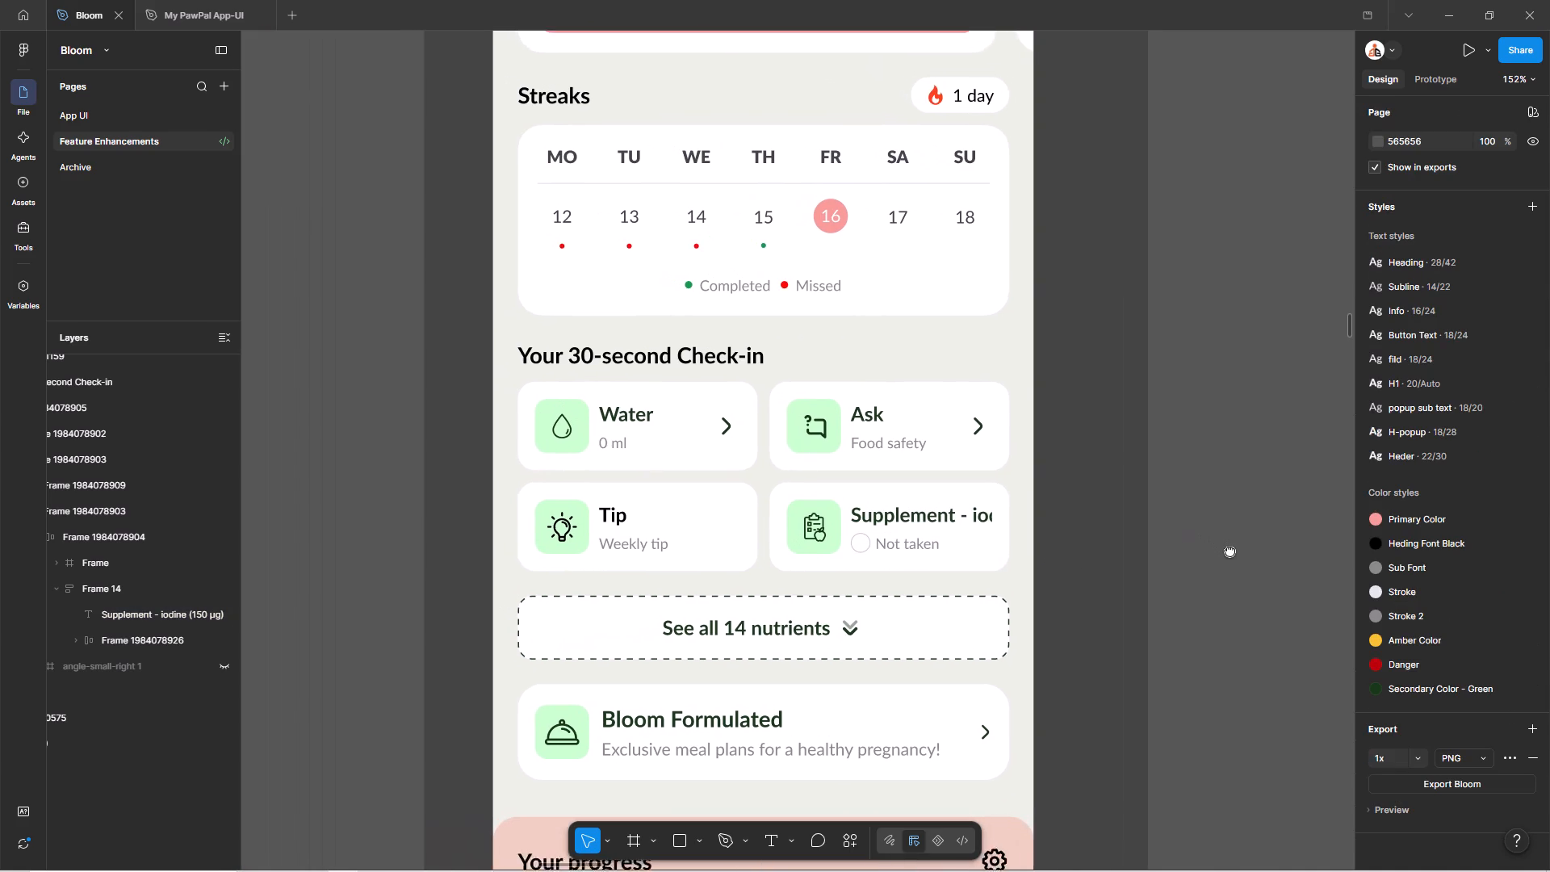
drag(1230, 551, 1240, 564)
ctrl+scroll(982, 527, up, 3)
ctrl+scroll(983, 523, down, 1)
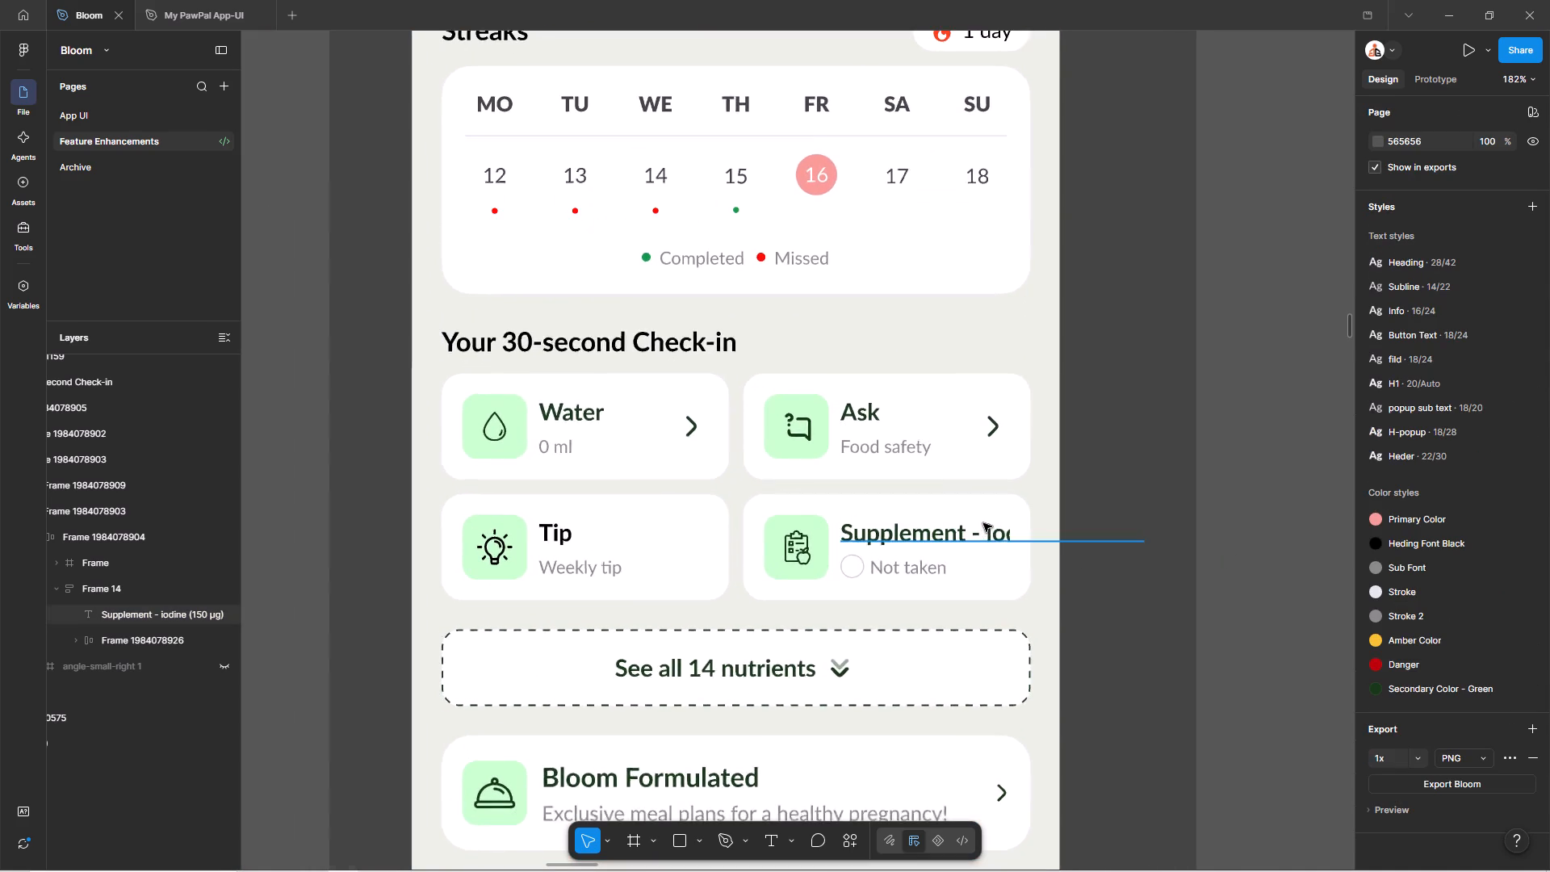
ctrl+scroll(983, 522, down, 3)
key(alt+Tab)
key(alt+Tab)
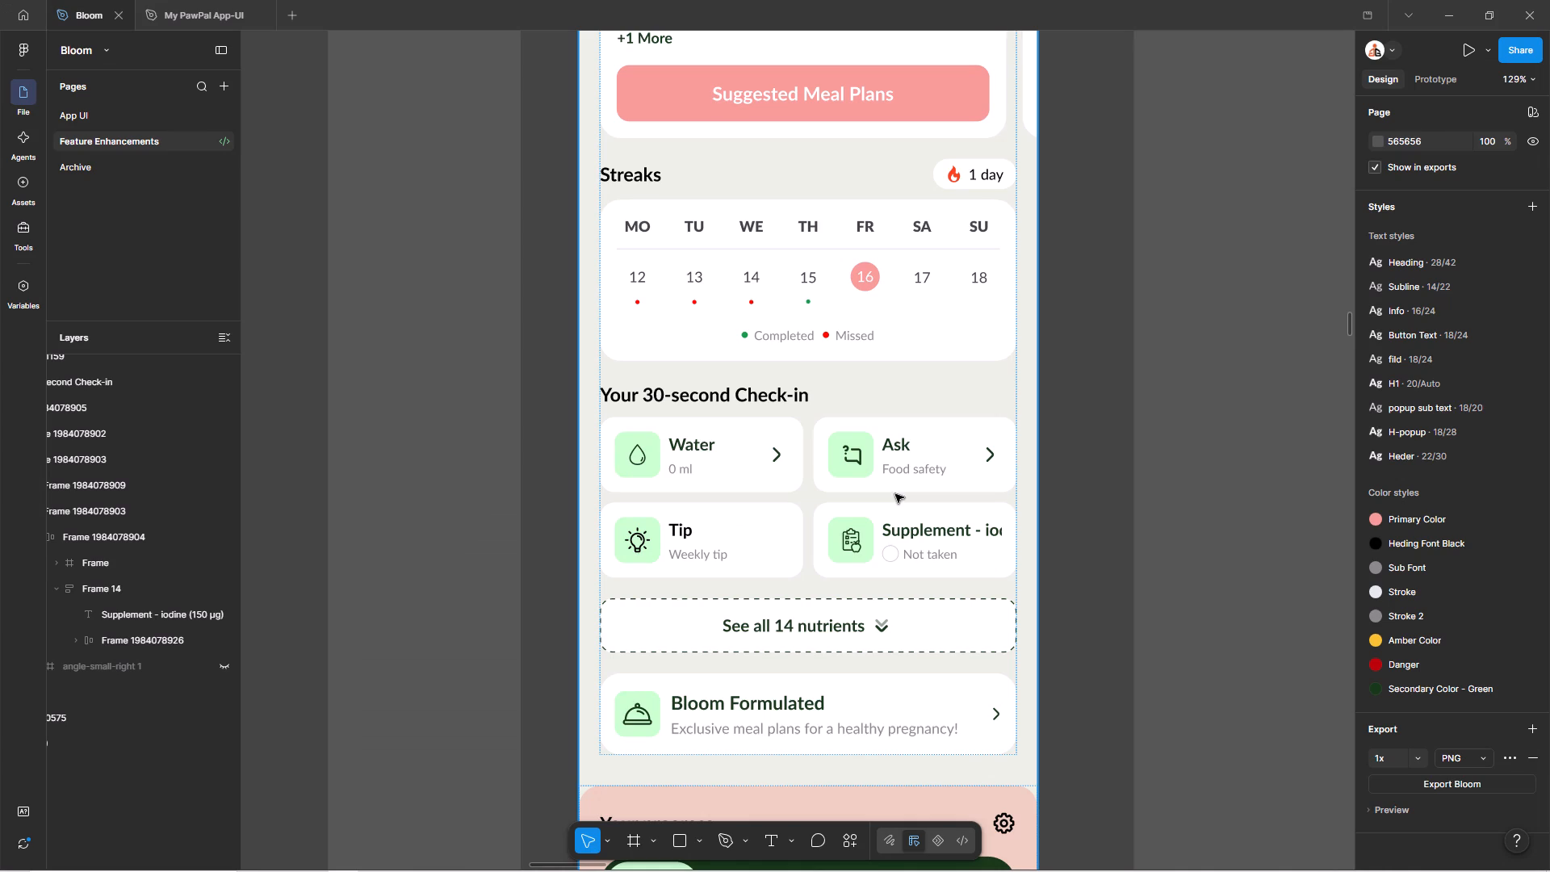
Copy the "See All Nutrients" button from the Pregnancy screen and replace the Preconception screen's "See all 14 nutrients" button with it.
ctrl+scroll(721, 443, down, 3)
ctrl+scroll(1053, 475, down, 6)
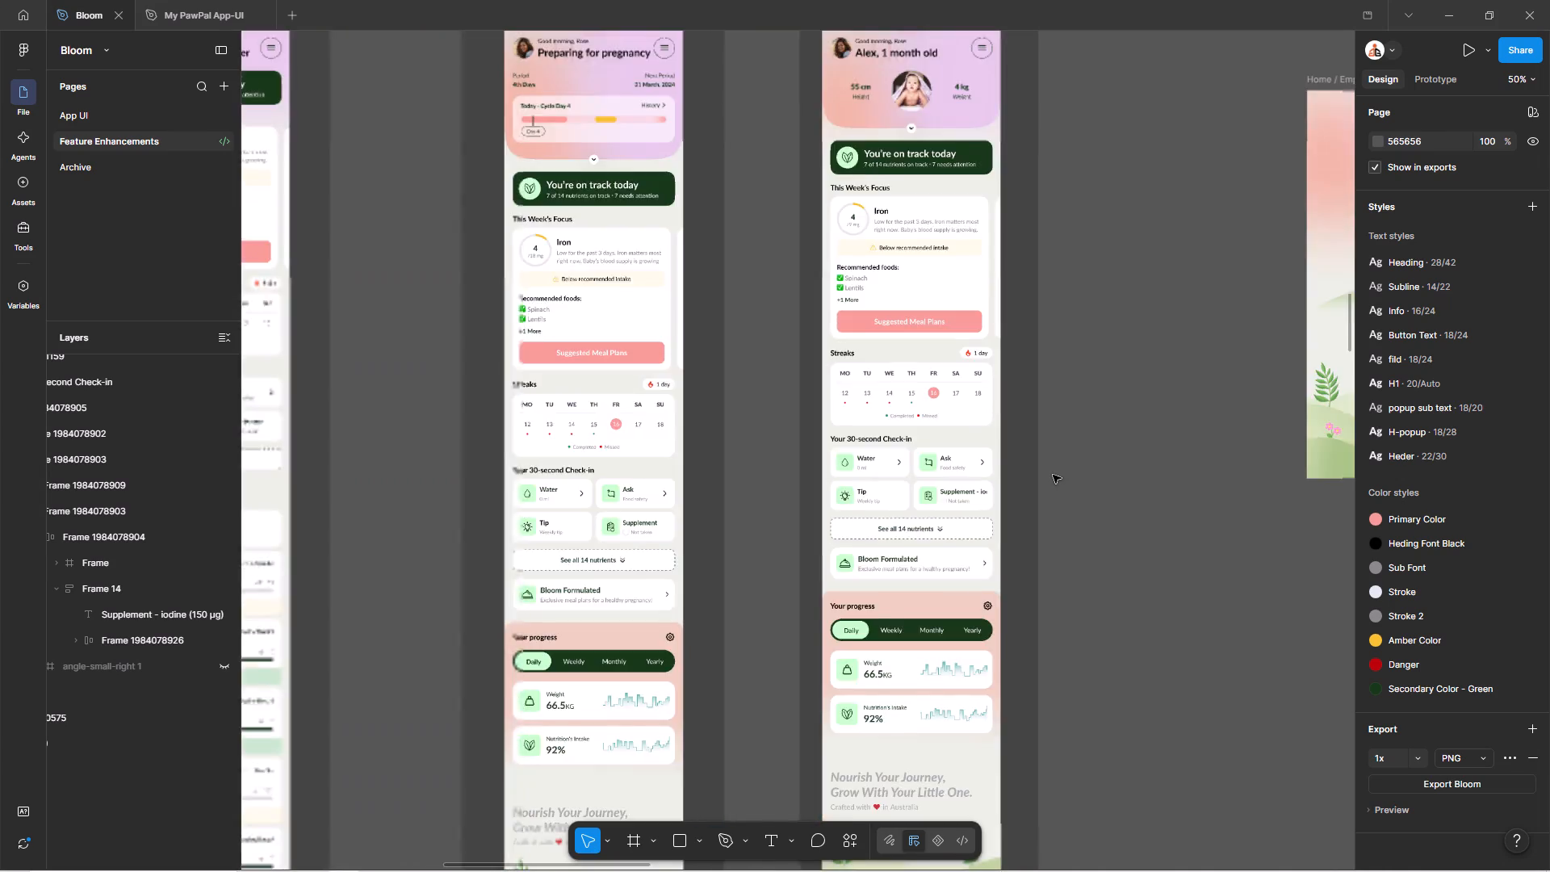
ctrl+scroll(1053, 475, down, 9)
ctrl+scroll(639, 517, up, 12)
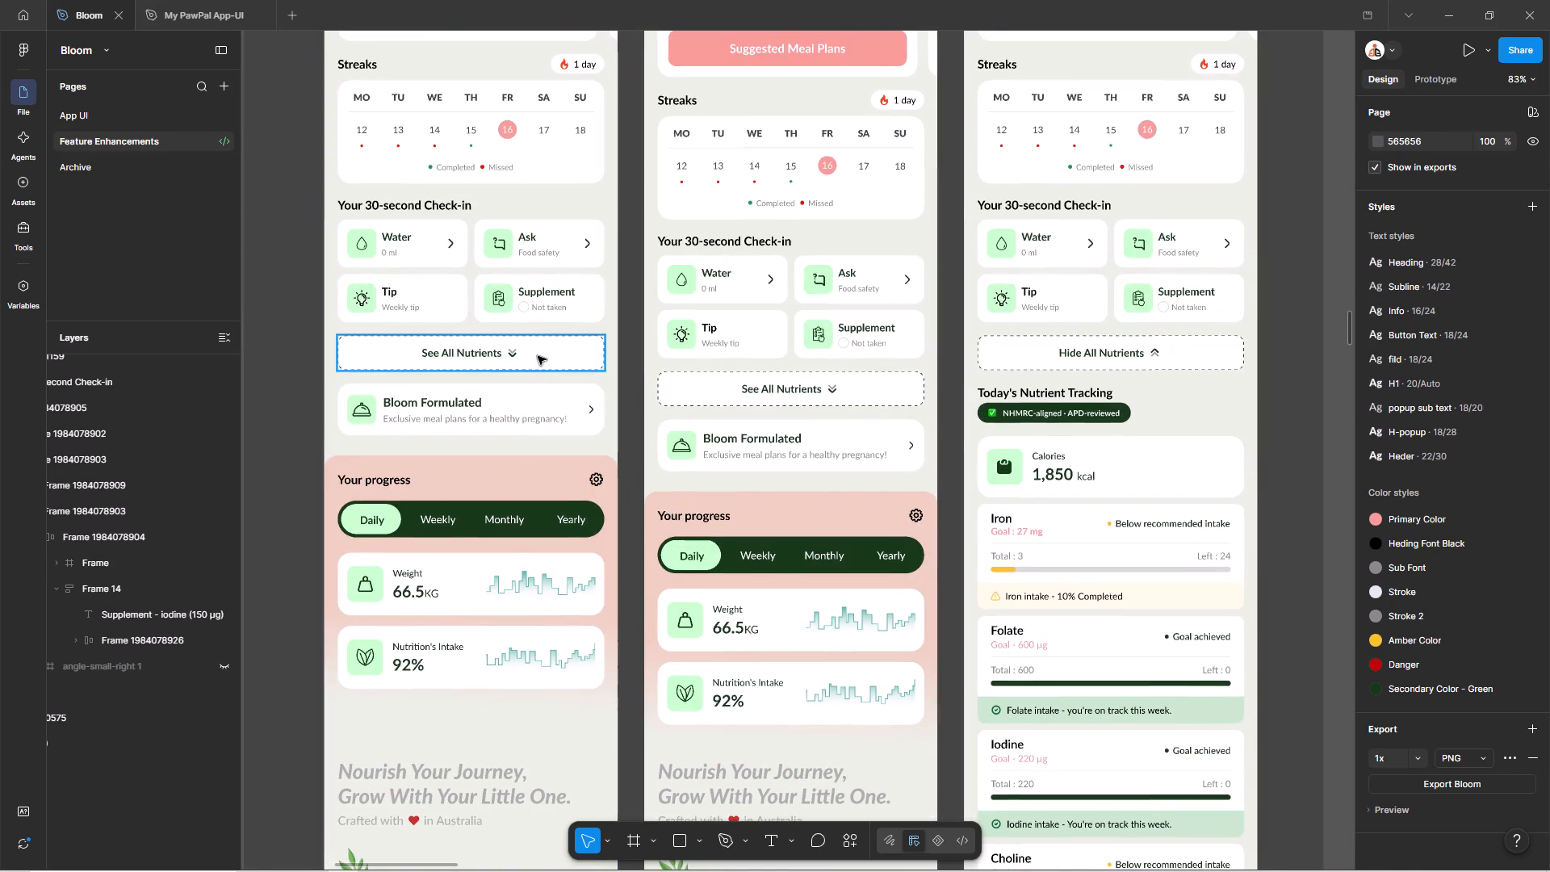
ctrl+click(538, 356)
ctrl+scroll(442, 350, down, 5)
key(ctrl+c)
ctrl+scroll(442, 350, down, 3)
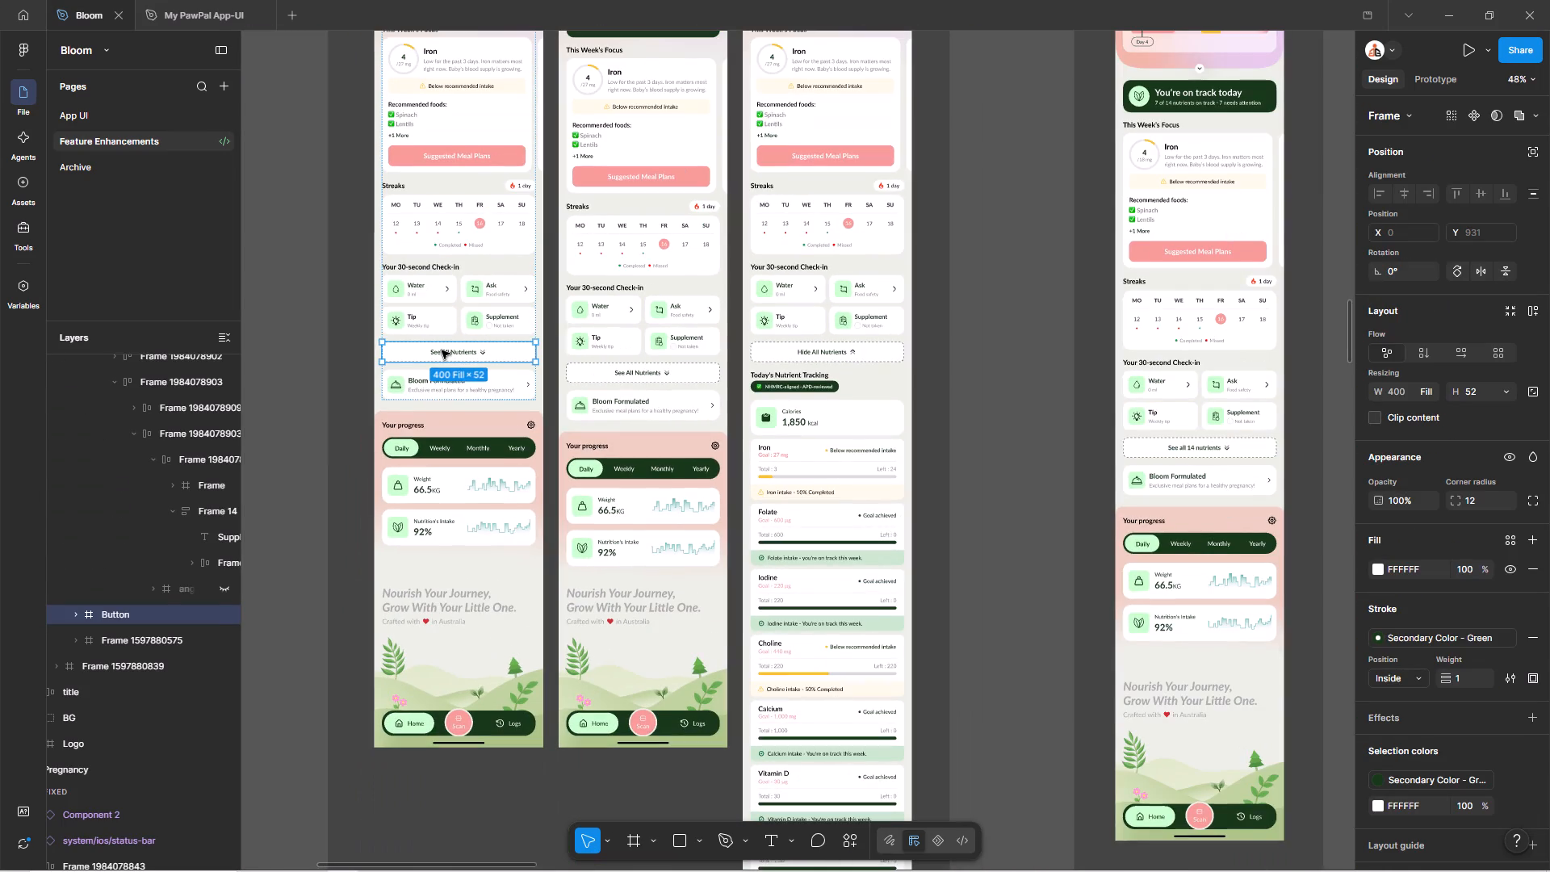
shift+scroll(442, 350, down, 11)
ctrl+scroll(773, 450, up, 5)
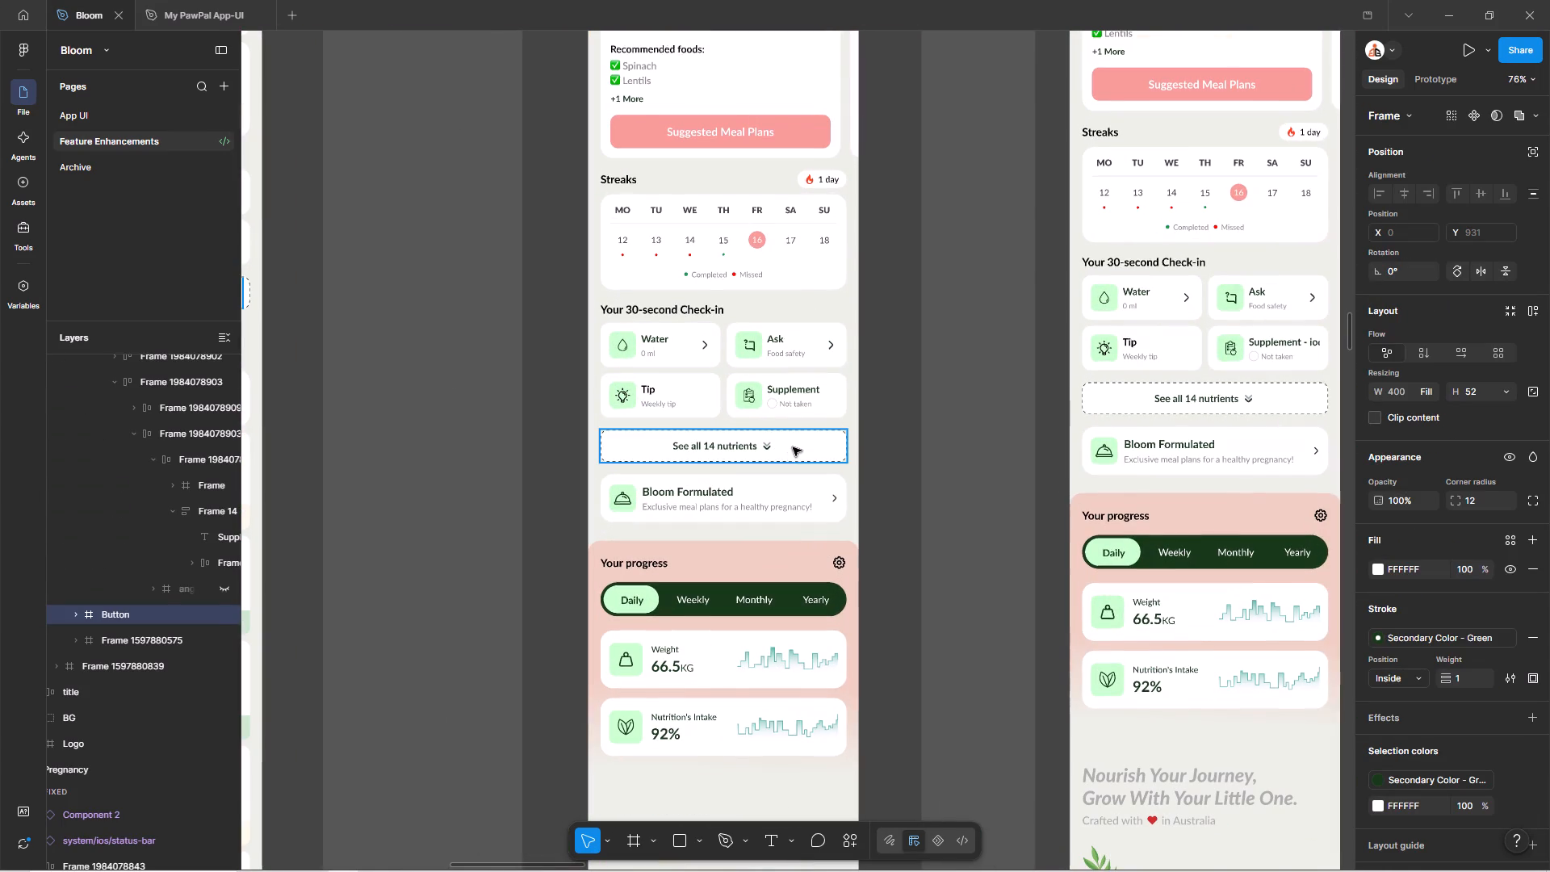
ctrl+click(793, 447)
key(ctrl+shift+r)
Replace the Postpartum screen's "See all 14 nutrients" button with the copied "See All Nutrients" button.
shift+scroll(794, 435, down, 6)
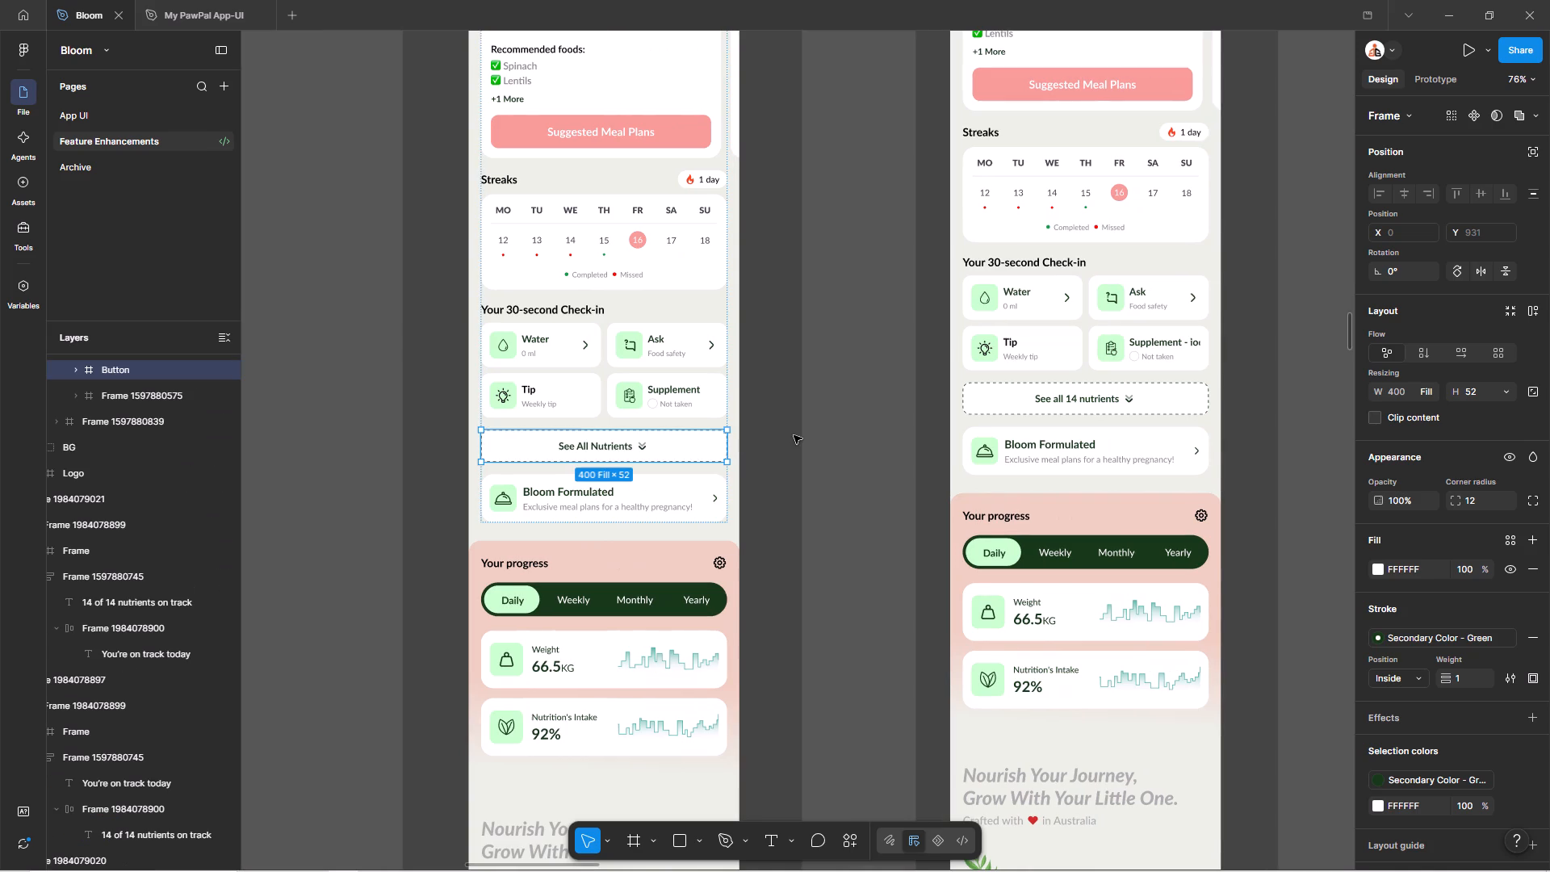
ctrl+click(1171, 395)
key(ctrl+shift+e)
key(ctrl+shift+r)
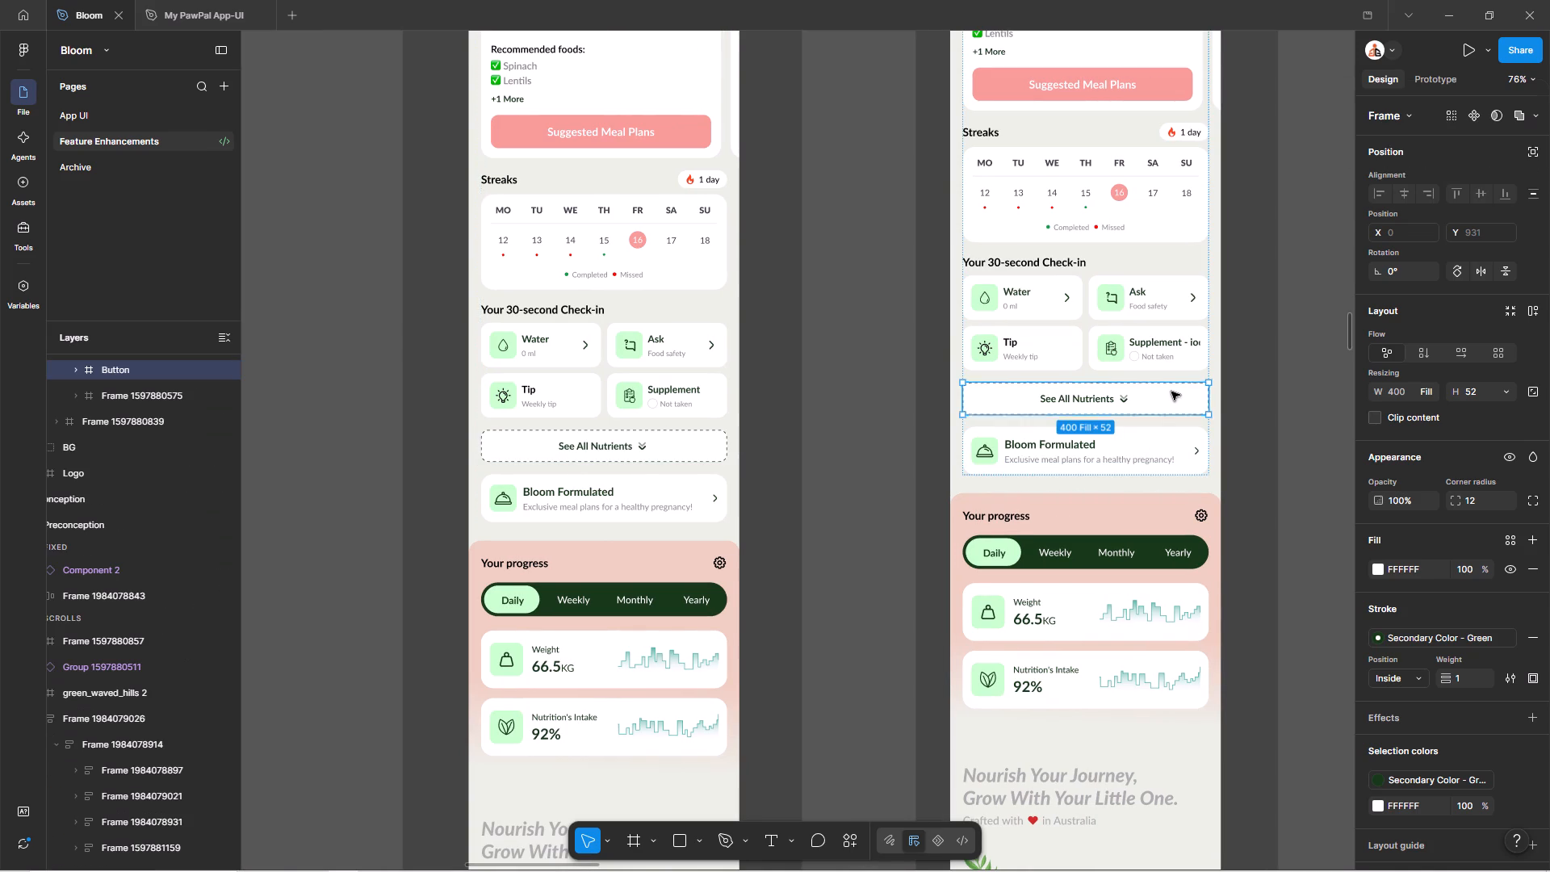
ctrl+scroll(718, 478, down, 10)
click(1177, 439)
Review the updated stage screens and inspect the Postpartum Supplement tile up close.
ctrl+scroll(1083, 426, down, 1)
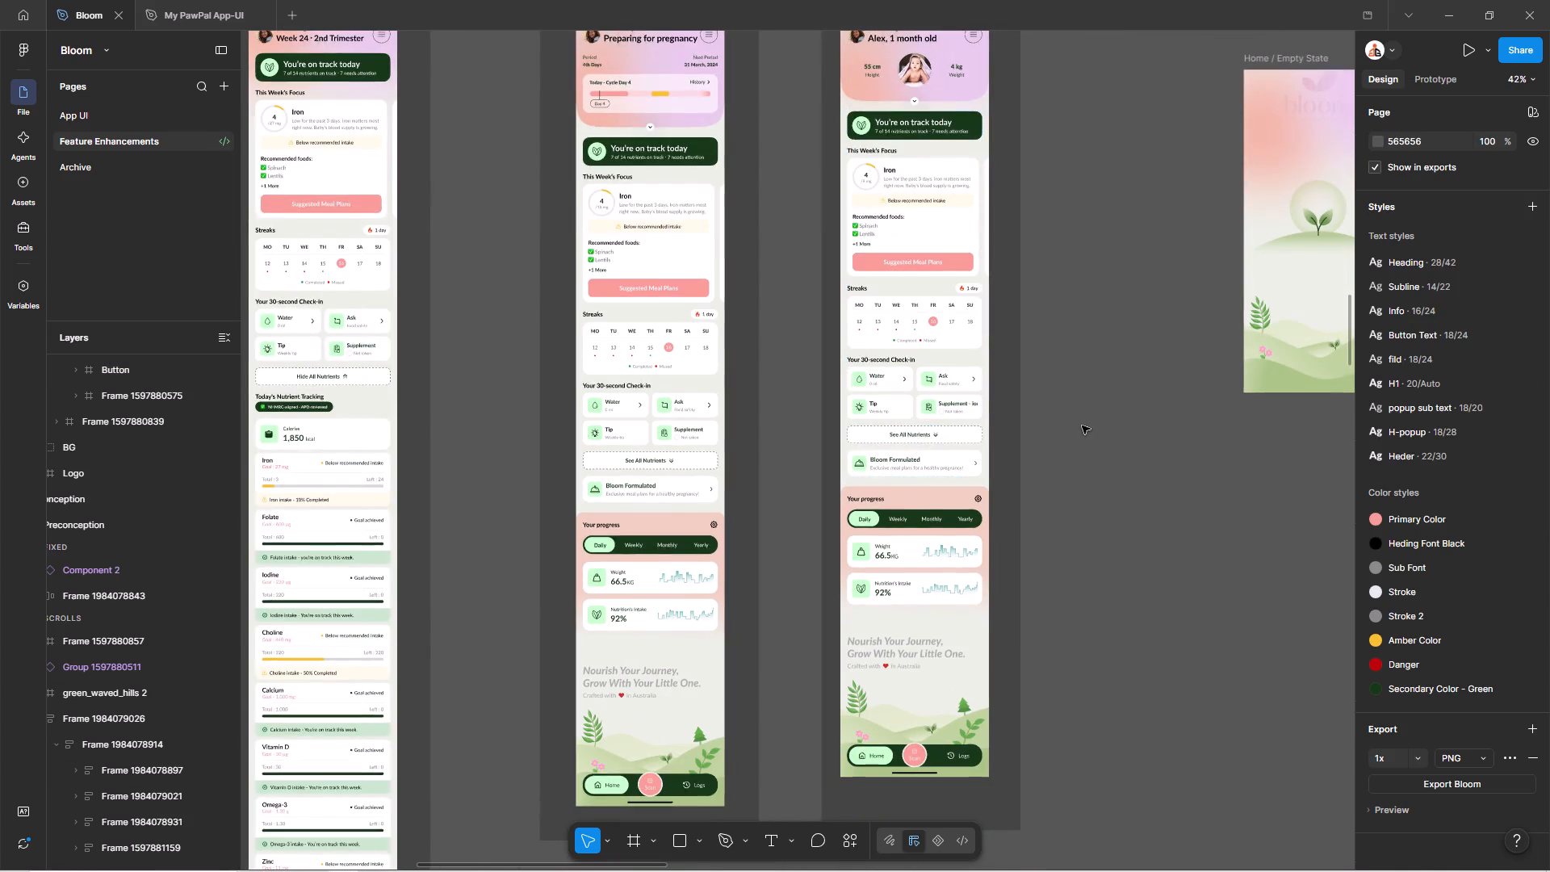
ctrl+scroll(1082, 426, down, 6)
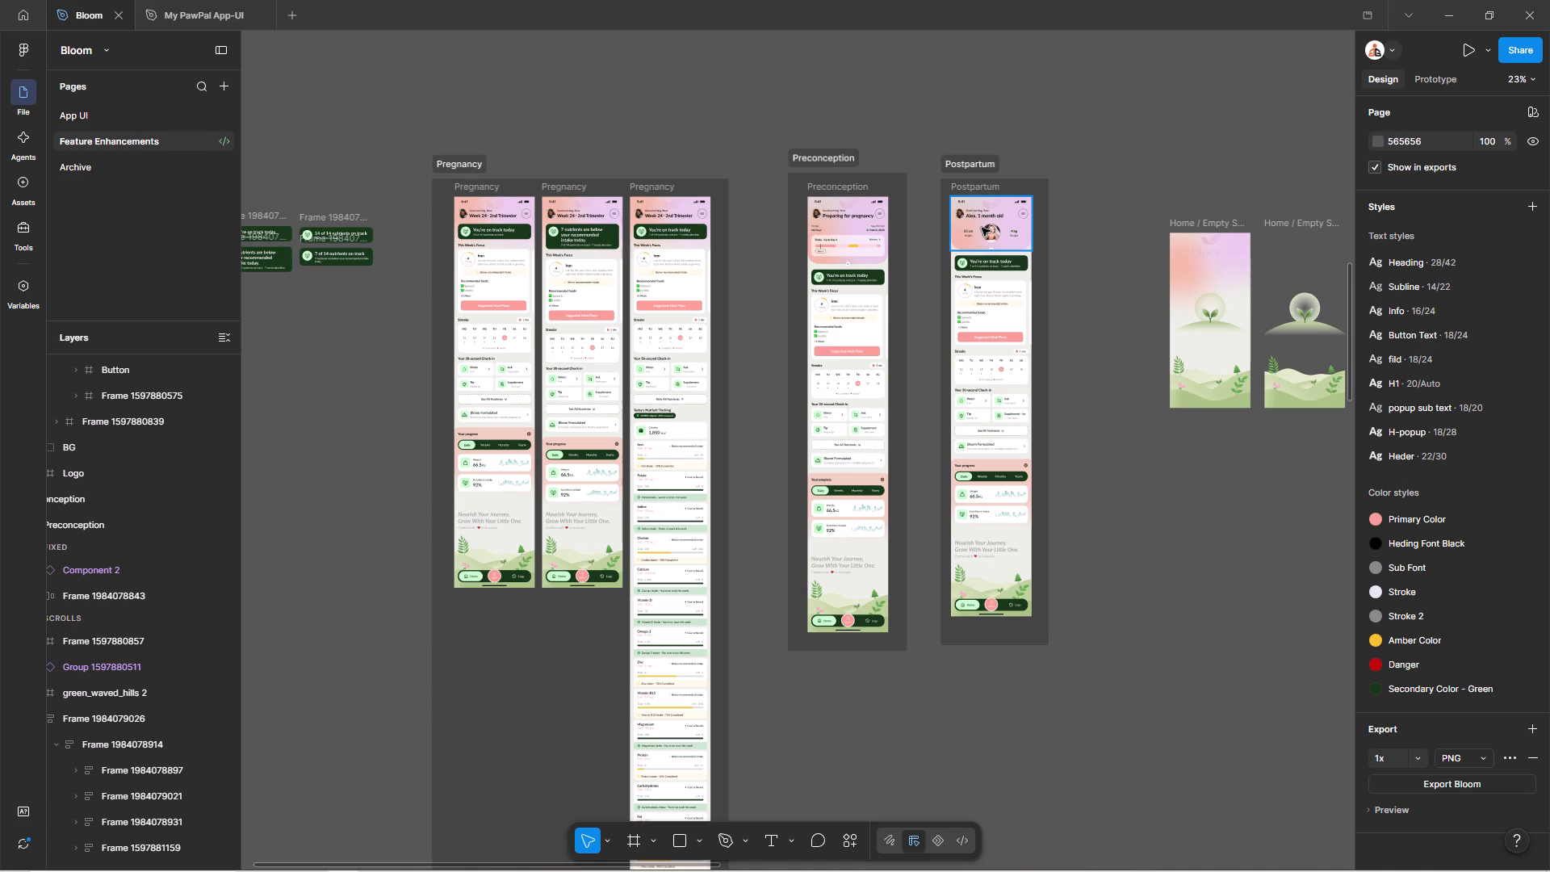
ctrl+scroll(979, 396, up, 11)
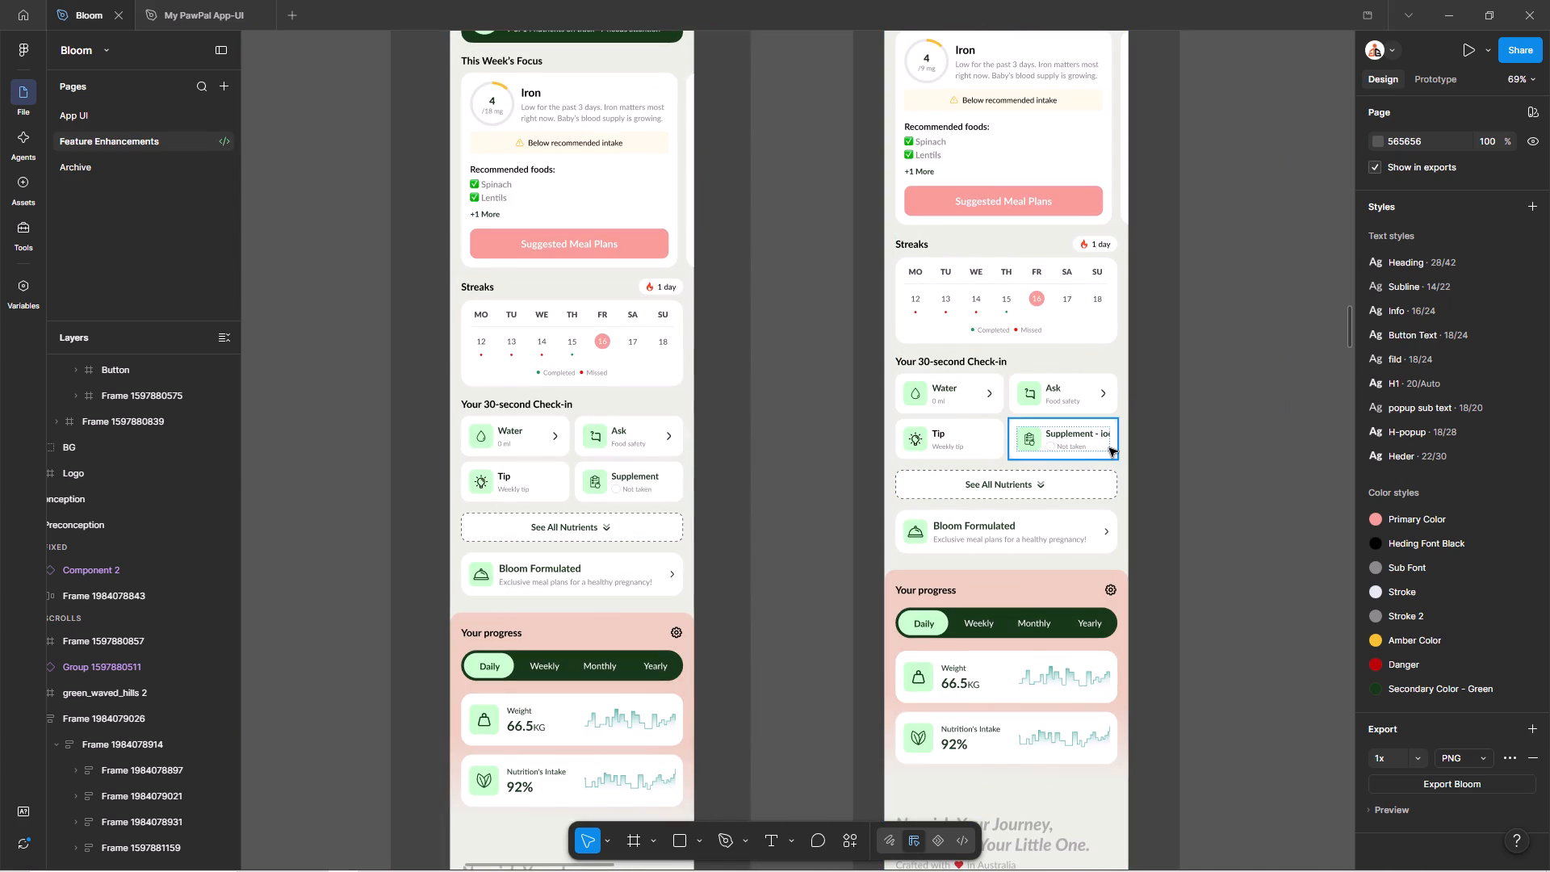
ctrl+click(1109, 448)
ctrl+scroll(1109, 446, up, 7)
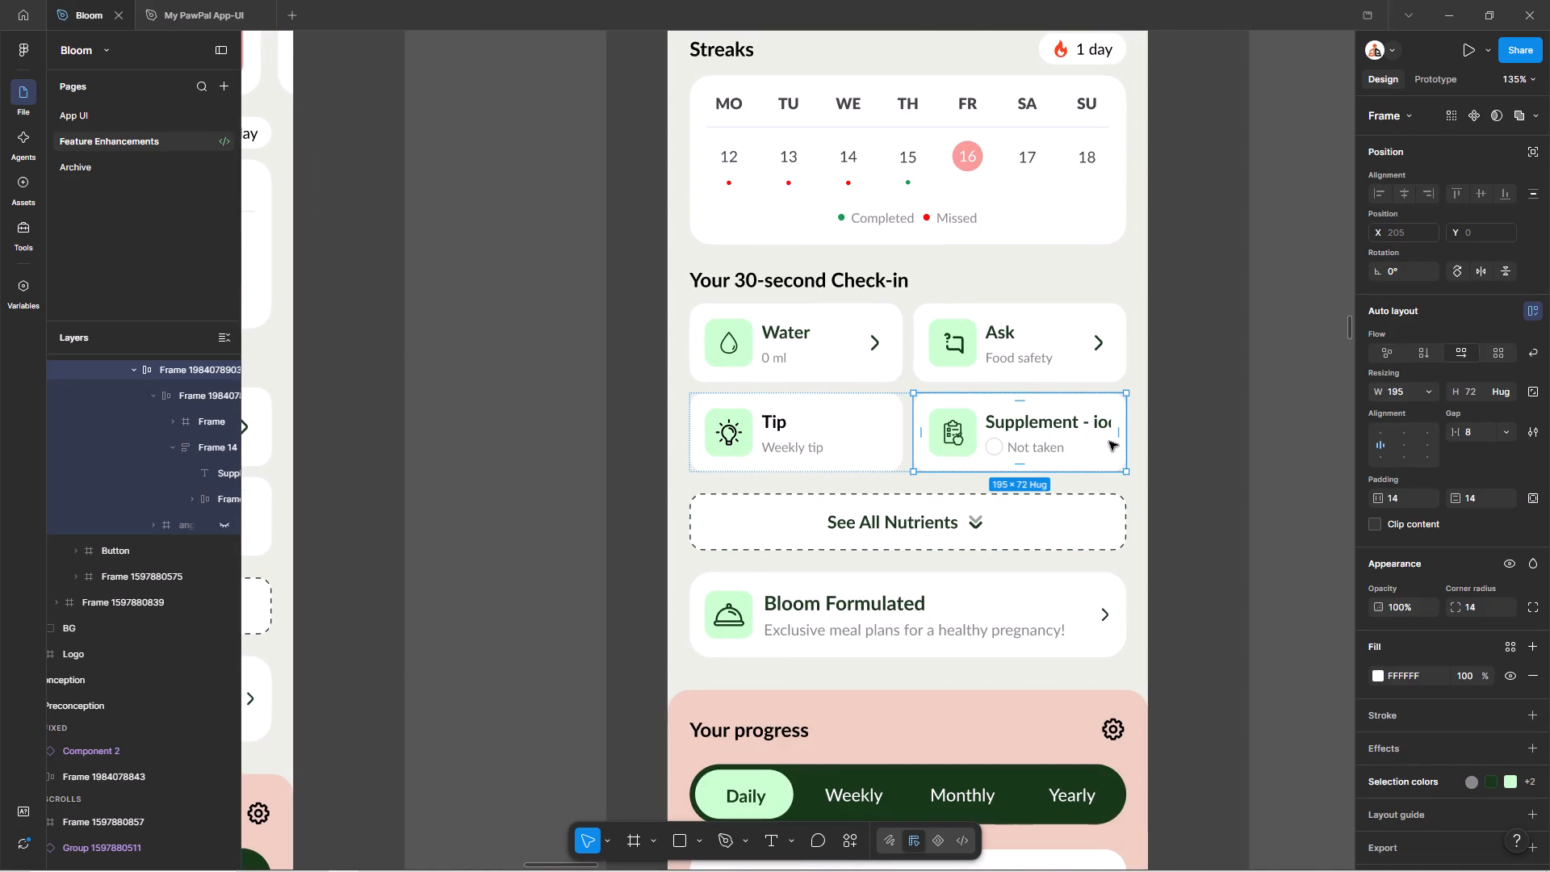
ctrl+scroll(1109, 442, down, 4)
click(1240, 417)
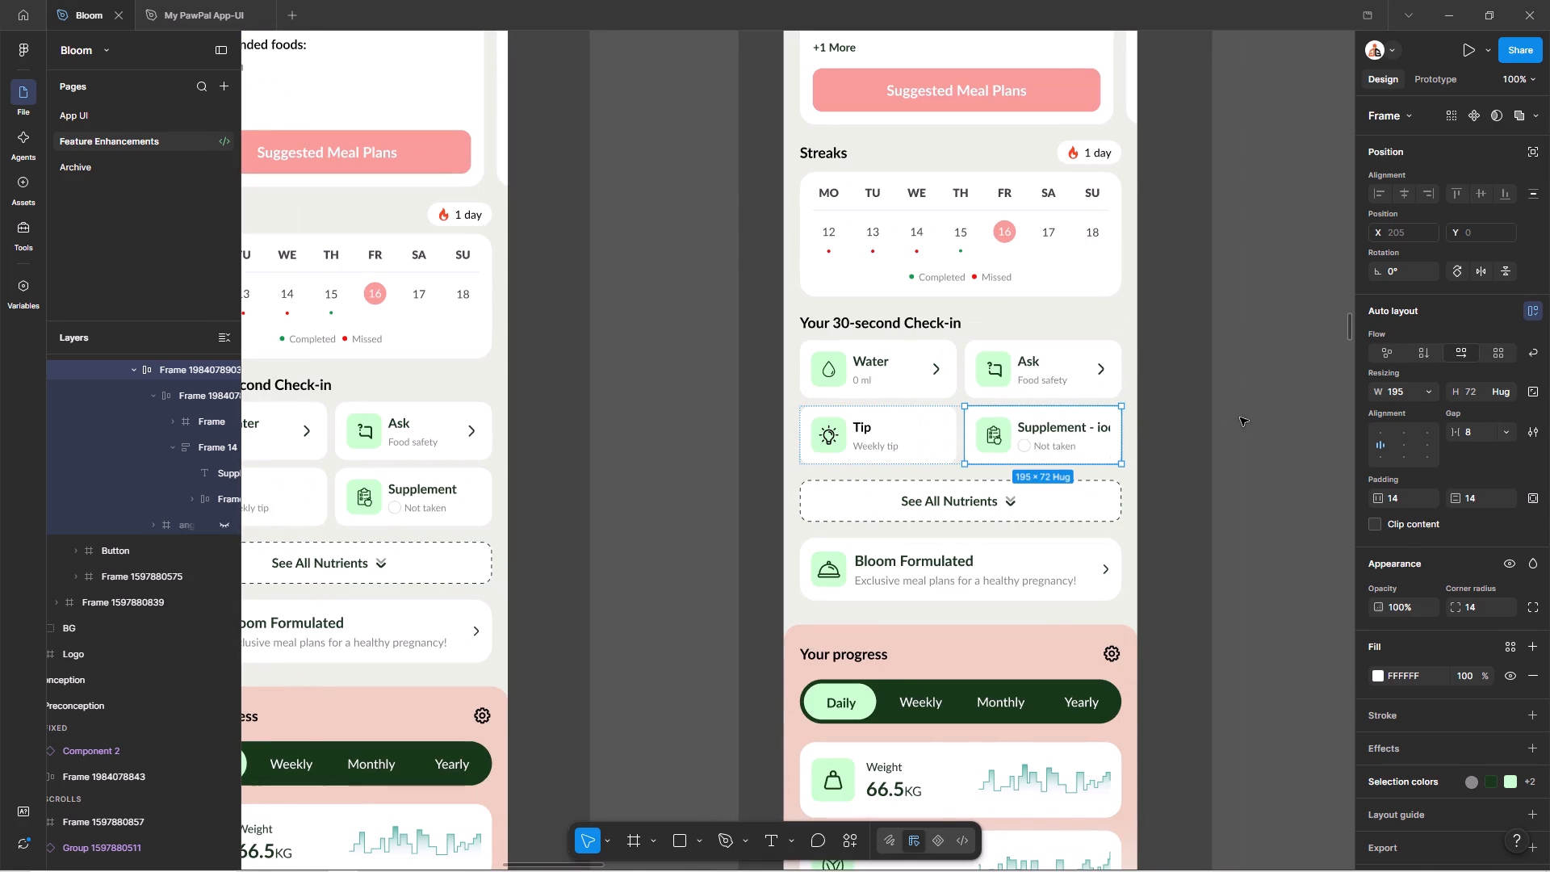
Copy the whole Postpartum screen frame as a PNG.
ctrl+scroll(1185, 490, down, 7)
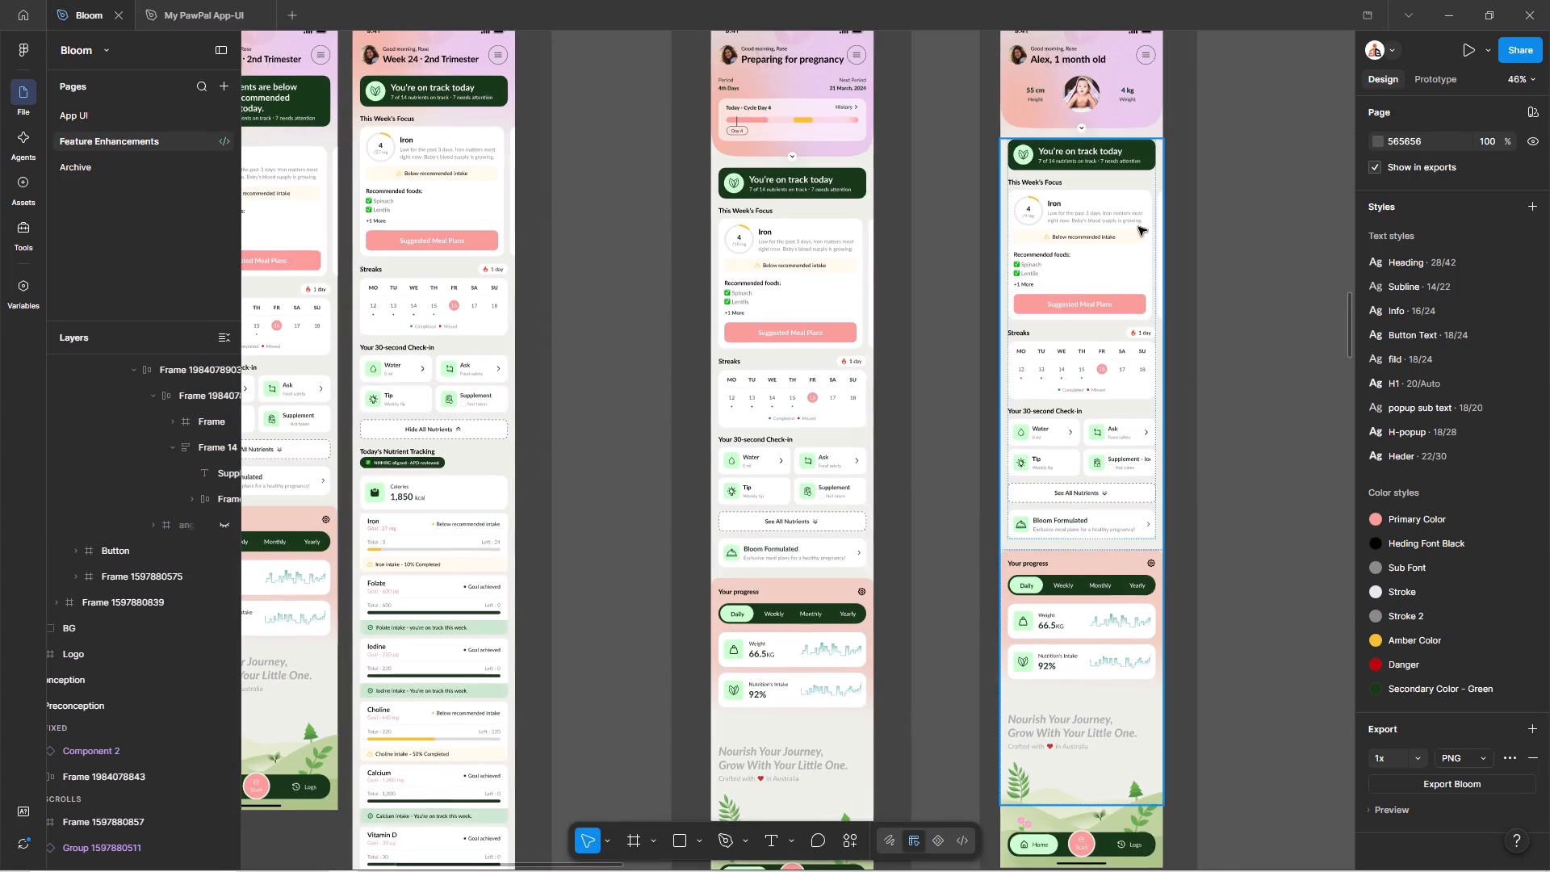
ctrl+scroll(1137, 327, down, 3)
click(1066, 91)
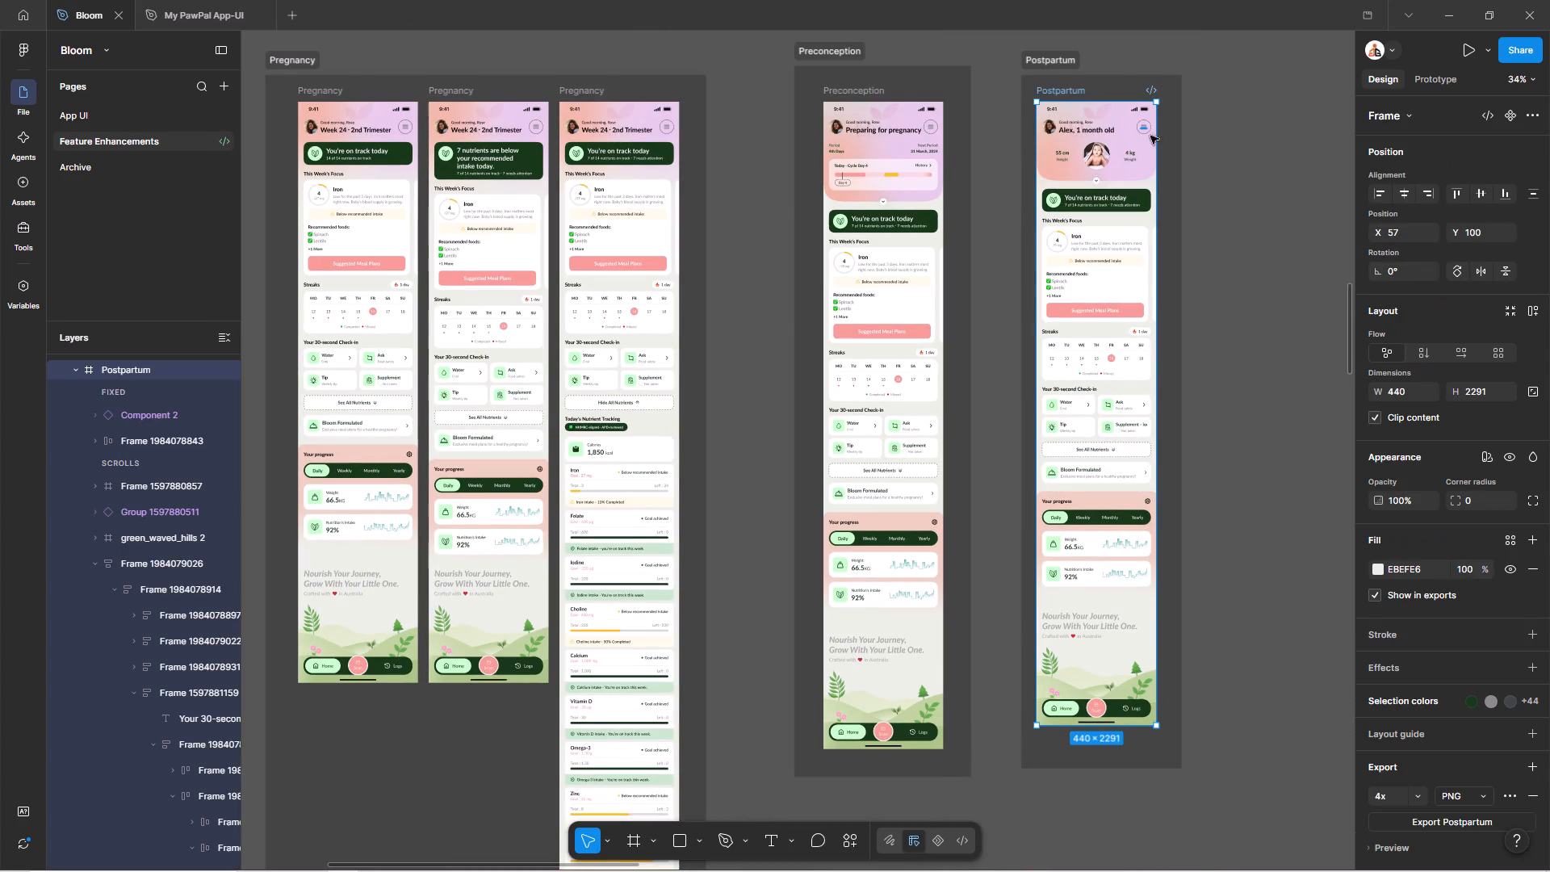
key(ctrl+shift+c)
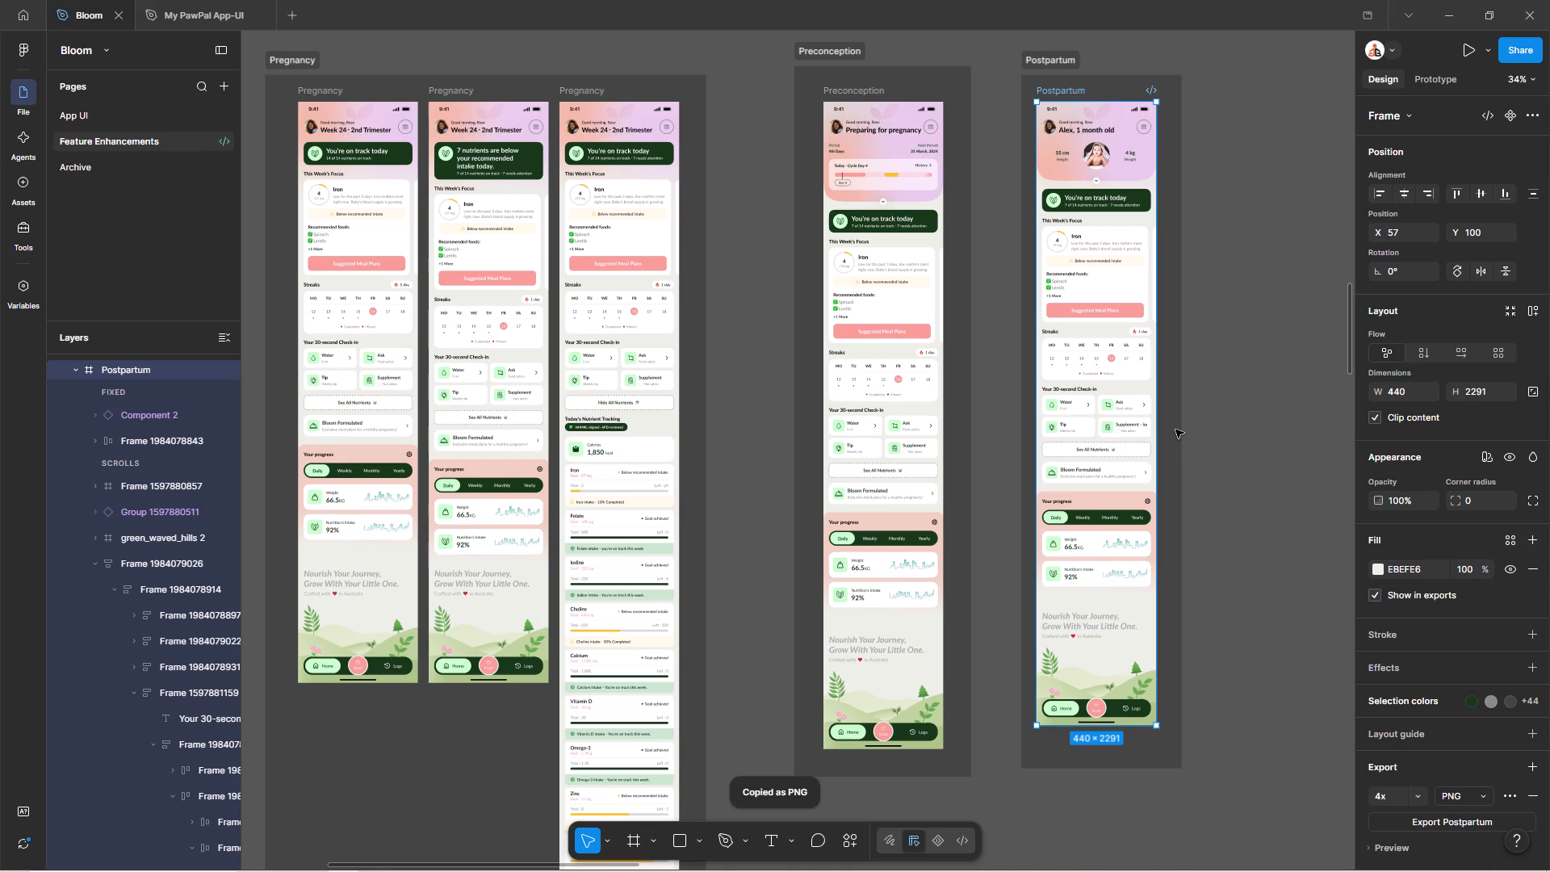
ctrl+scroll(1154, 424, up, 9)
ctrl+scroll(1154, 424, down, 1)
ctrl+scroll(1154, 424, up, 2)
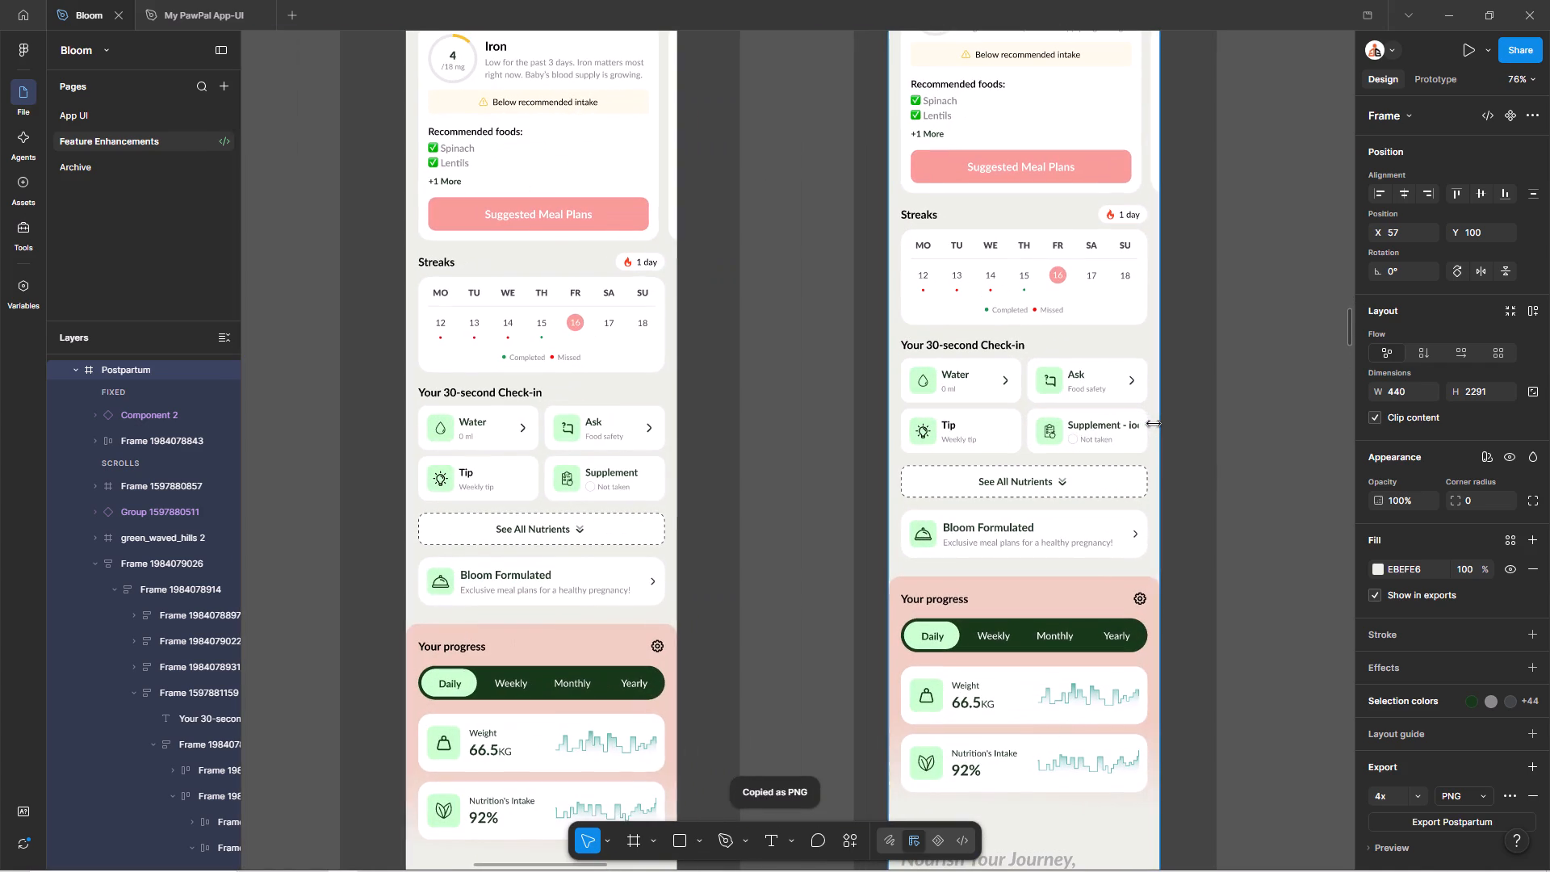
ctrl+scroll(1155, 451, down, 3)
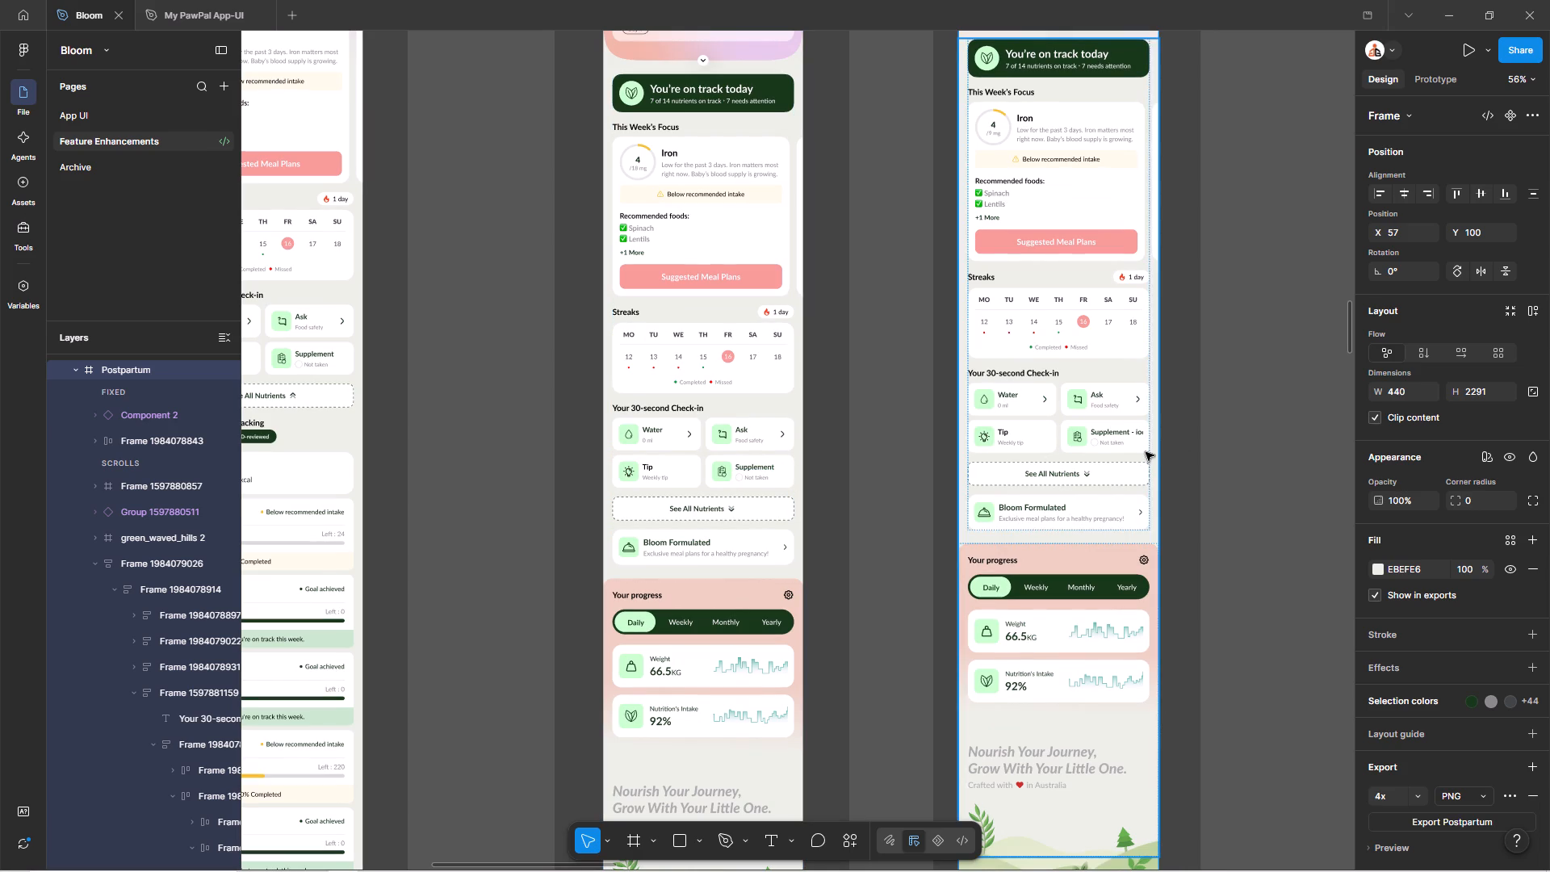
ctrl+click(1142, 447)
key(ctrl+c)
ctrl+click(795, 479)
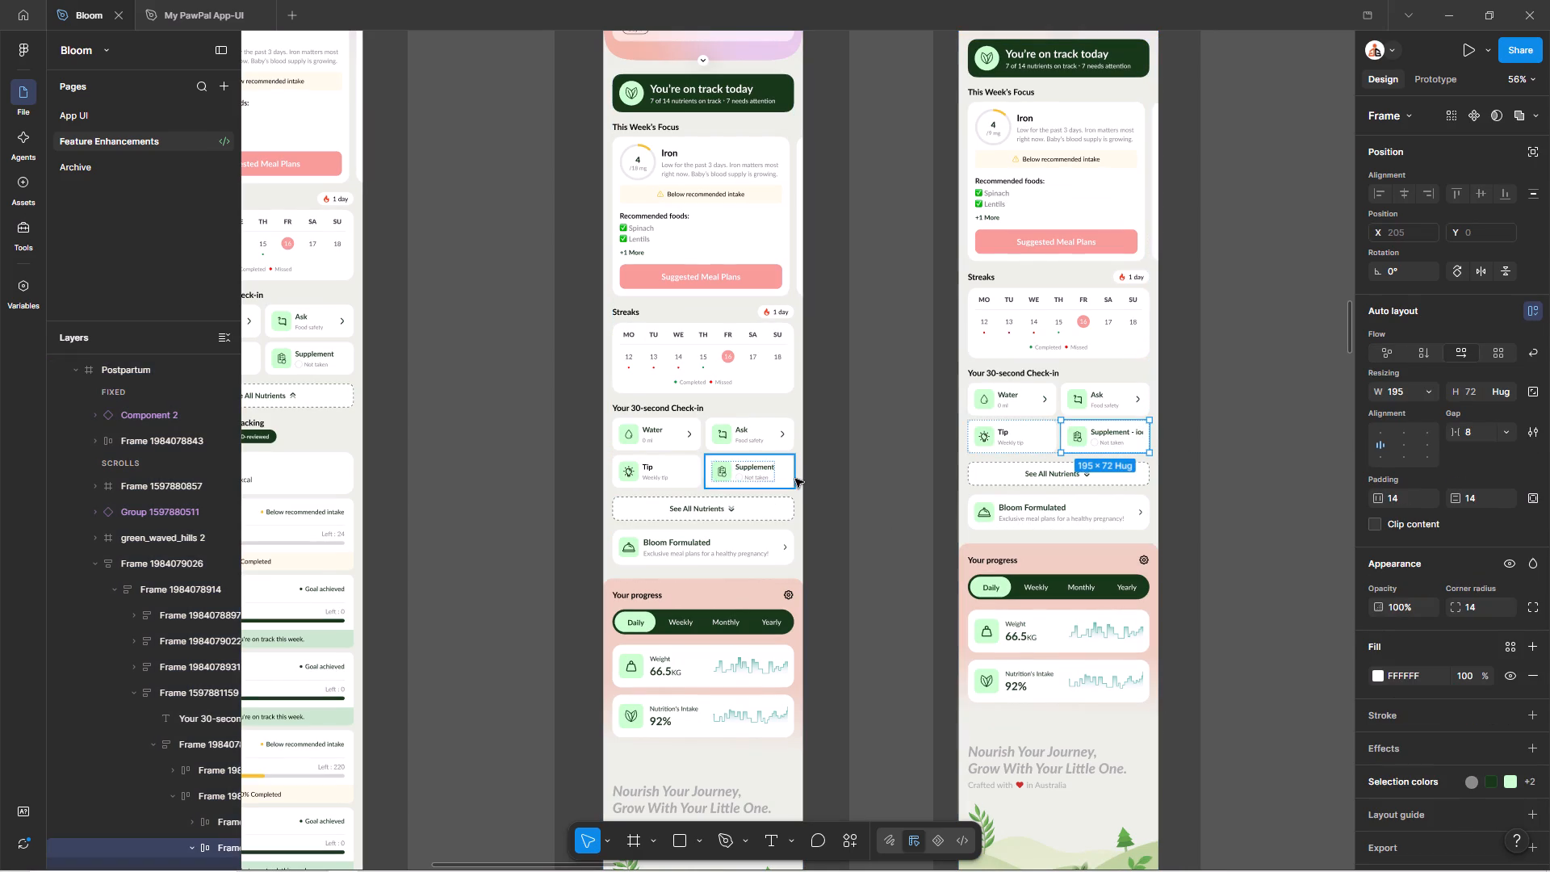
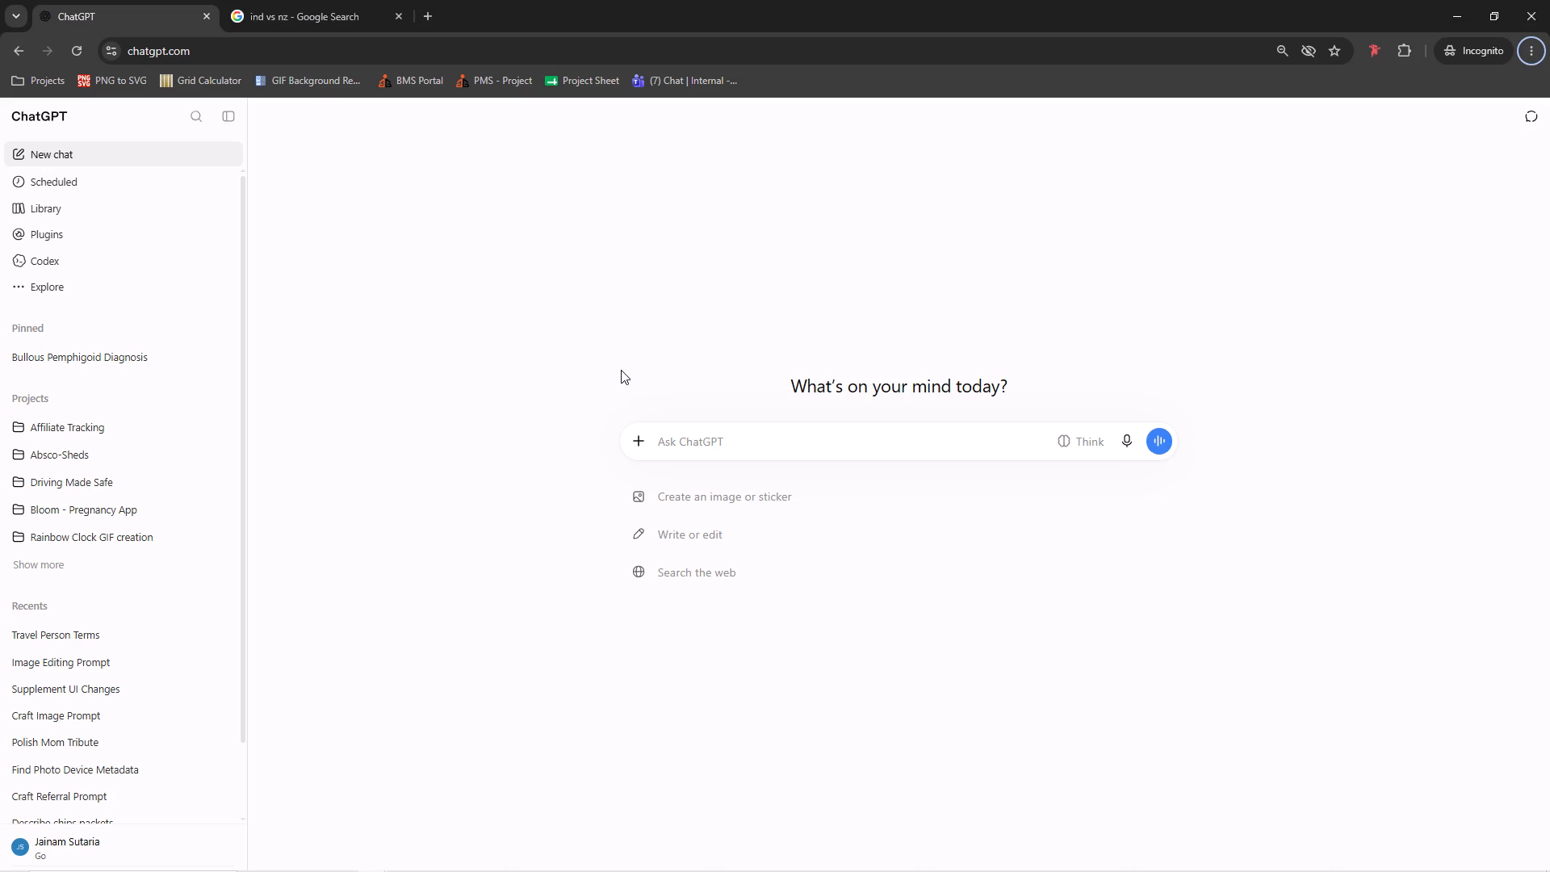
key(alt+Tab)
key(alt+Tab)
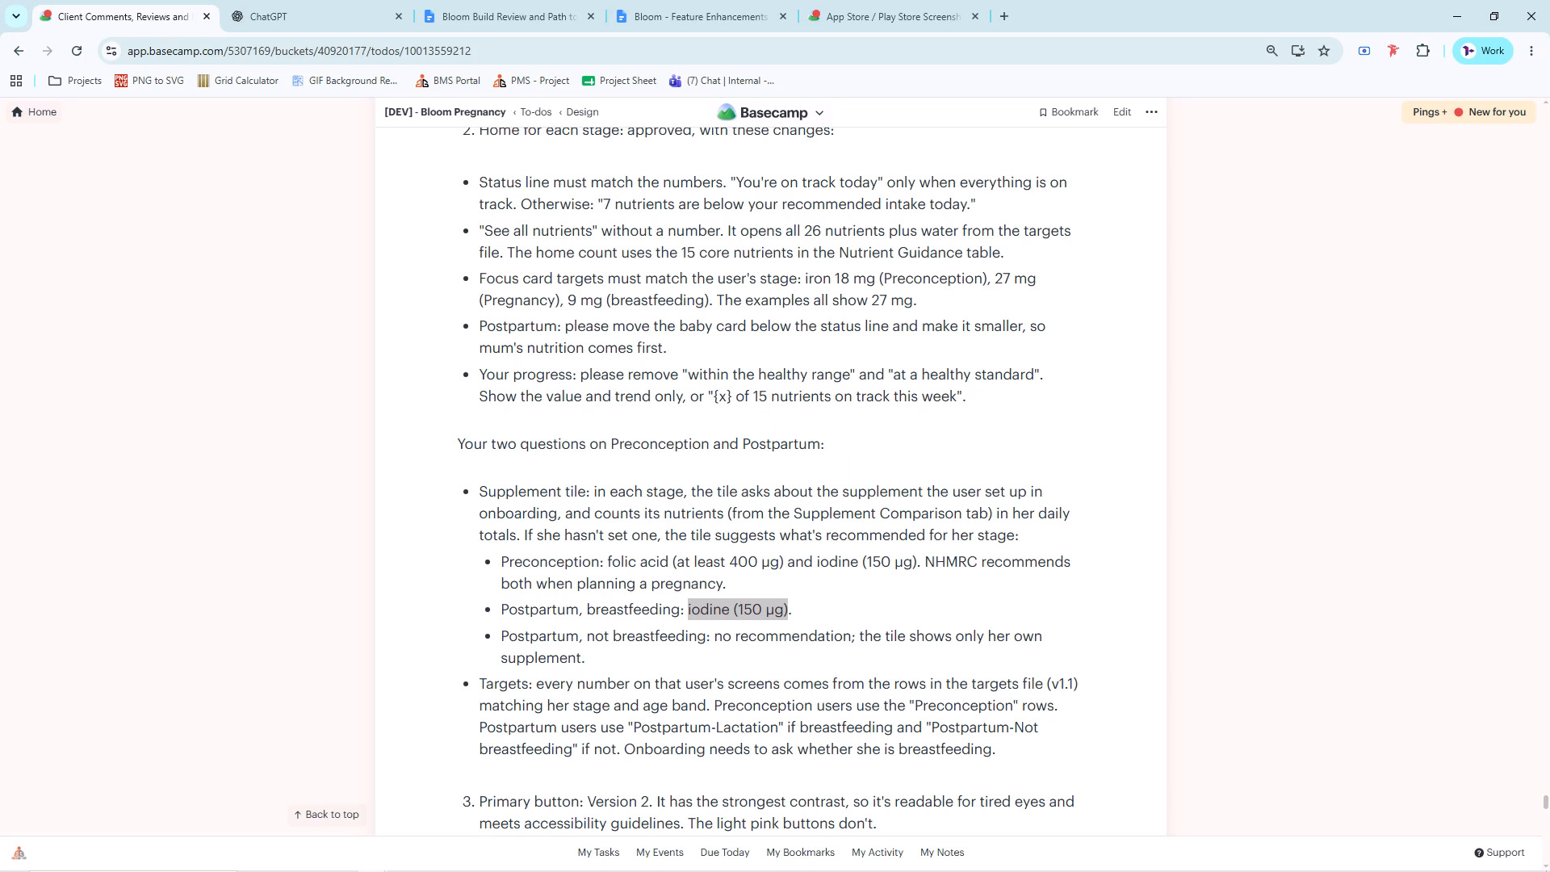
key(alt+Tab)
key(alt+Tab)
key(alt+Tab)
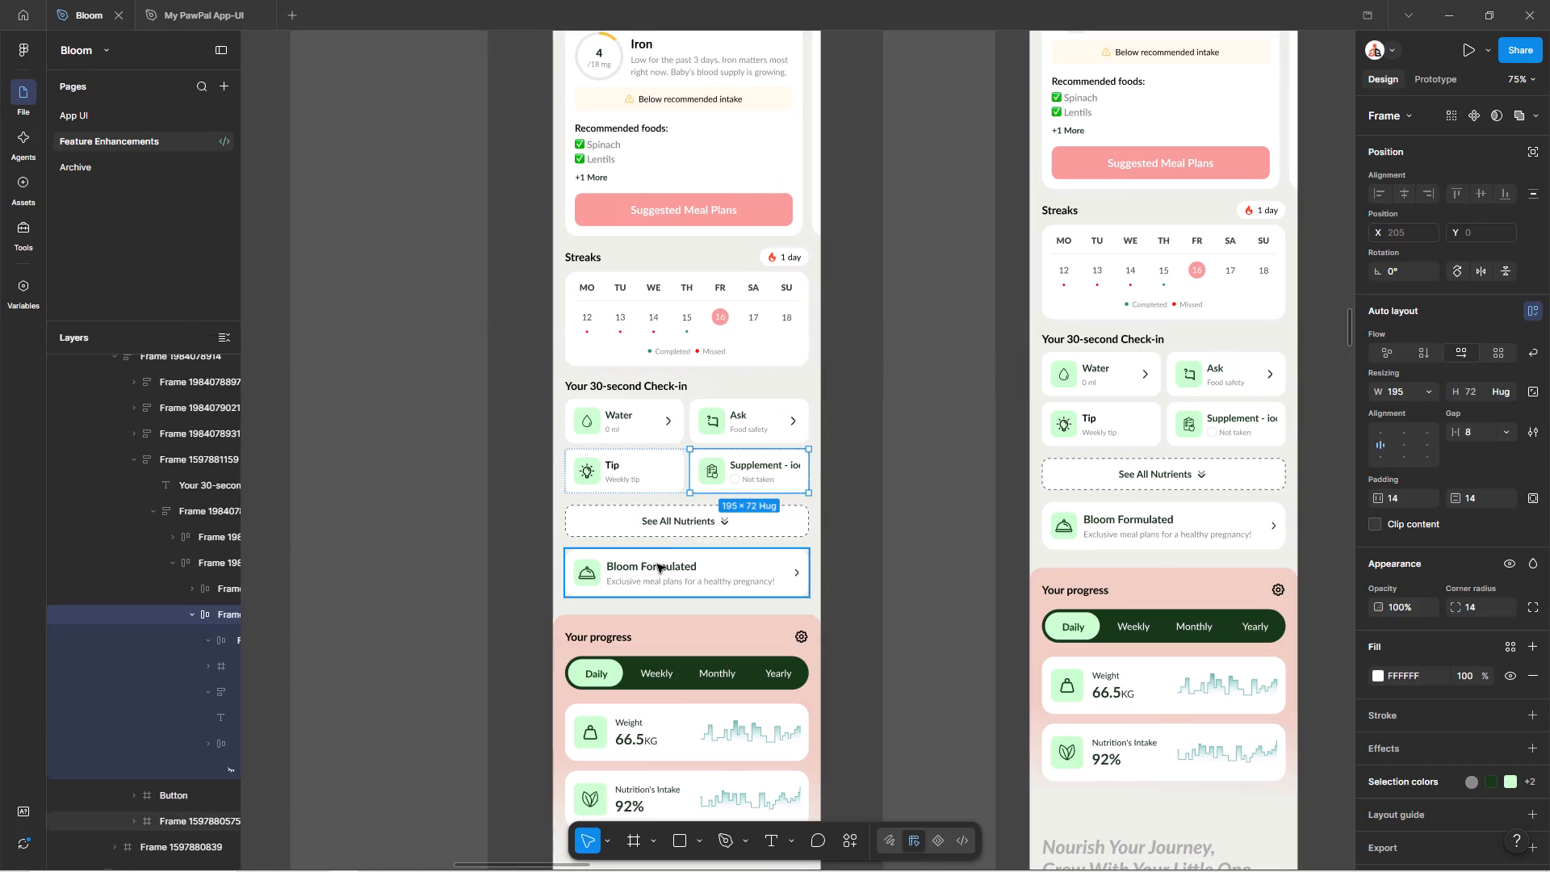
Review the Preconception and Postpartum screens and inspect the Preconception Supplement tile up close.
ctrl+scroll(724, 478, down, 4)
ctrl+scroll(724, 478, up, 1)
ctrl+scroll(724, 478, down, 10)
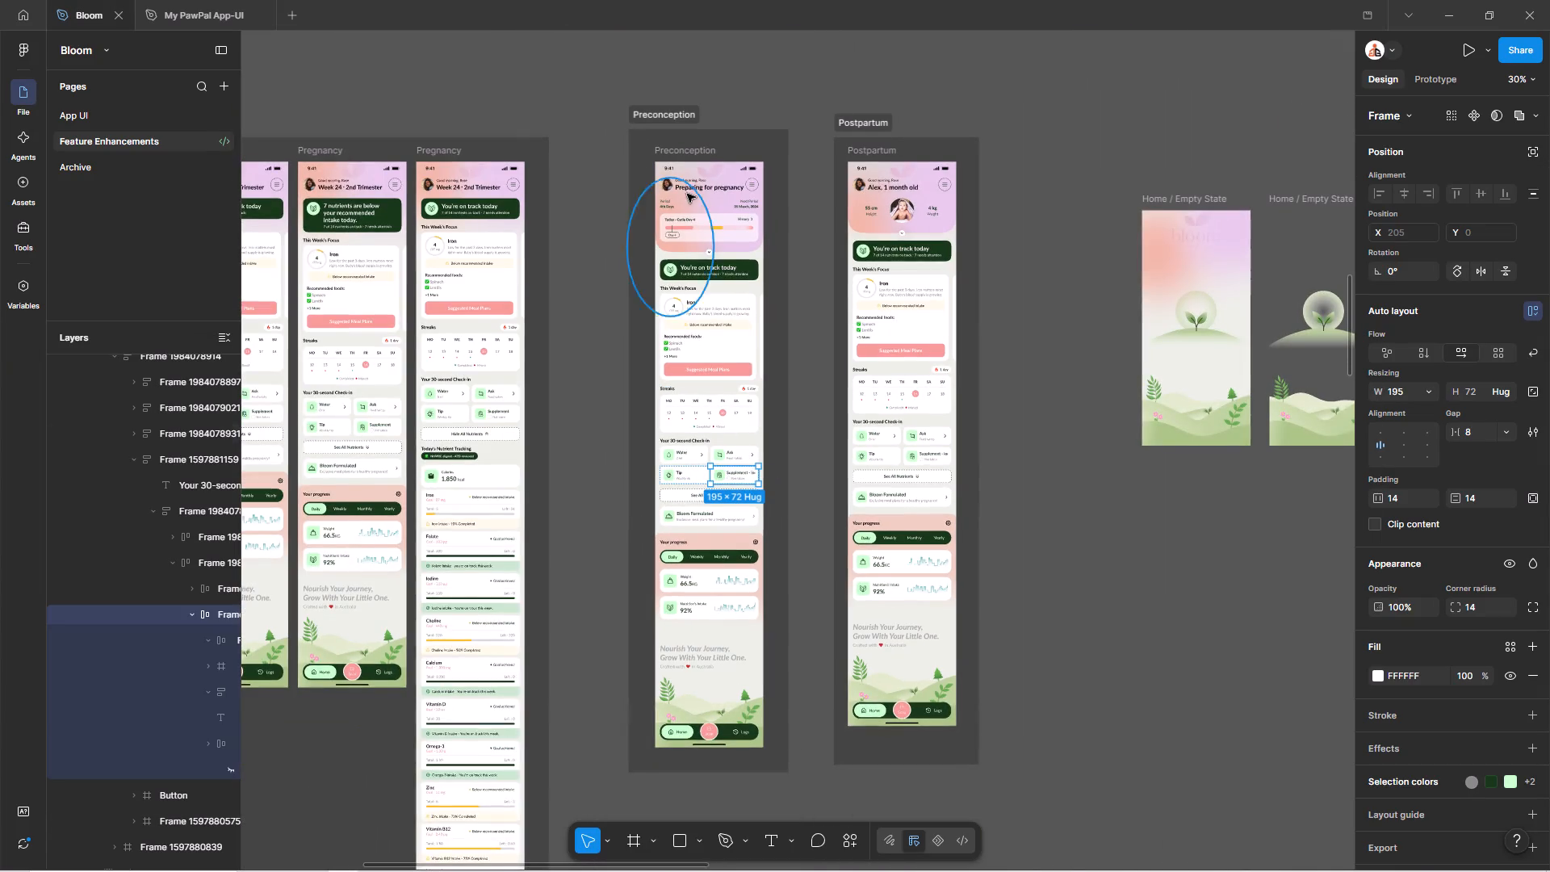
ctrl+scroll(687, 193, up, 12)
ctrl+scroll(712, 176, down, 3)
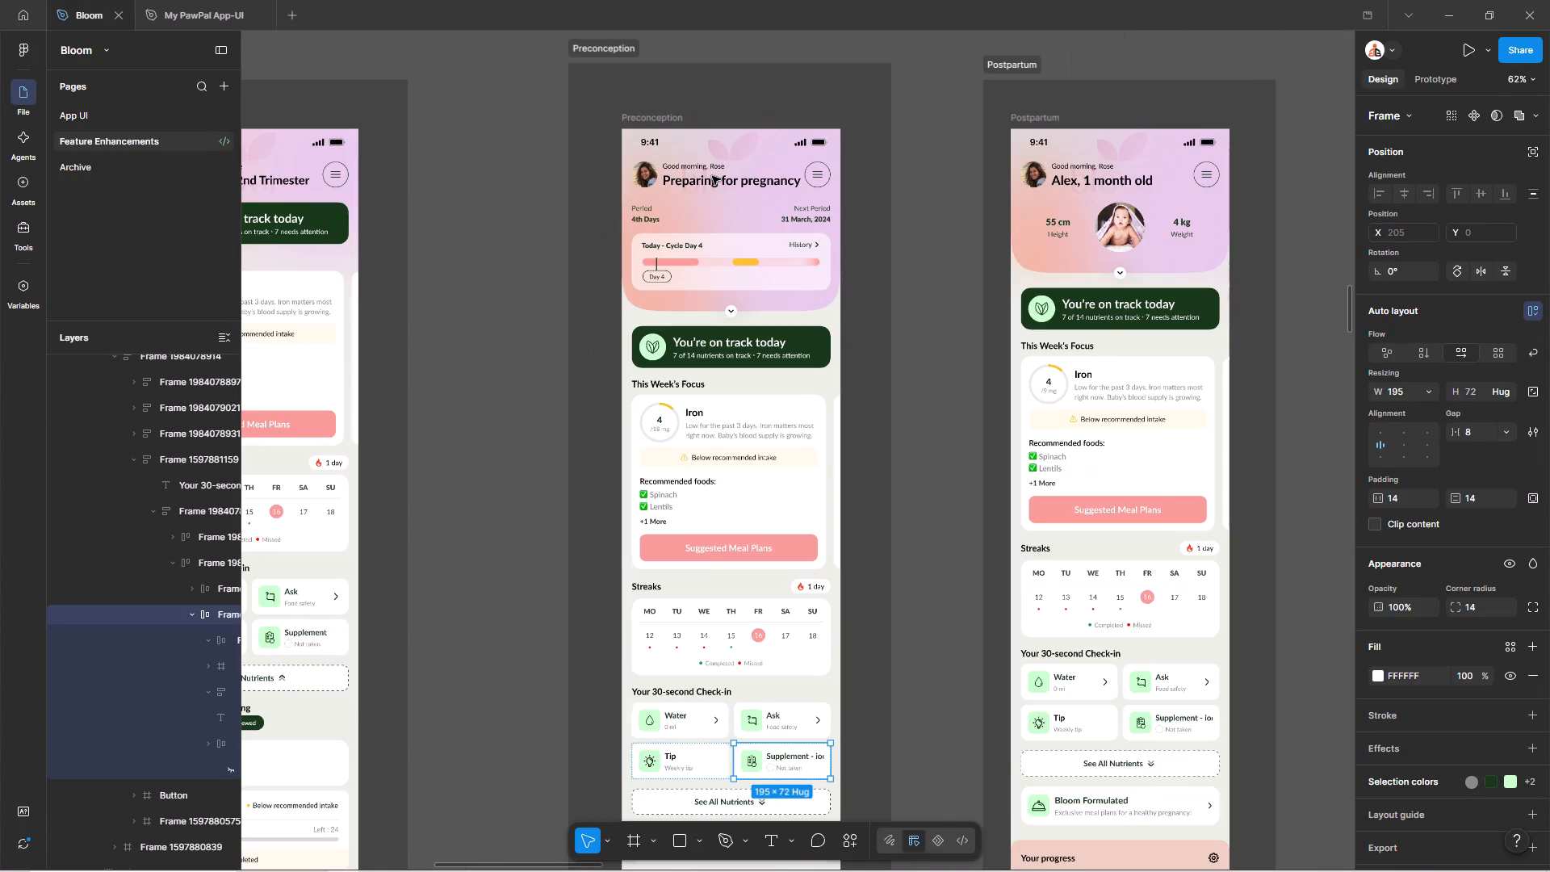
ctrl+scroll(712, 176, down, 5)
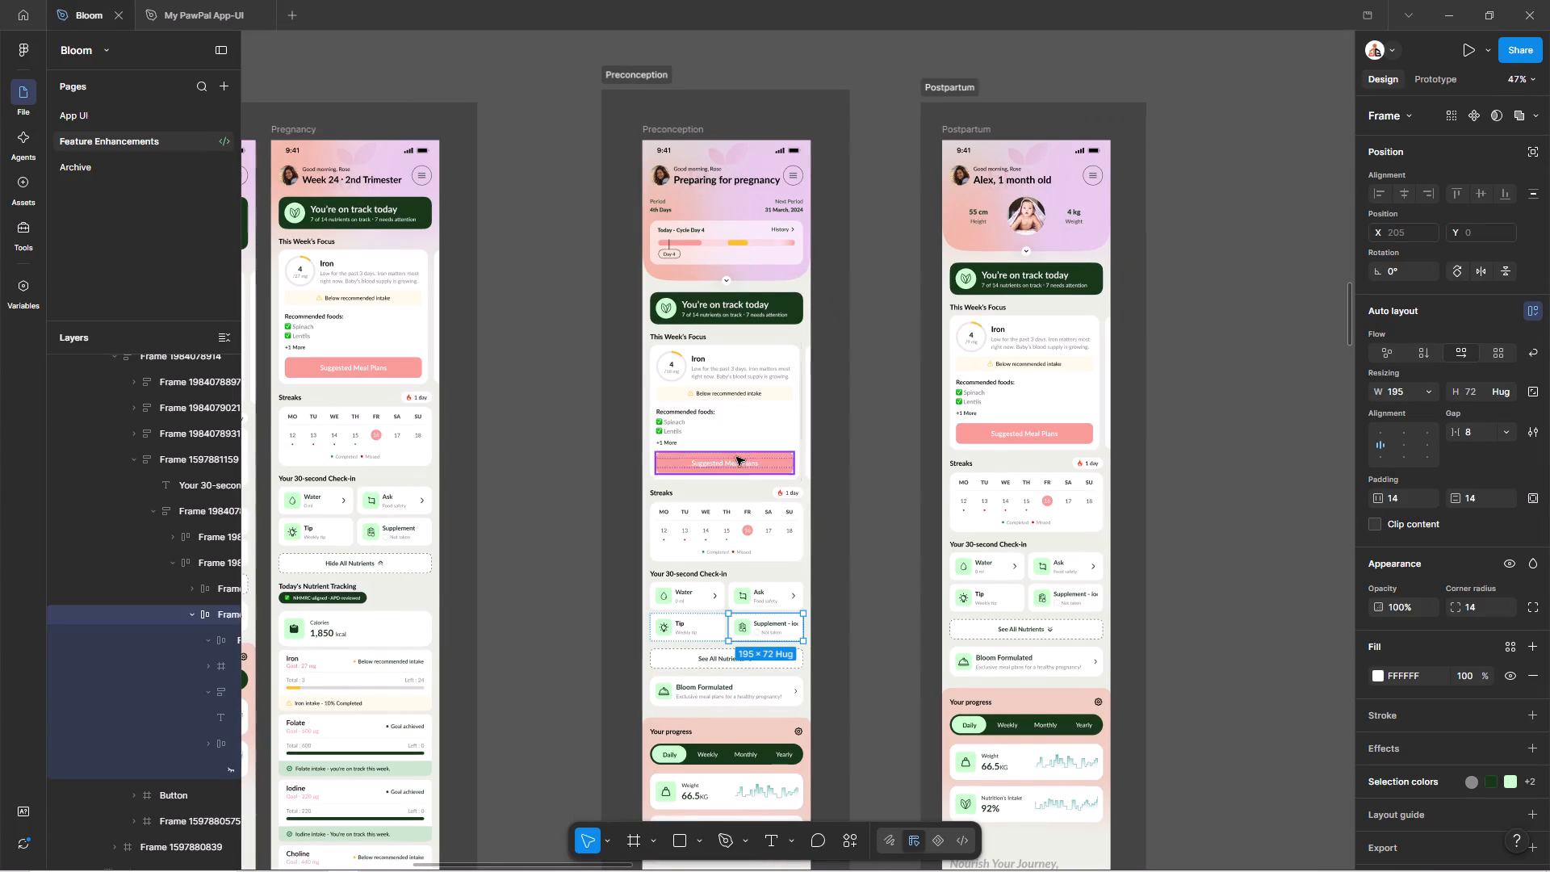
ctrl+scroll(773, 802, up, 3)
ctrl+scroll(772, 802, down, 1)
ctrl+scroll(772, 800, up, 7)
ctrl+scroll(744, 580, up, 5)
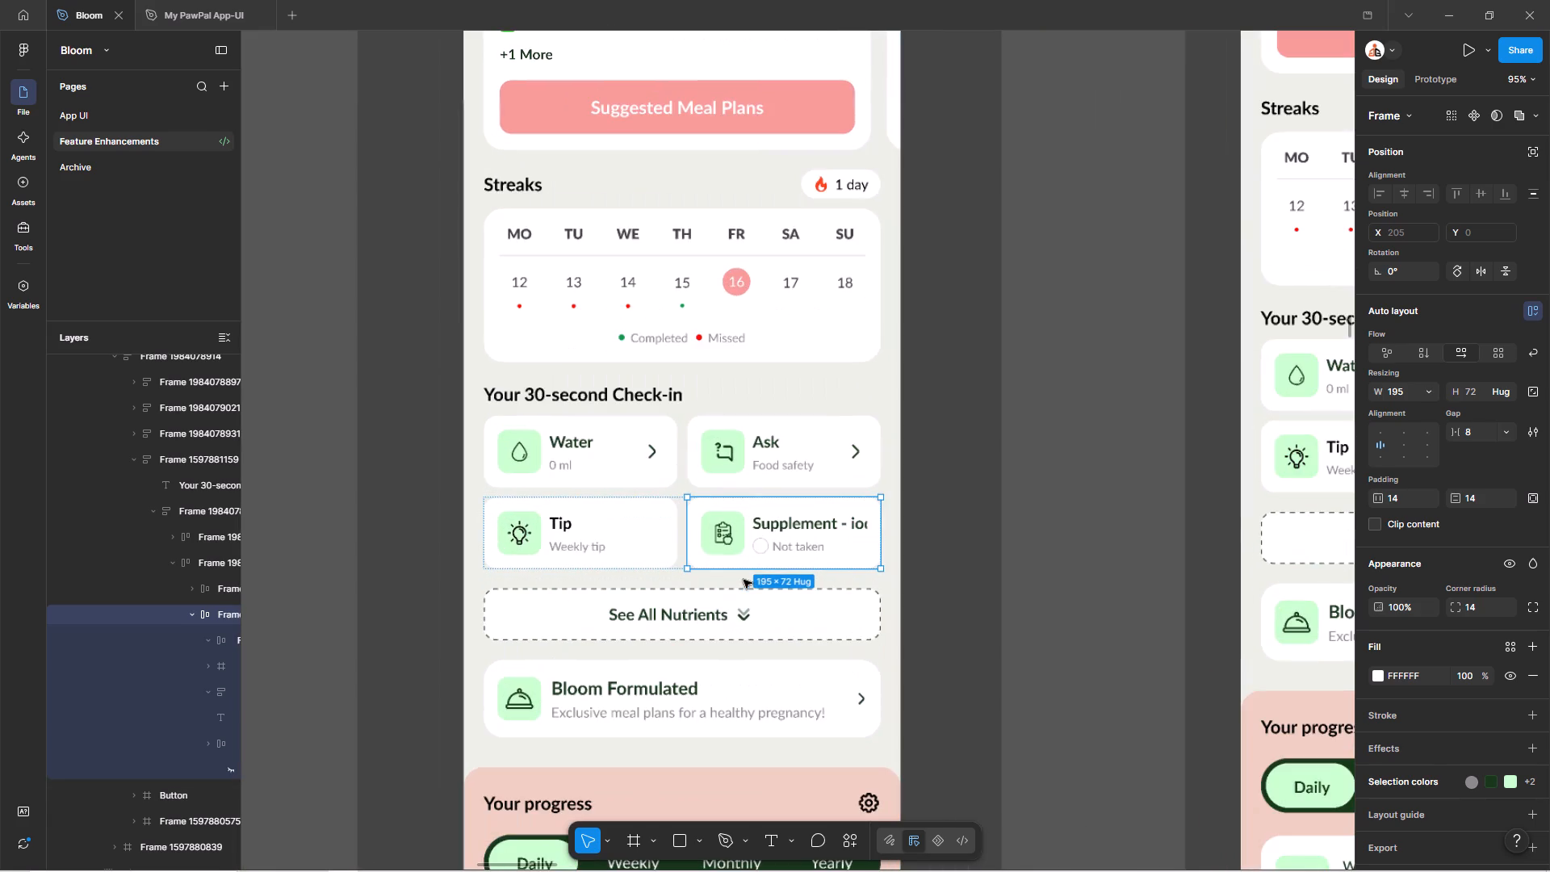
Switch to the Basecamp feedback and copy the Preconception recommendation "folic acid (at least 400 µg) and iodine (150 µg)".
key(alt+Tab)
key(alt+Tab)
key(alt+Tab)
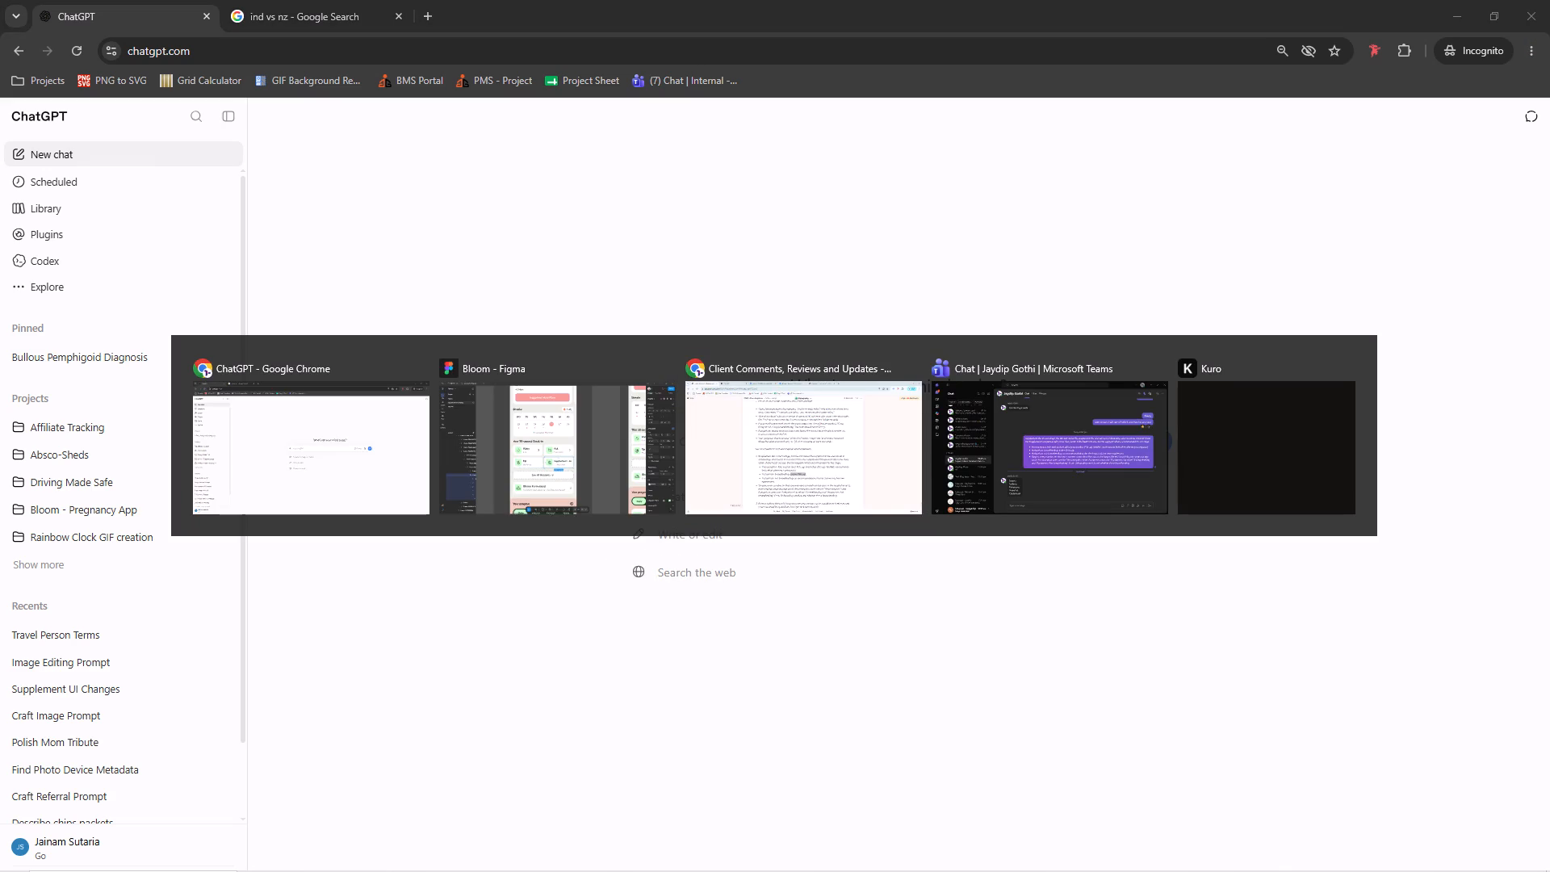
click(586, 568)
drag(612, 564, 643, 564)
click(642, 564)
drag(606, 565, 652, 562)
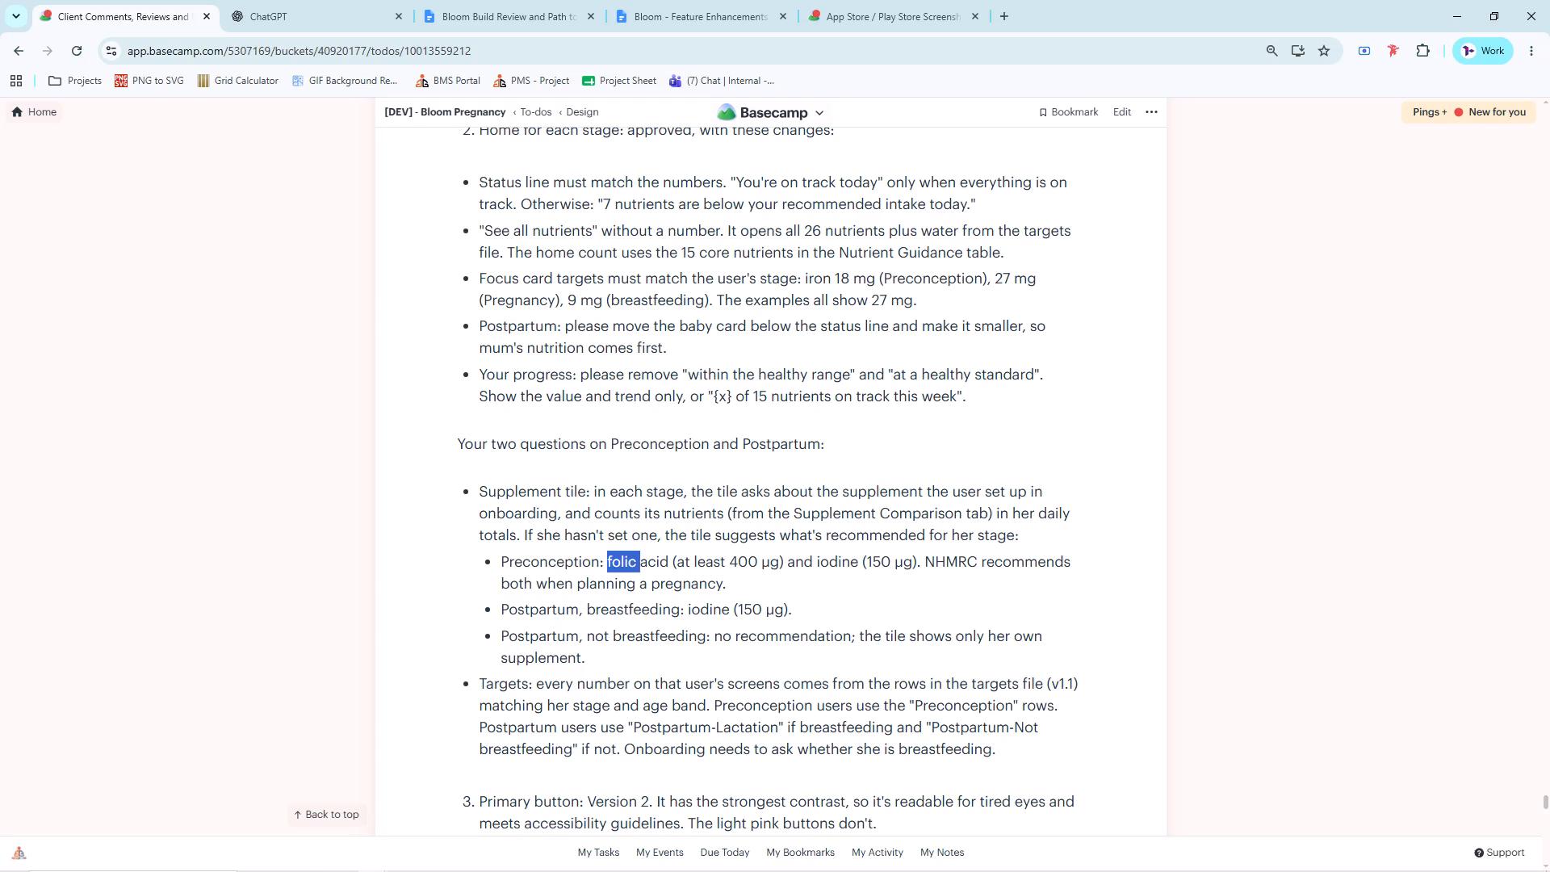
drag(652, 562, 915, 568)
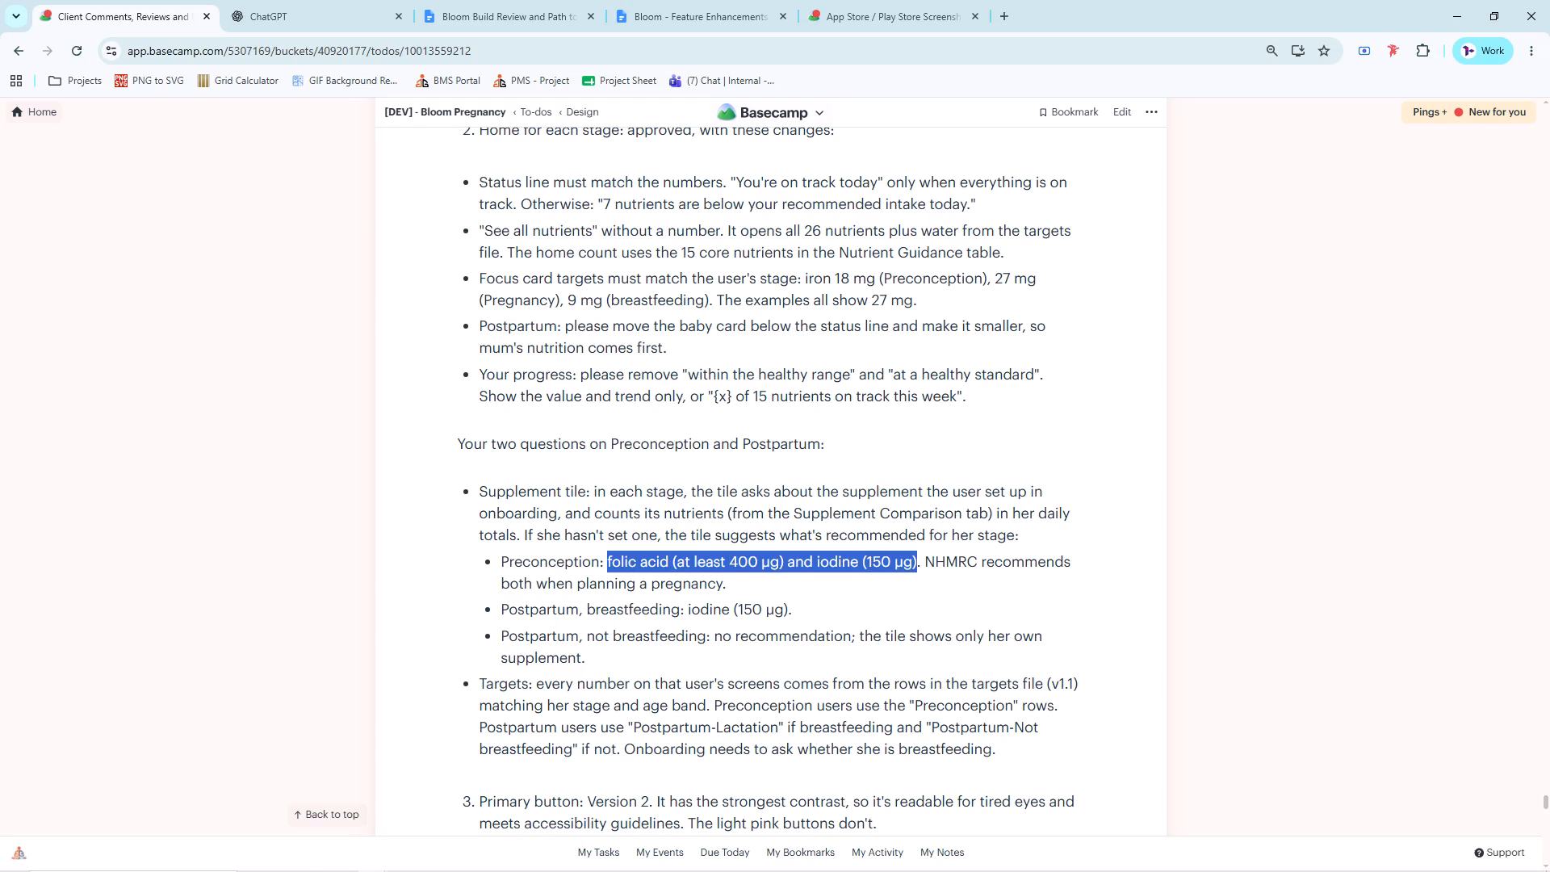
drag(915, 568, 916, 568)
key(ctrl+c)
key(ctrl+c)
In Figma, set the Preconception Supplement tile's heading to "Supplement - folic acid (at least 400 µg) and iodine (150 µg)".
key(alt+Tab)
key(alt+Tab)
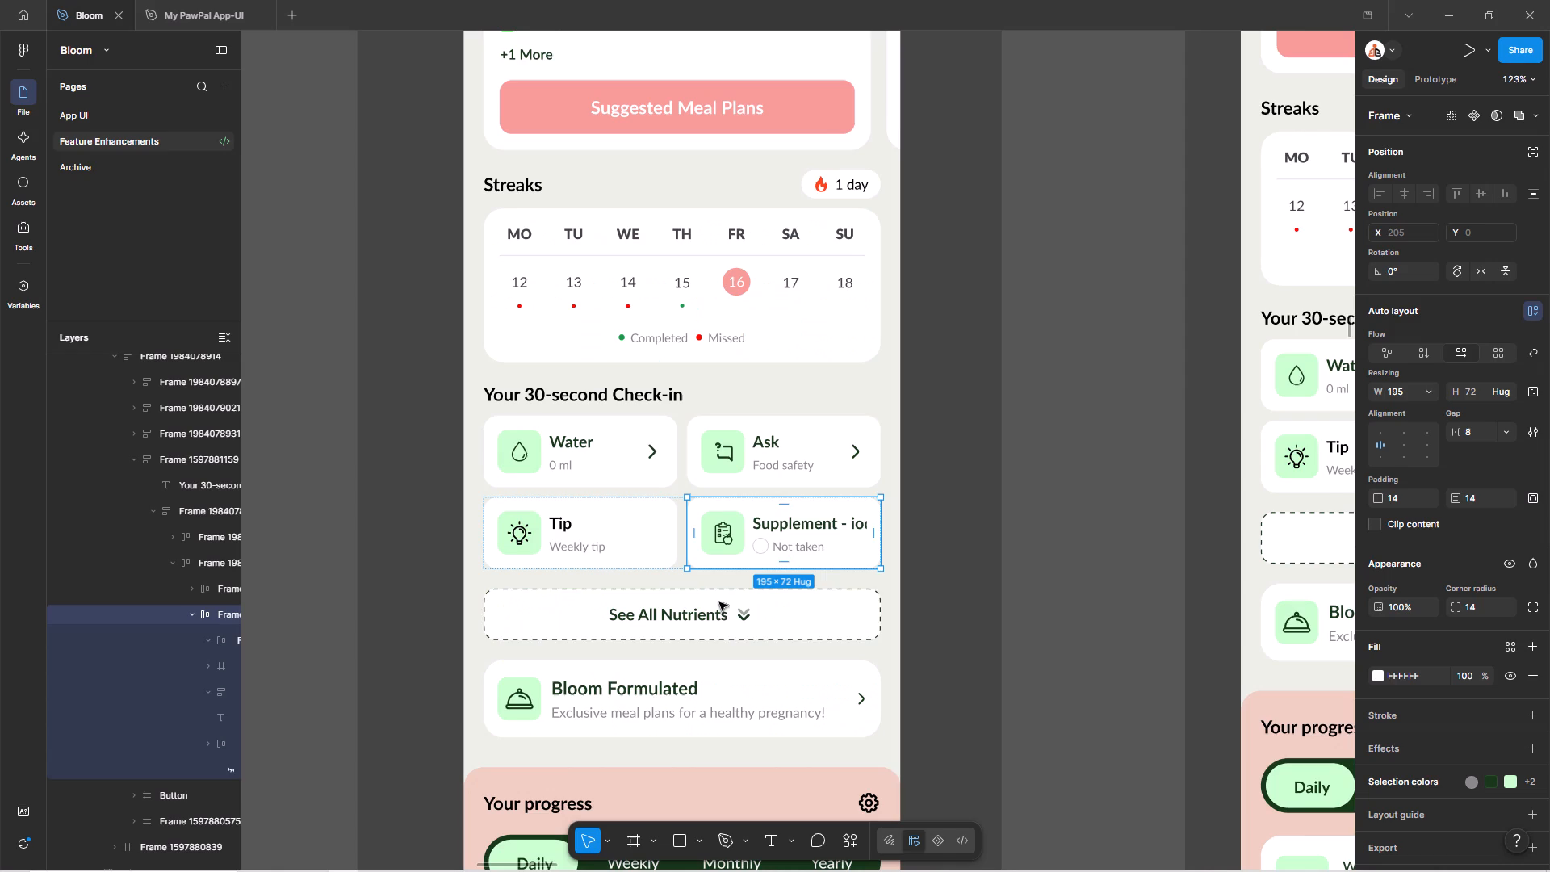
ctrl+scroll(782, 519, up, 4)
ctrl+click(878, 532)
ctrl+double_click(869, 532)
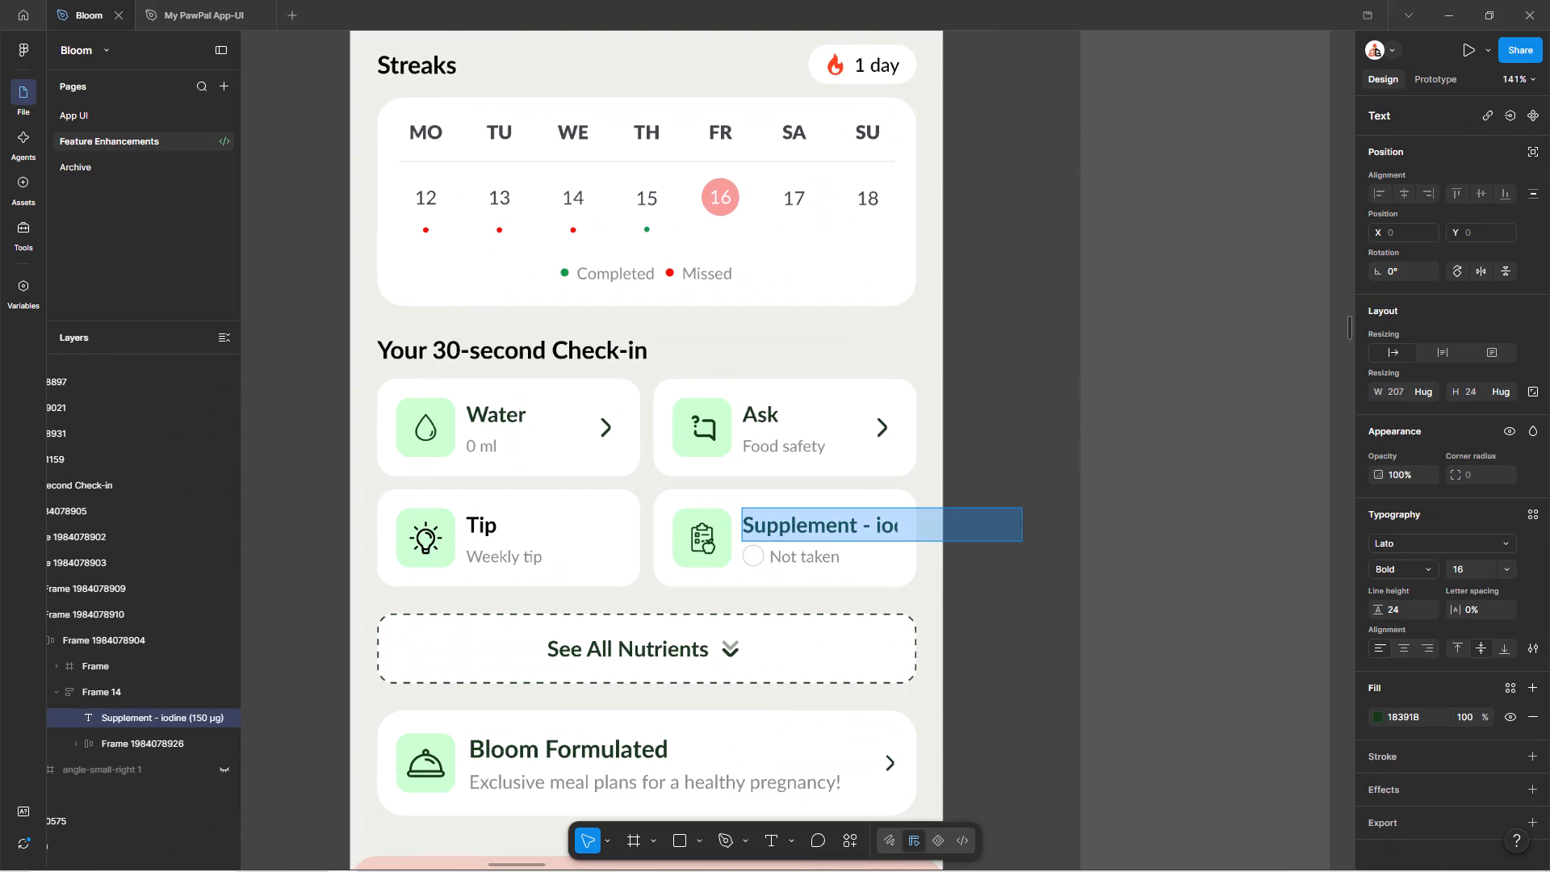
drag(877, 531, 1065, 541)
key(ctrl+shift+v)
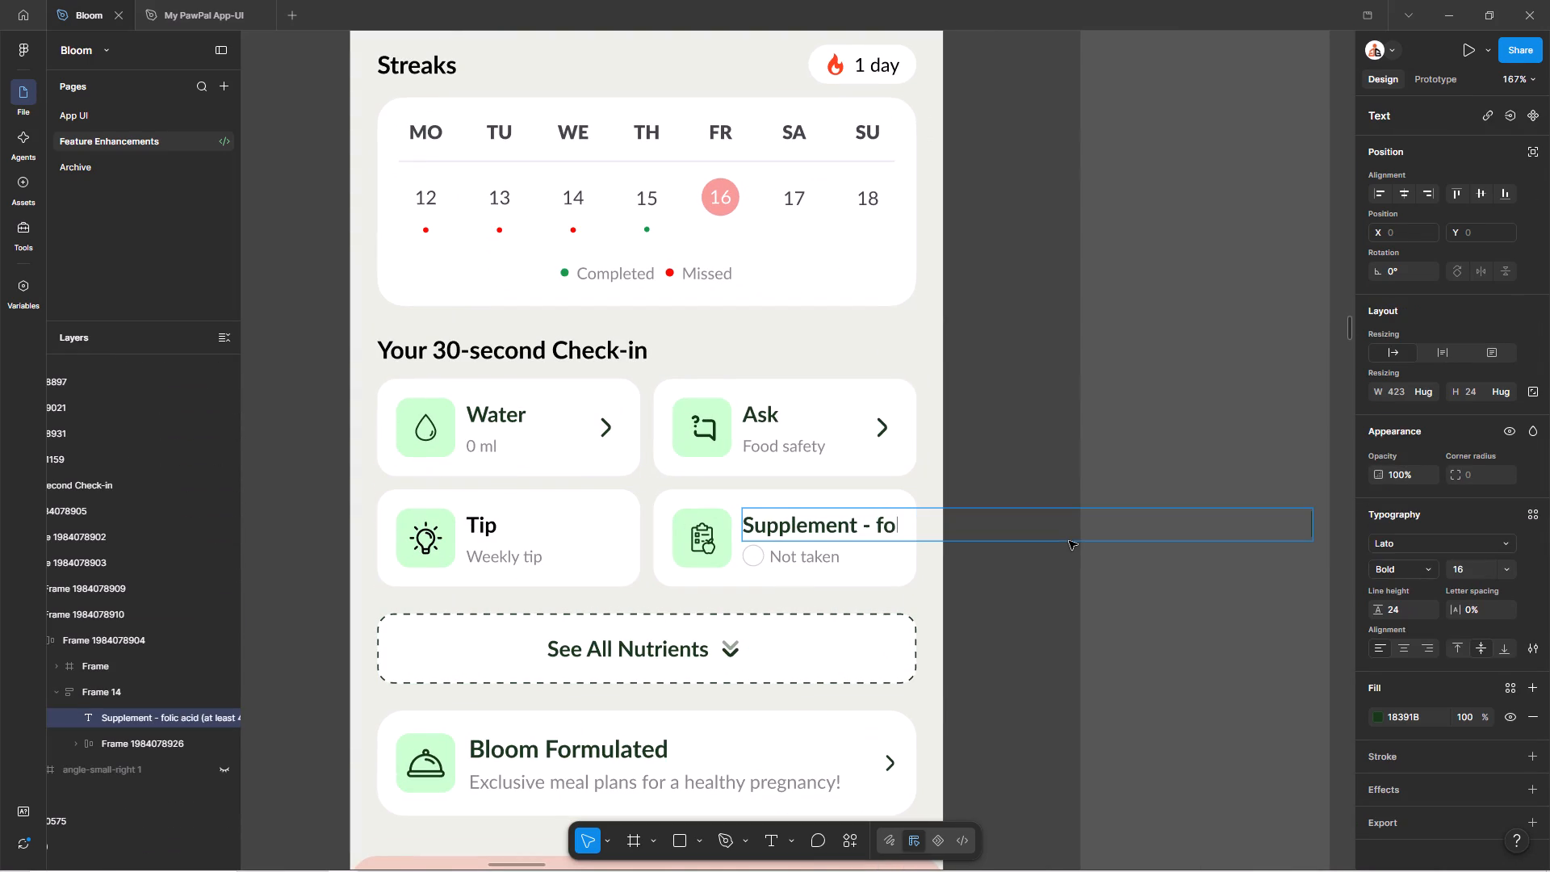
click(1124, 612)
Duplicate the Preconception Supplement heading and place the copy on the empty canvas above the Preconception section.
ctrl+scroll(616, 523, down, 3)
alt+drag(785, 526, 1025, 506)
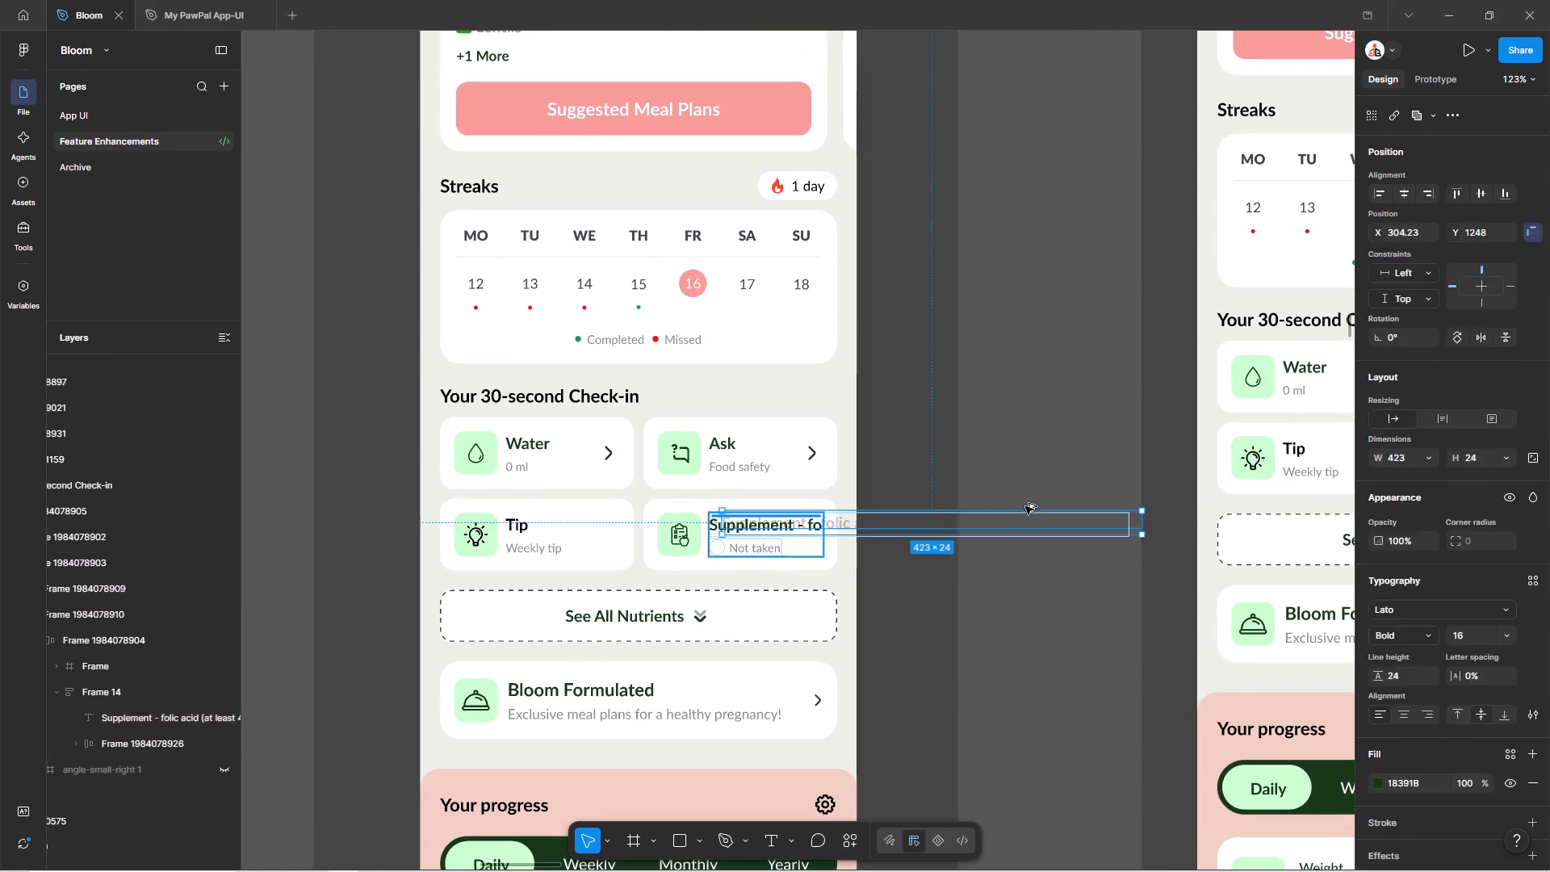
alt+drag(1025, 506, 819, 1)
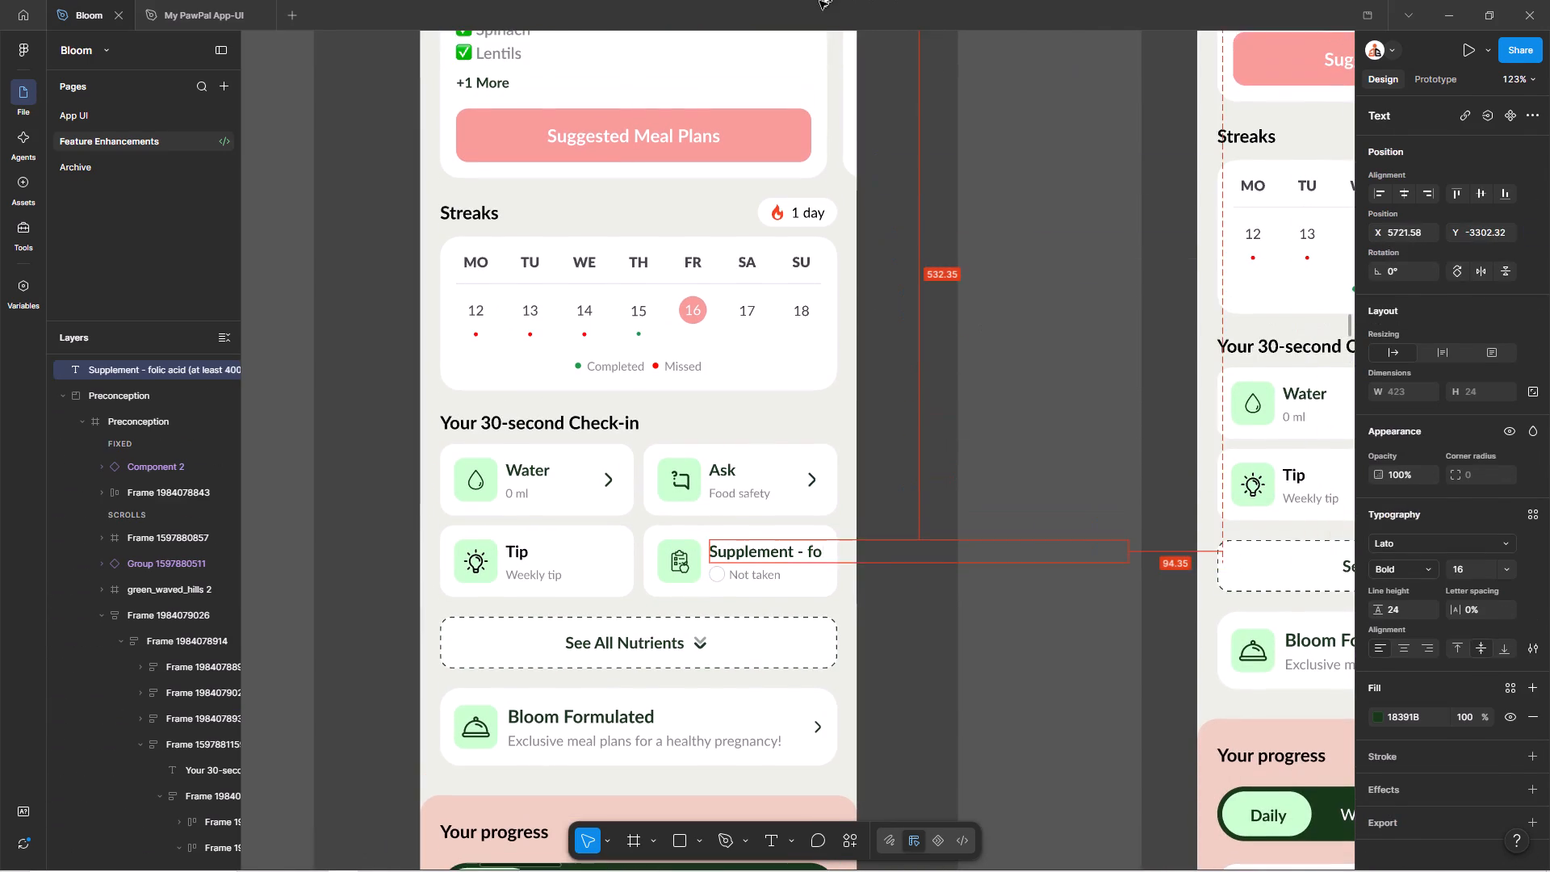
alt+drag(819, 1, 546, 175)
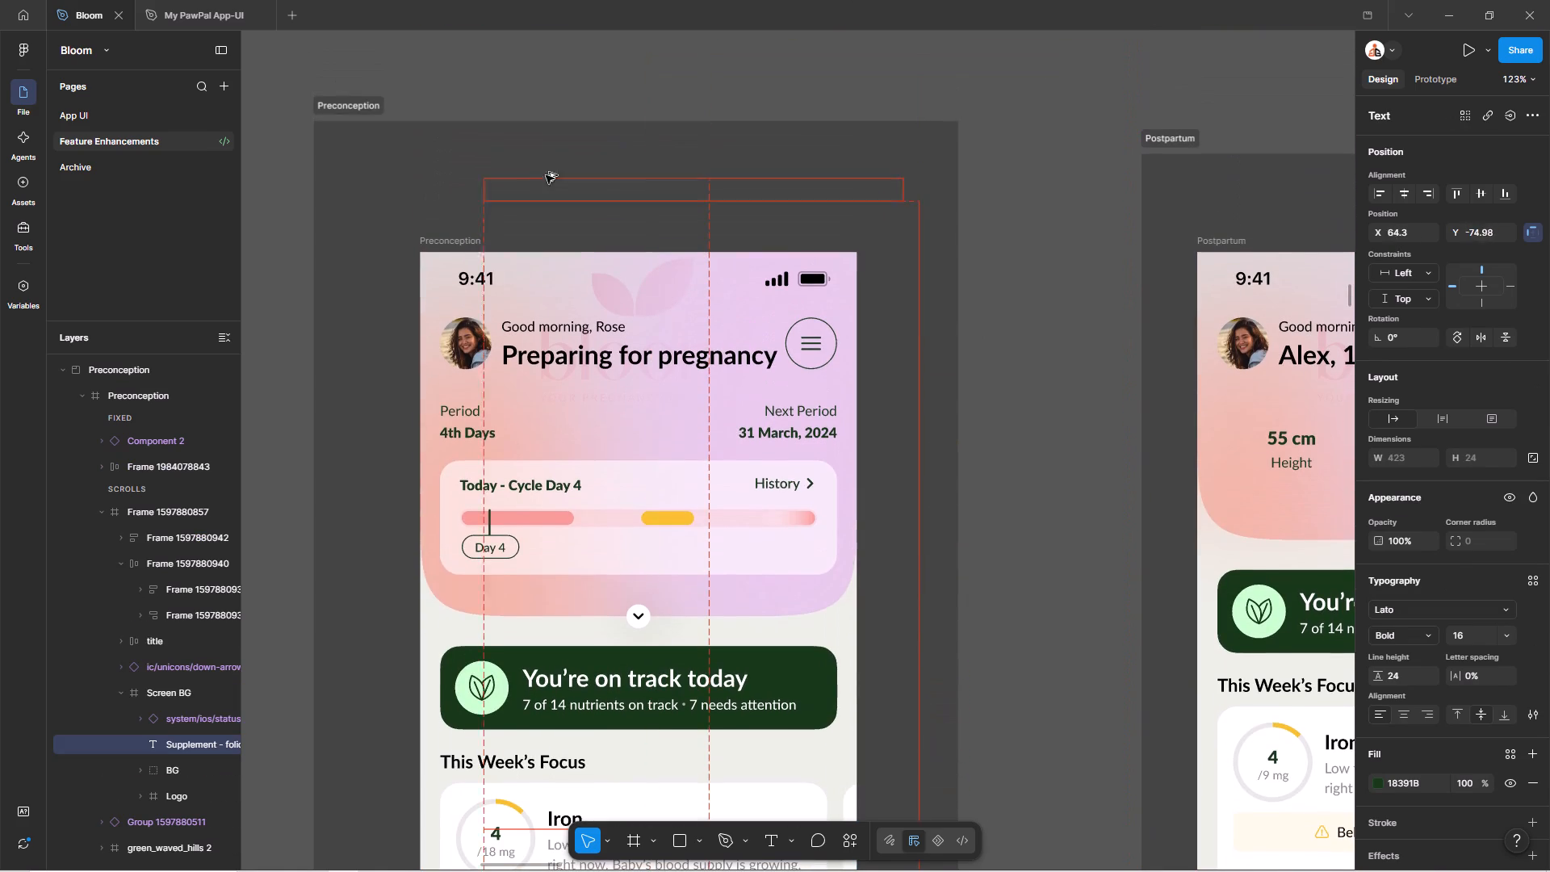
alt+drag(546, 175, 525, 87)
scroll(449, 104, up, 5)
ctrl+scroll(450, 140, up, 2)
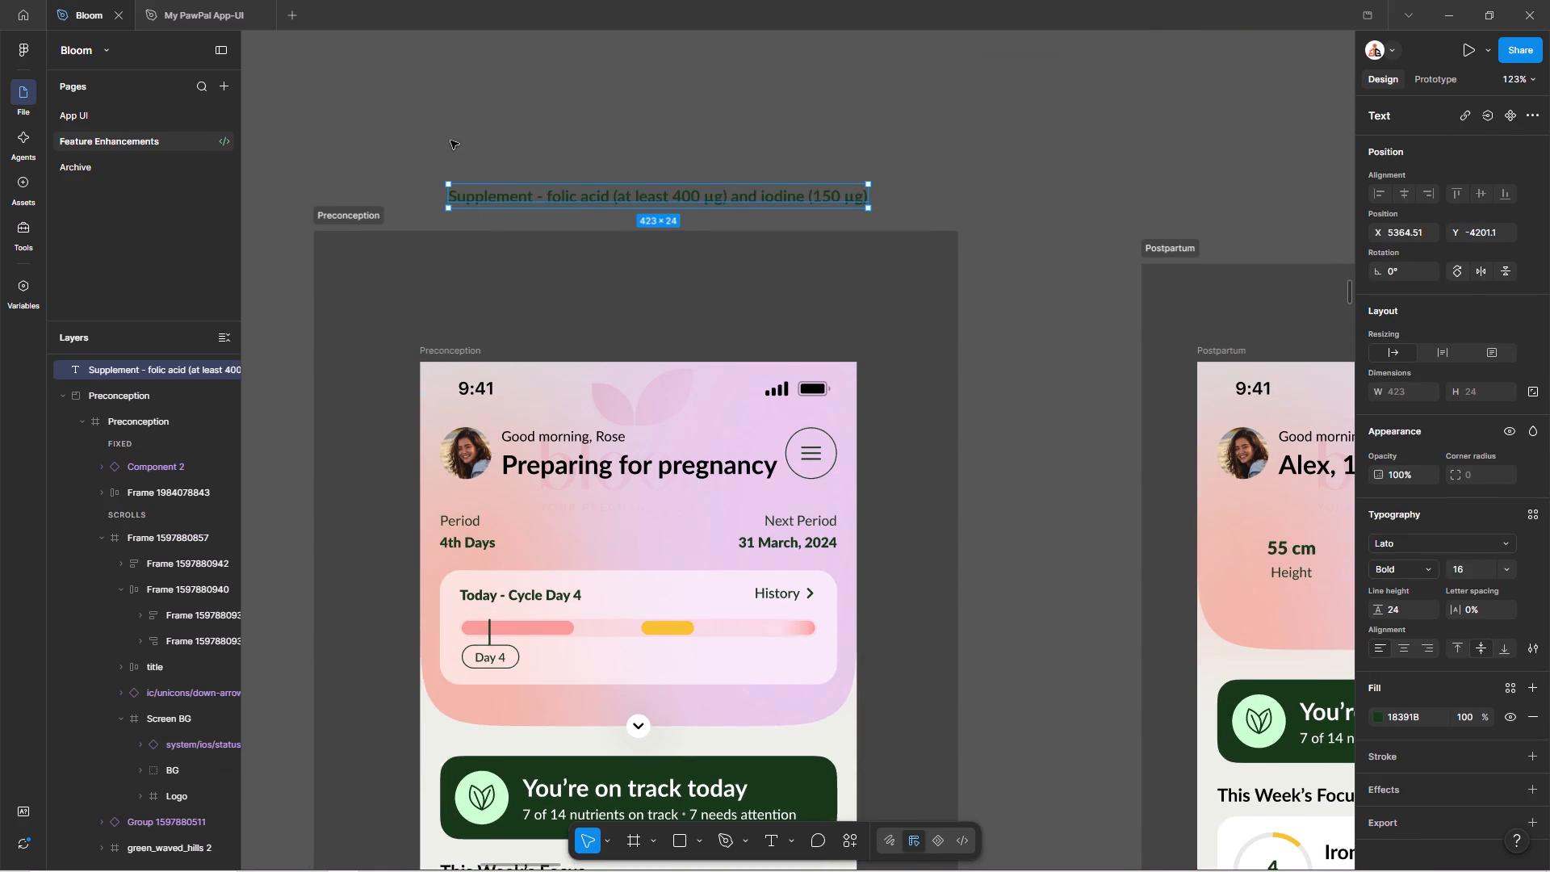
Examine the full wording of the heading copy above the Preconception section.
ctrl+scroll(450, 140, up, 5)
ctrl+double_click(812, 174)
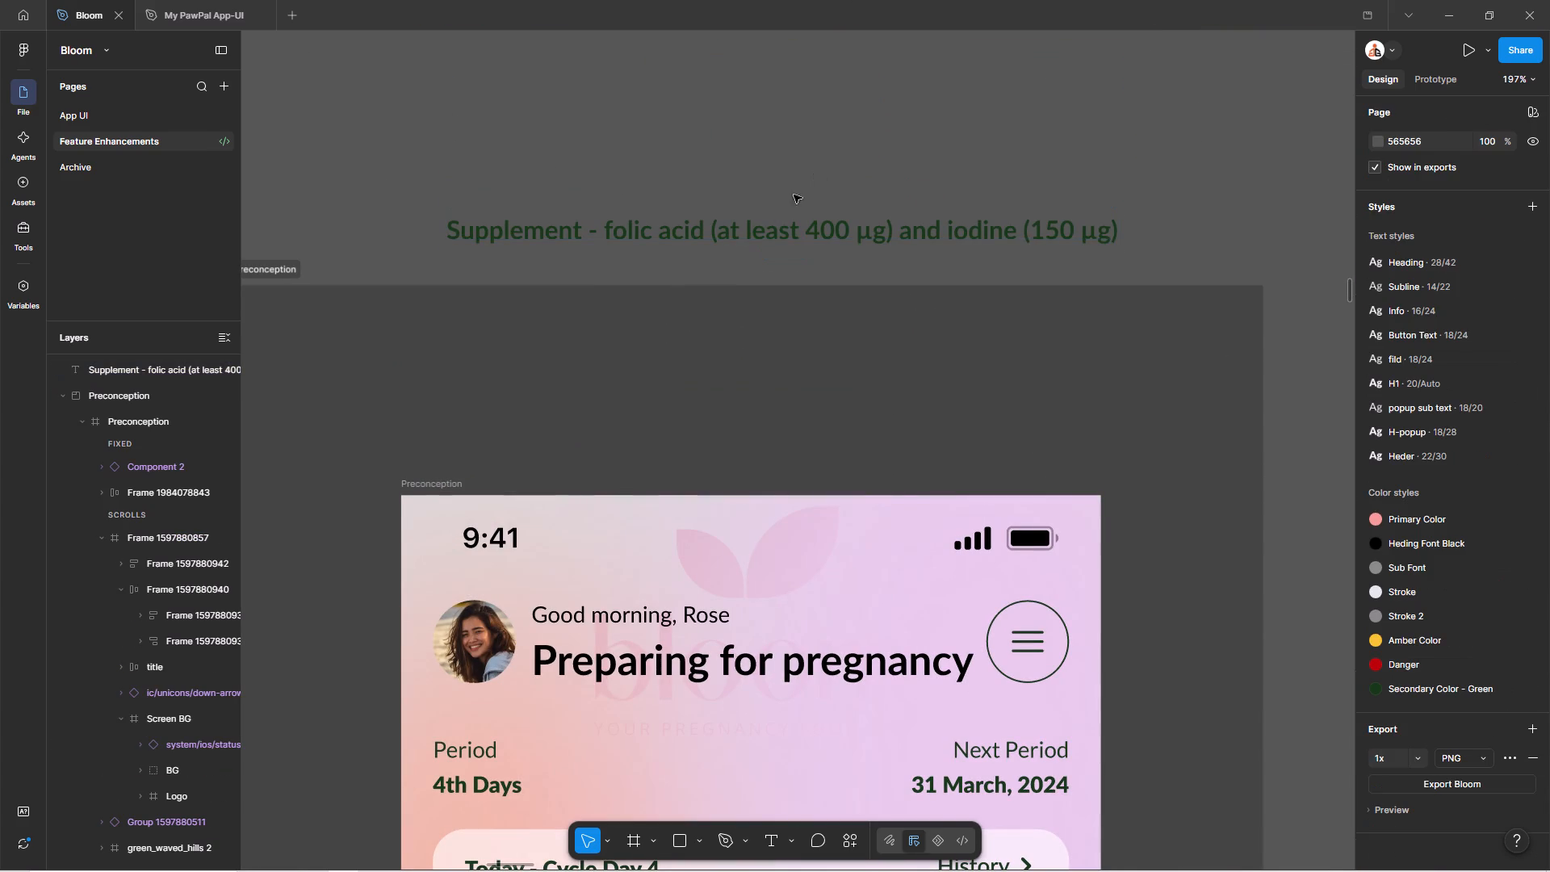
ctrl+double_click(812, 228)
ctrl+scroll(810, 229, up, 3)
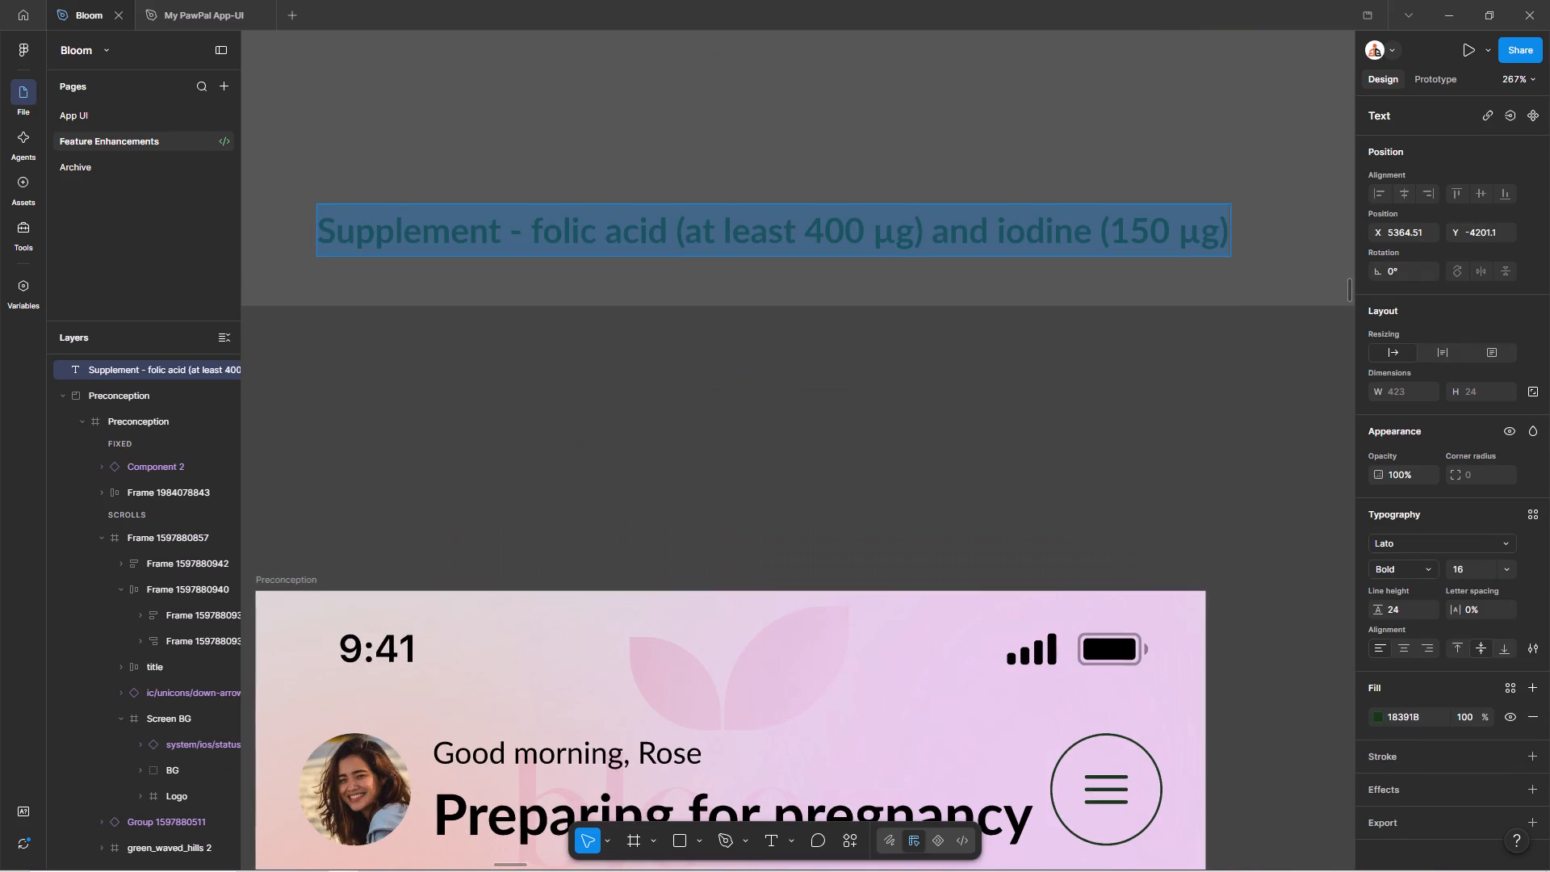
ctrl+scroll(799, 237, down, 2)
ctrl+double_click(865, 134)
ctrl+scroll(865, 134, down, 5)
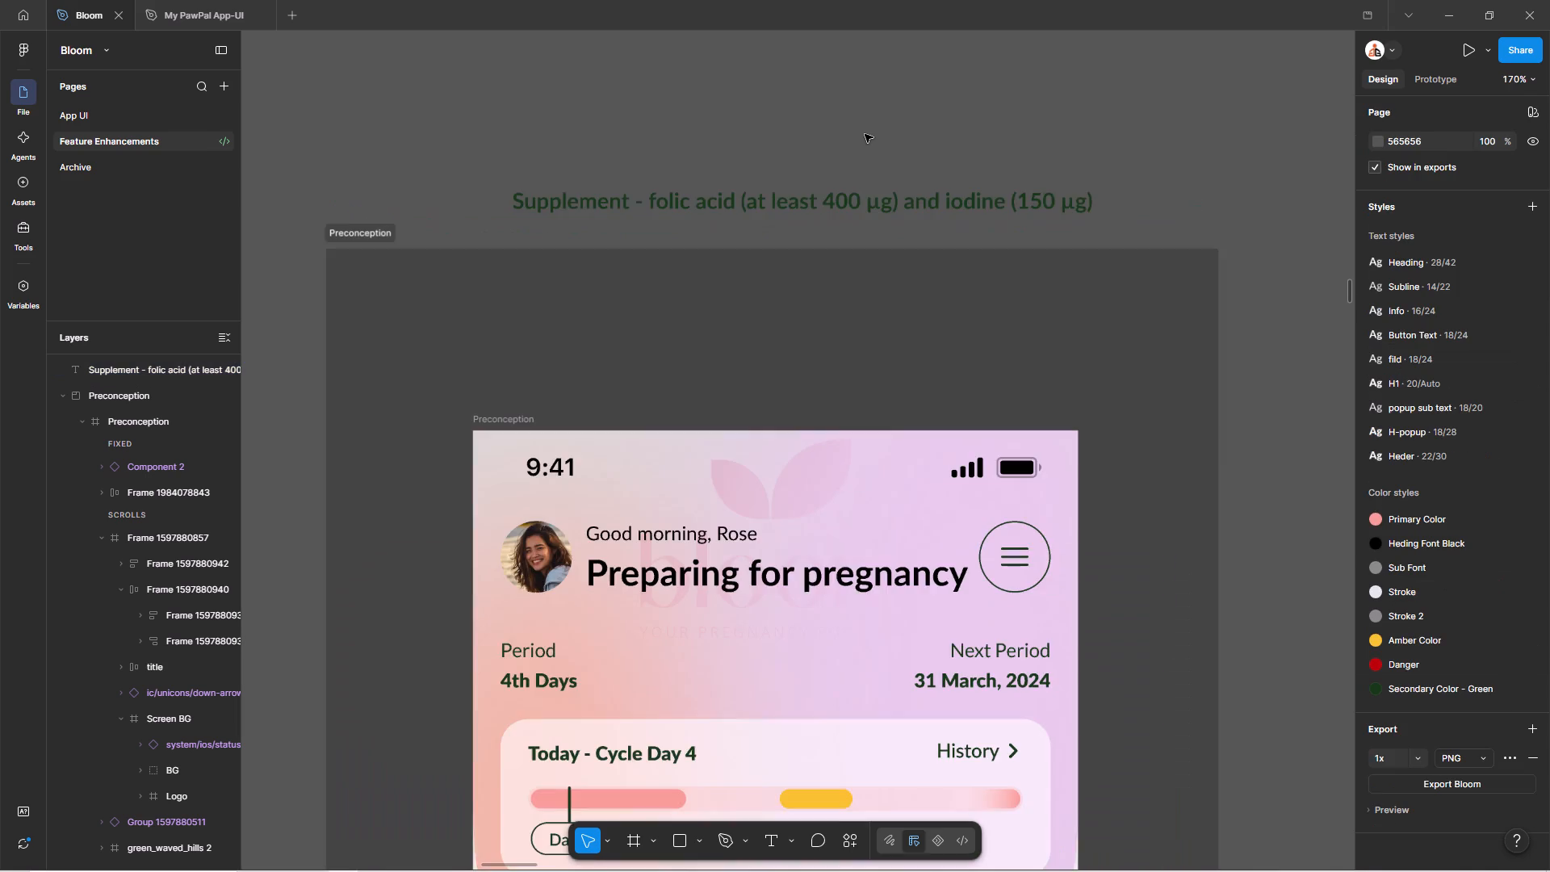
ctrl+scroll(865, 134, down, 2)
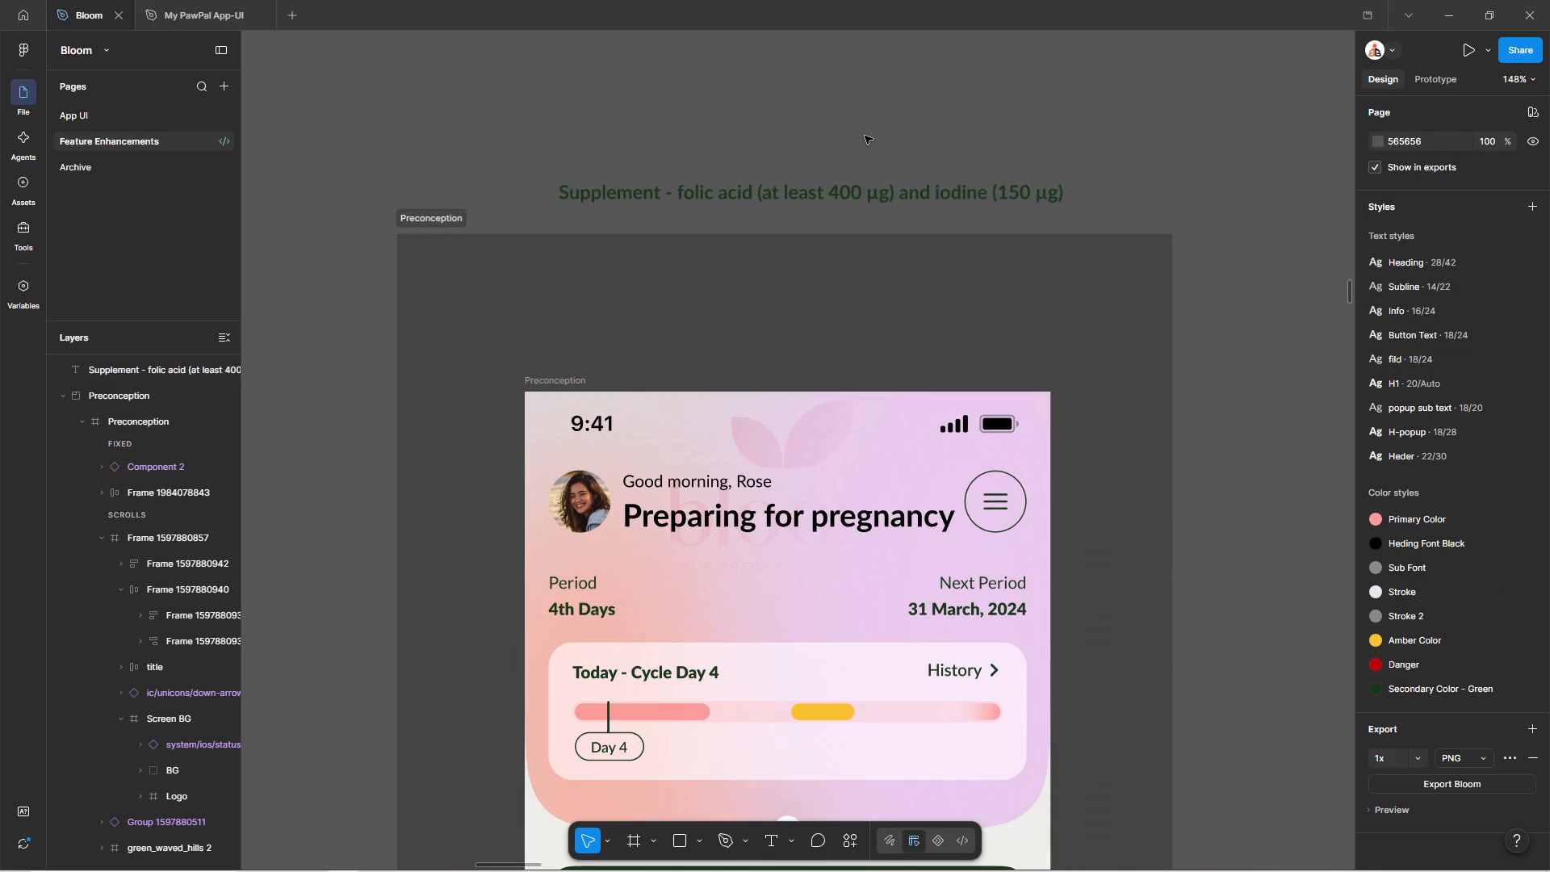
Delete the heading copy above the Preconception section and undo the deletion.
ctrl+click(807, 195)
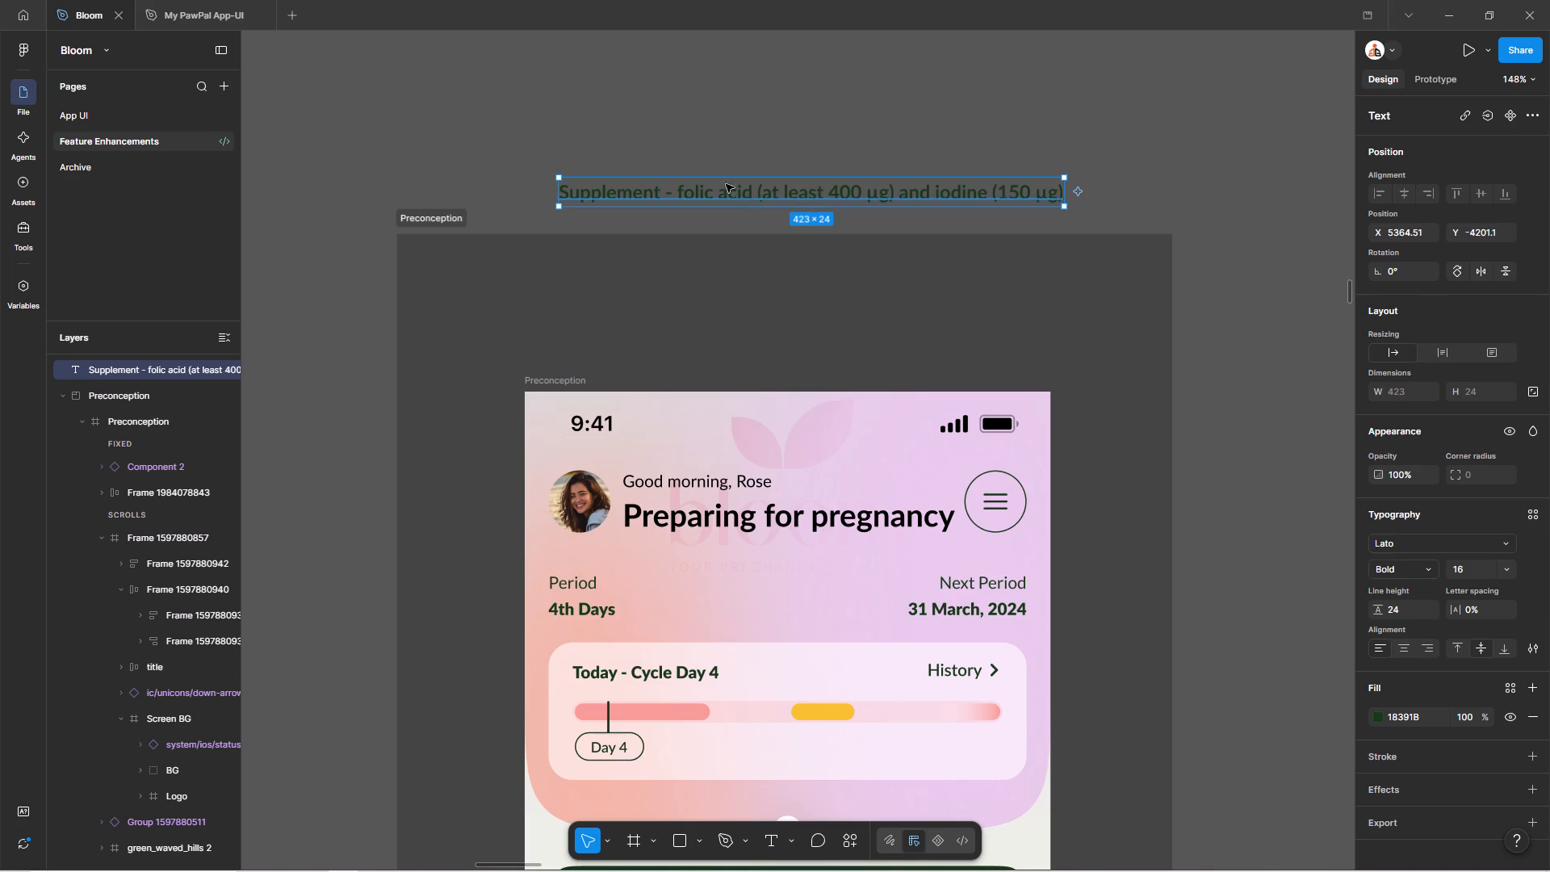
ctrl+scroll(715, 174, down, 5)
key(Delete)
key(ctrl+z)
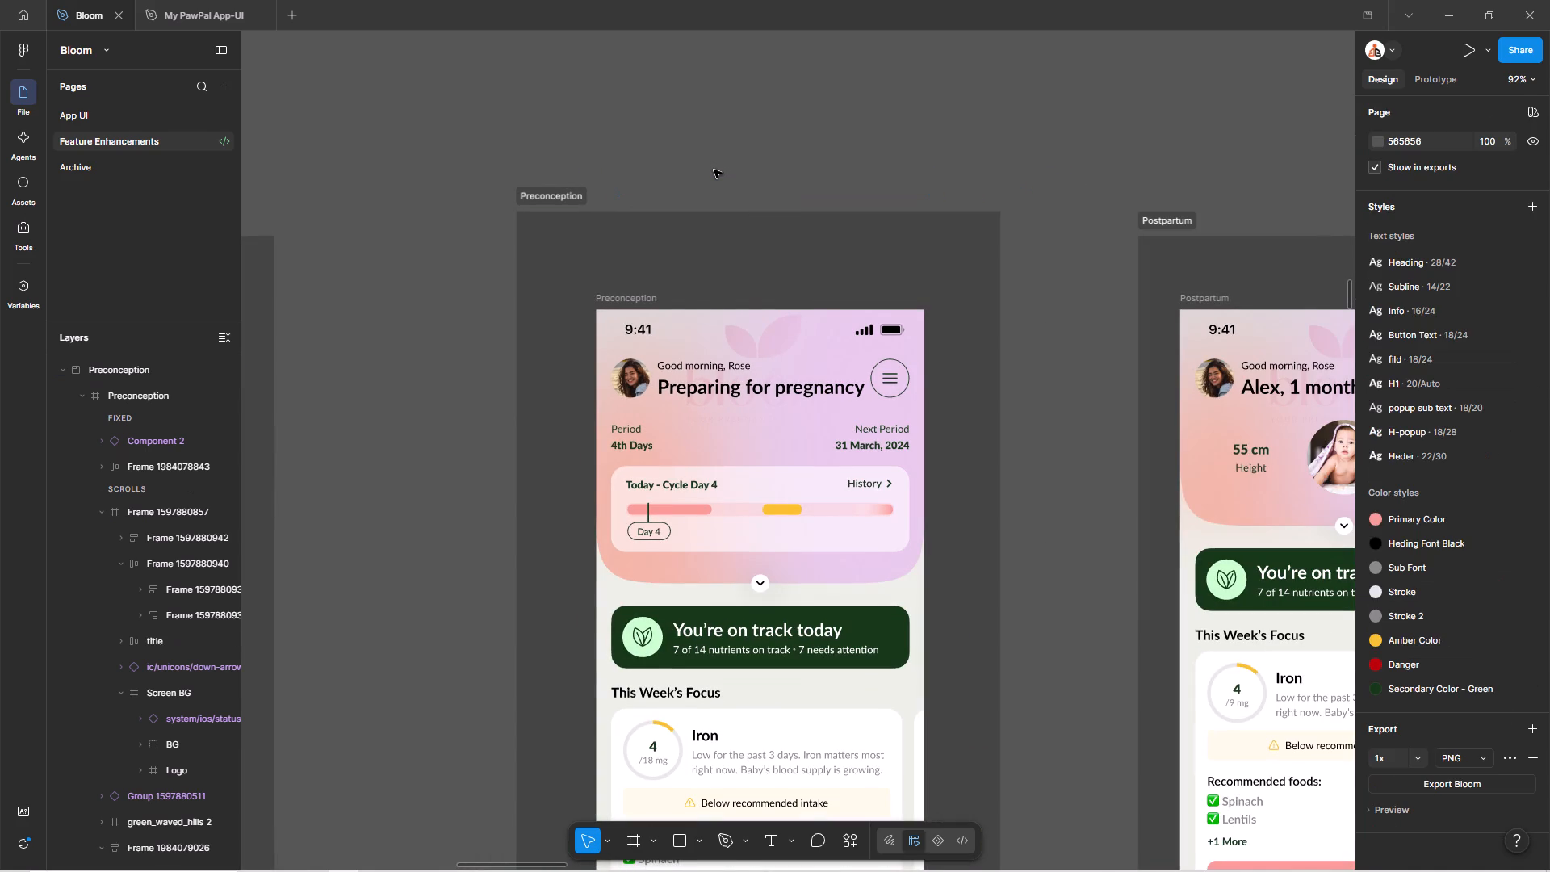
Capitalise "Folic" in the heading copy above the Preconception section.
ctrl+scroll(714, 166, up, 16)
ctrl+double_click(694, 211)
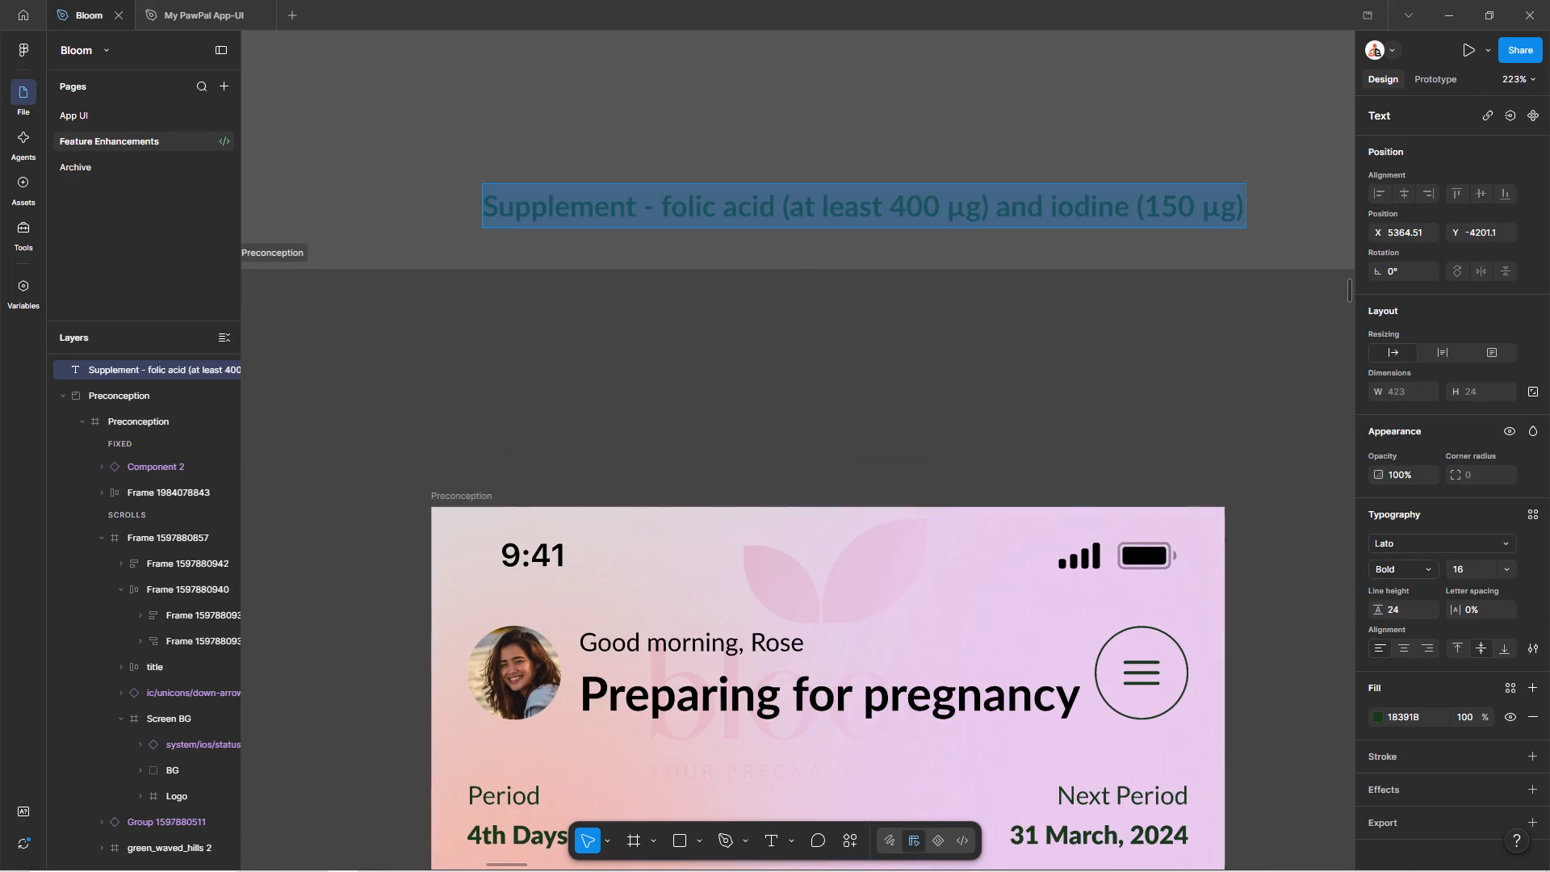
click(669, 208)
key(BackSpace)
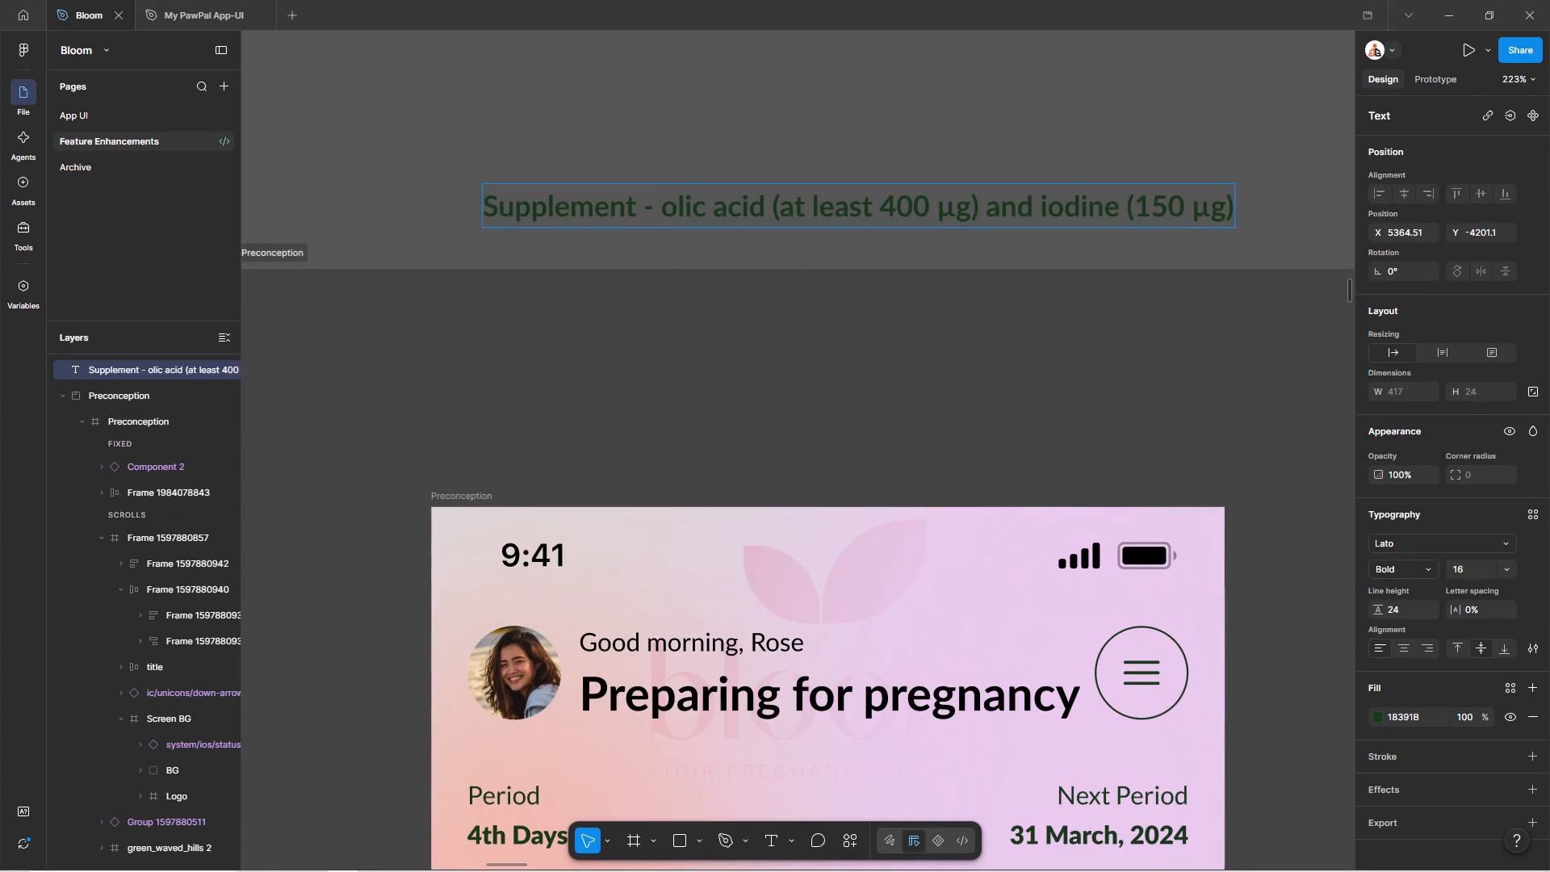
key(shift+f)
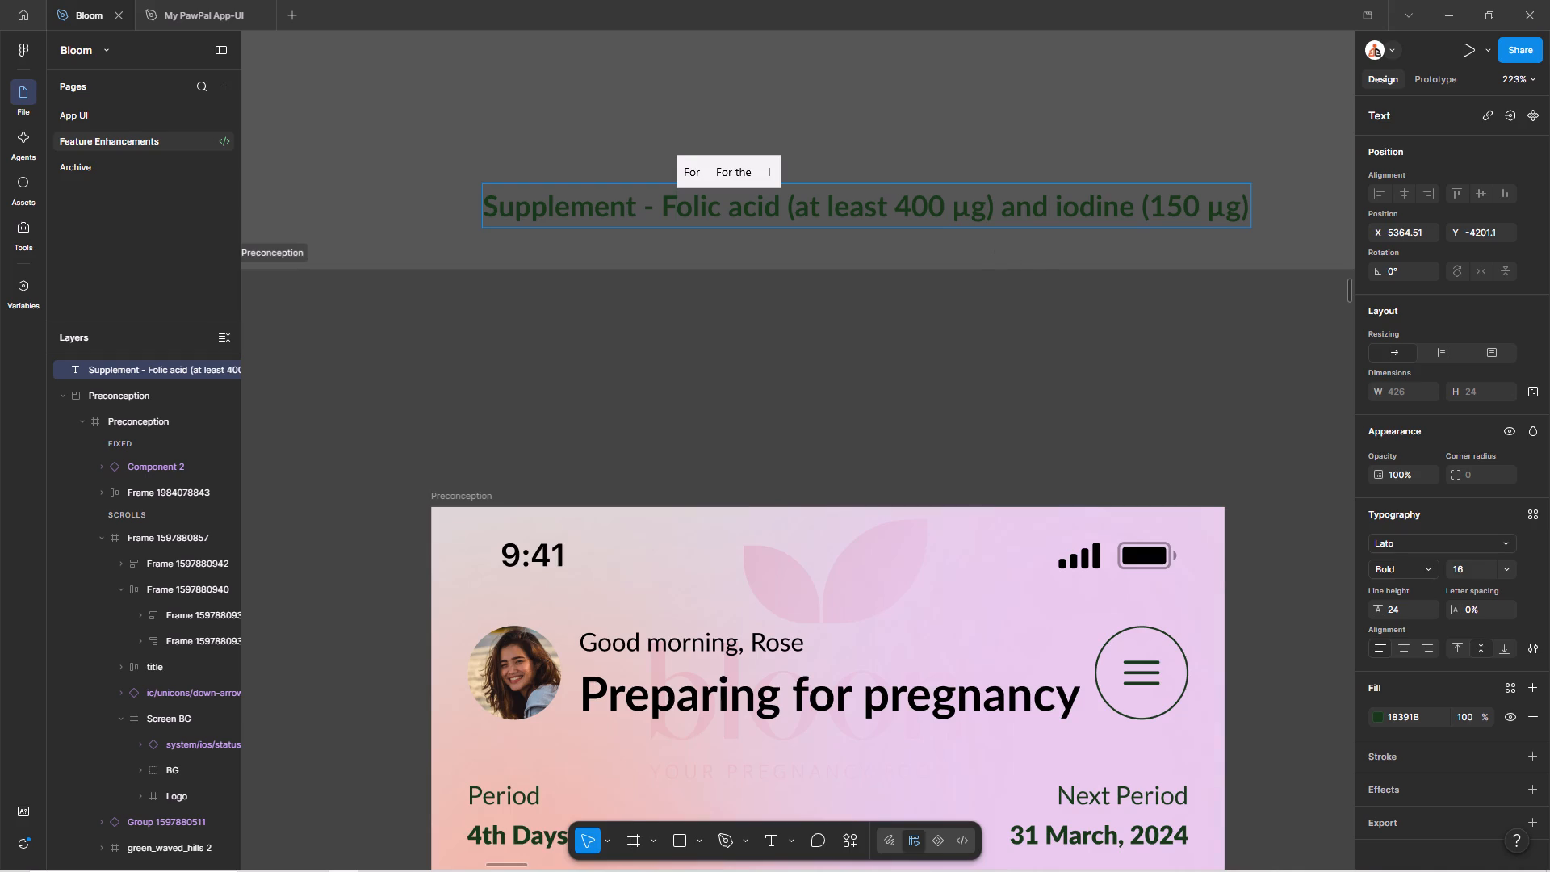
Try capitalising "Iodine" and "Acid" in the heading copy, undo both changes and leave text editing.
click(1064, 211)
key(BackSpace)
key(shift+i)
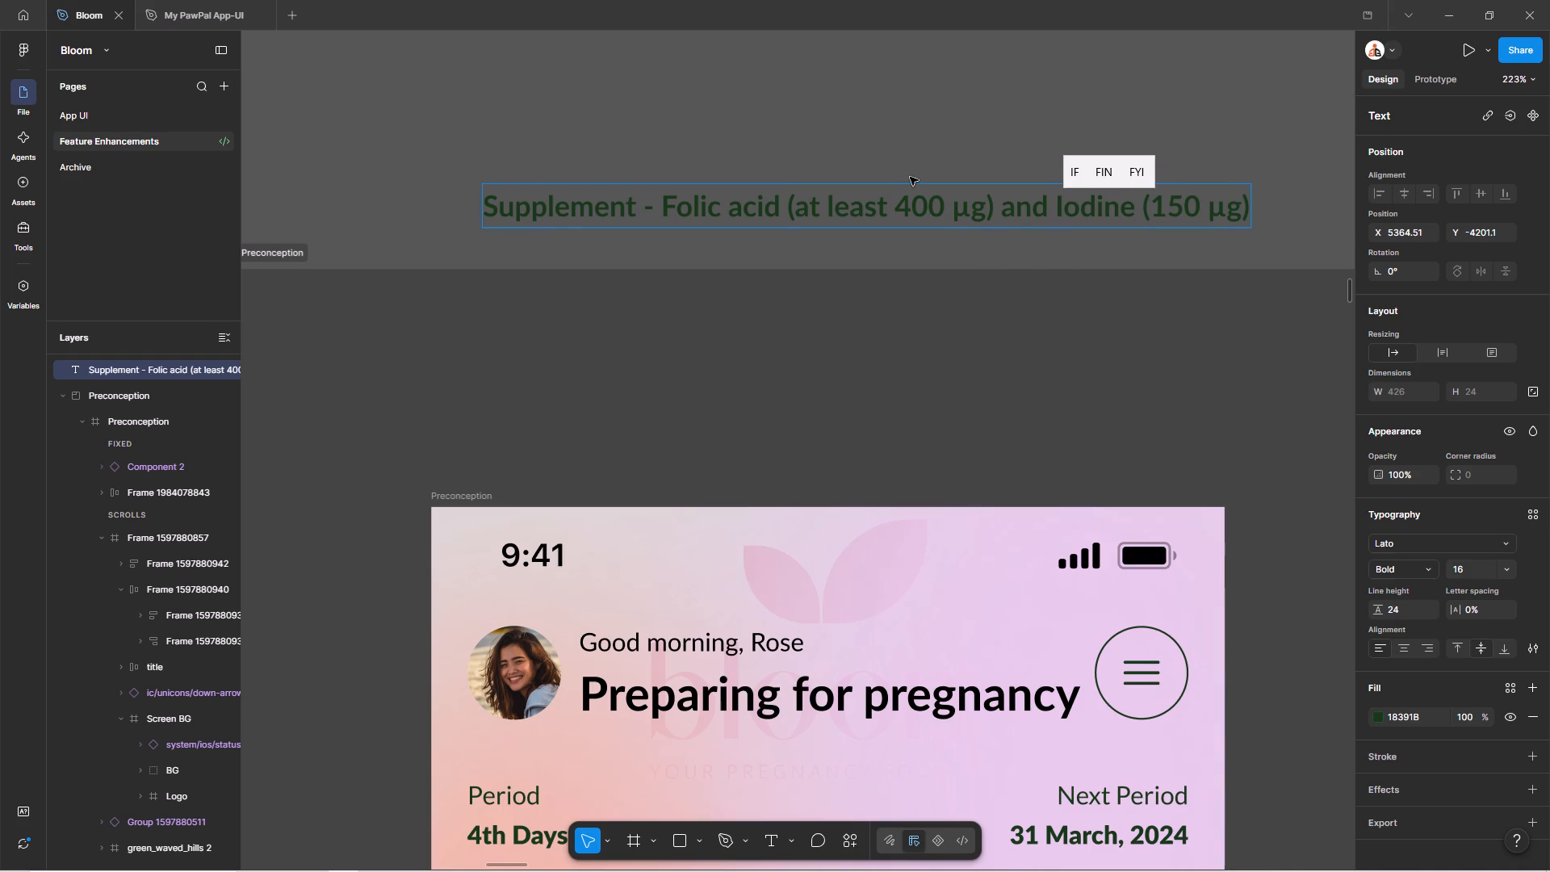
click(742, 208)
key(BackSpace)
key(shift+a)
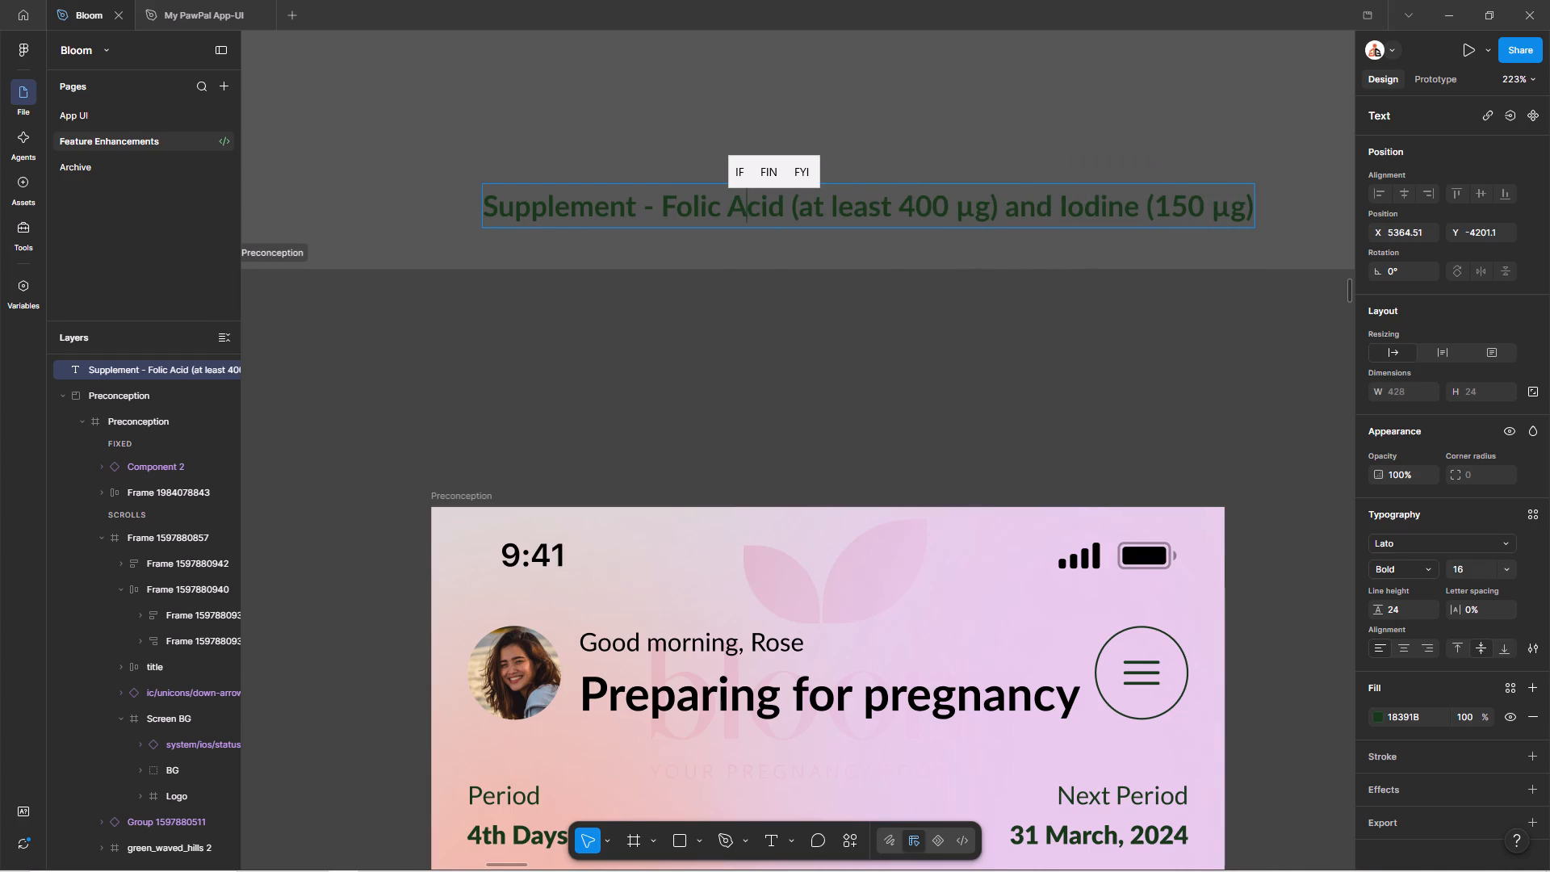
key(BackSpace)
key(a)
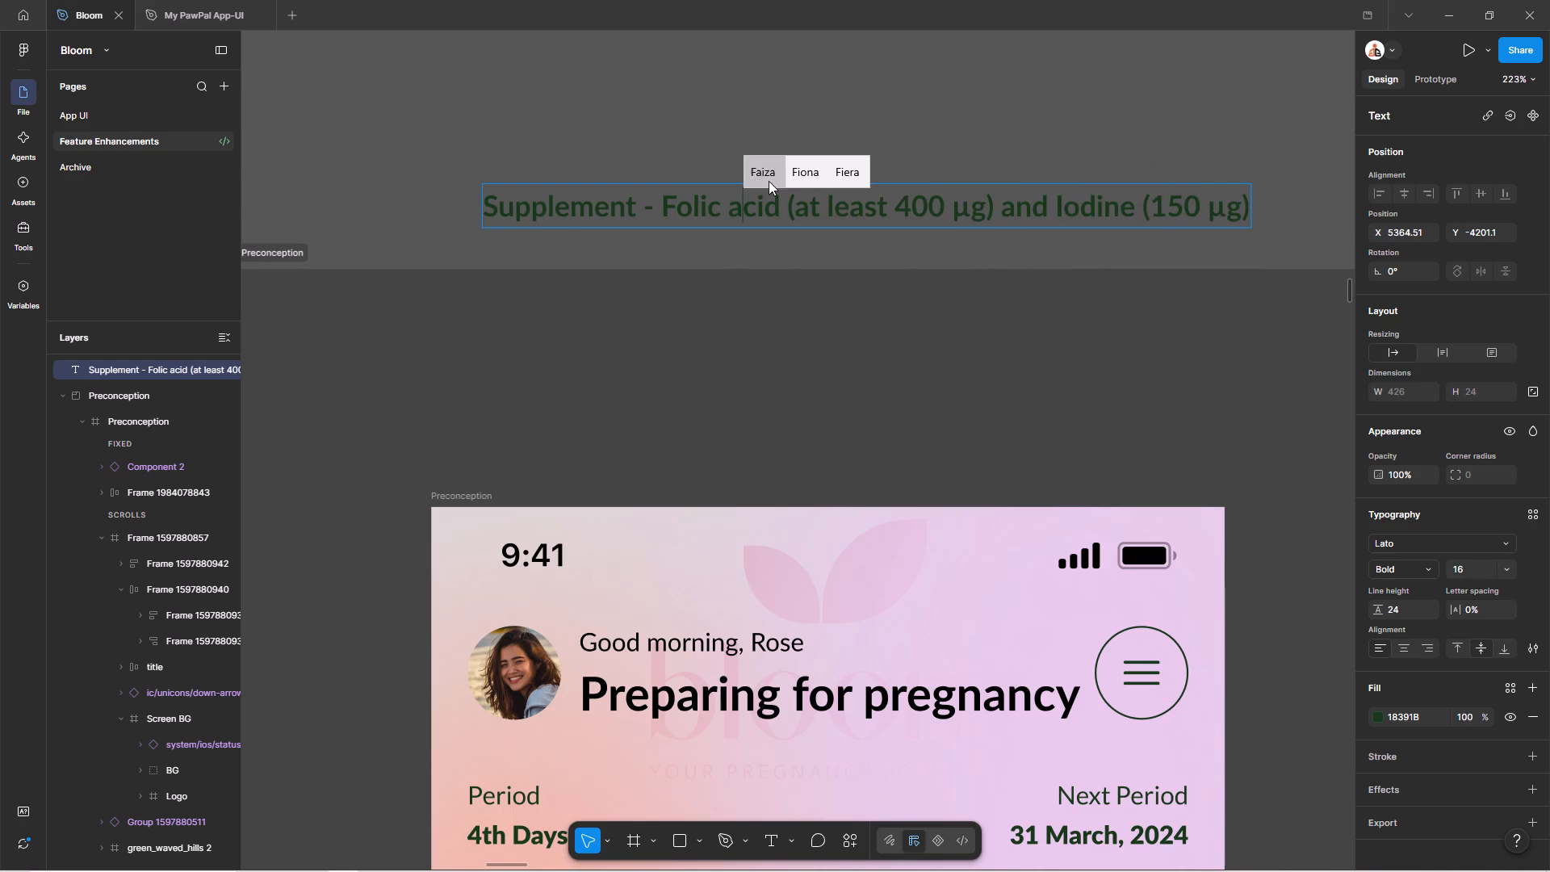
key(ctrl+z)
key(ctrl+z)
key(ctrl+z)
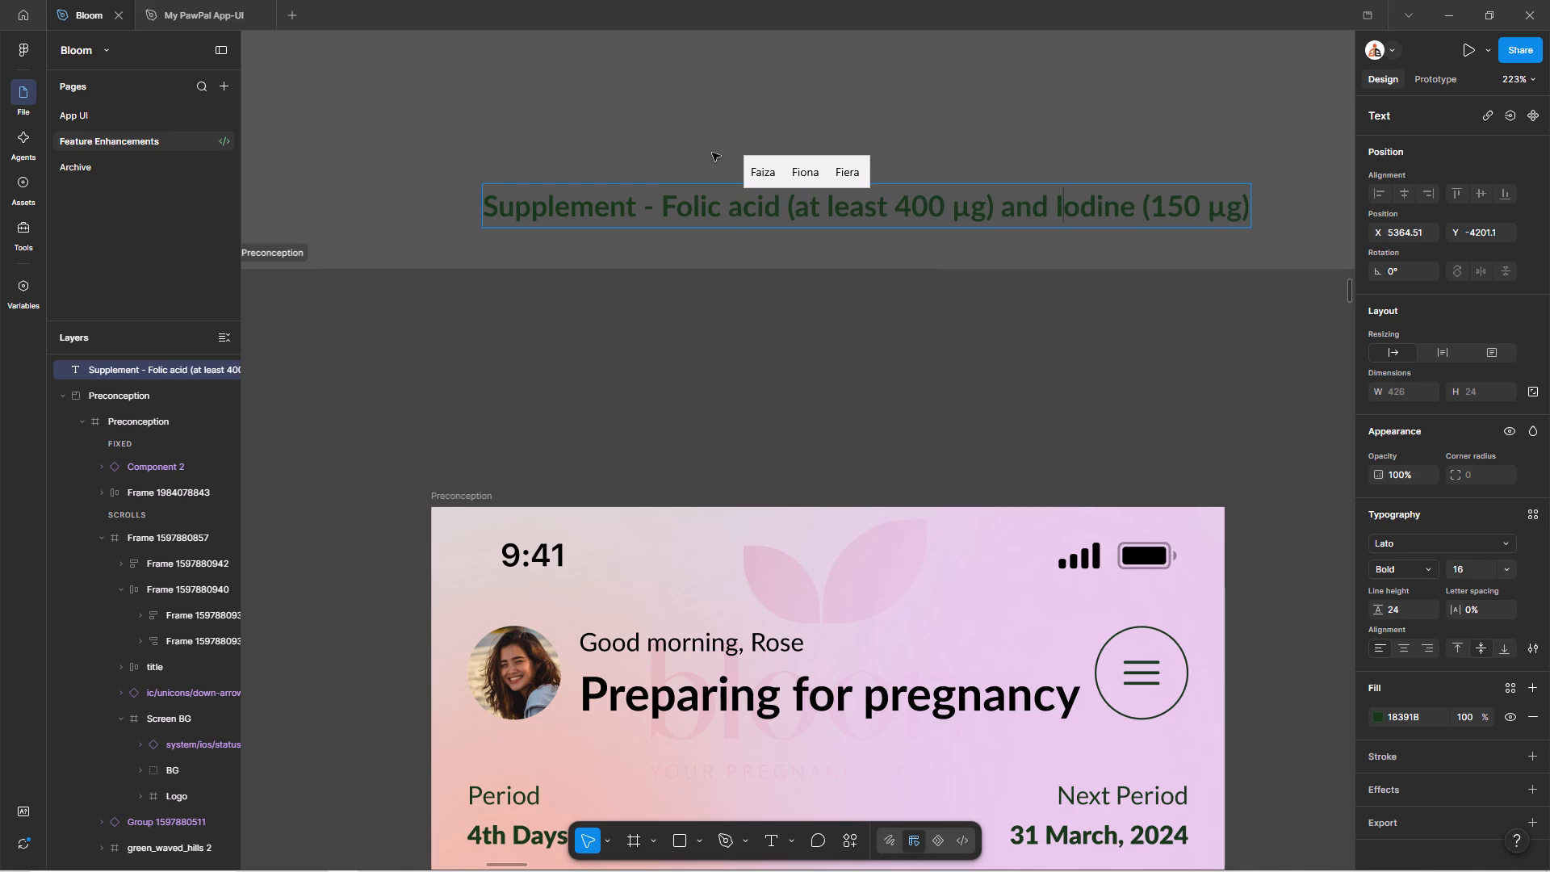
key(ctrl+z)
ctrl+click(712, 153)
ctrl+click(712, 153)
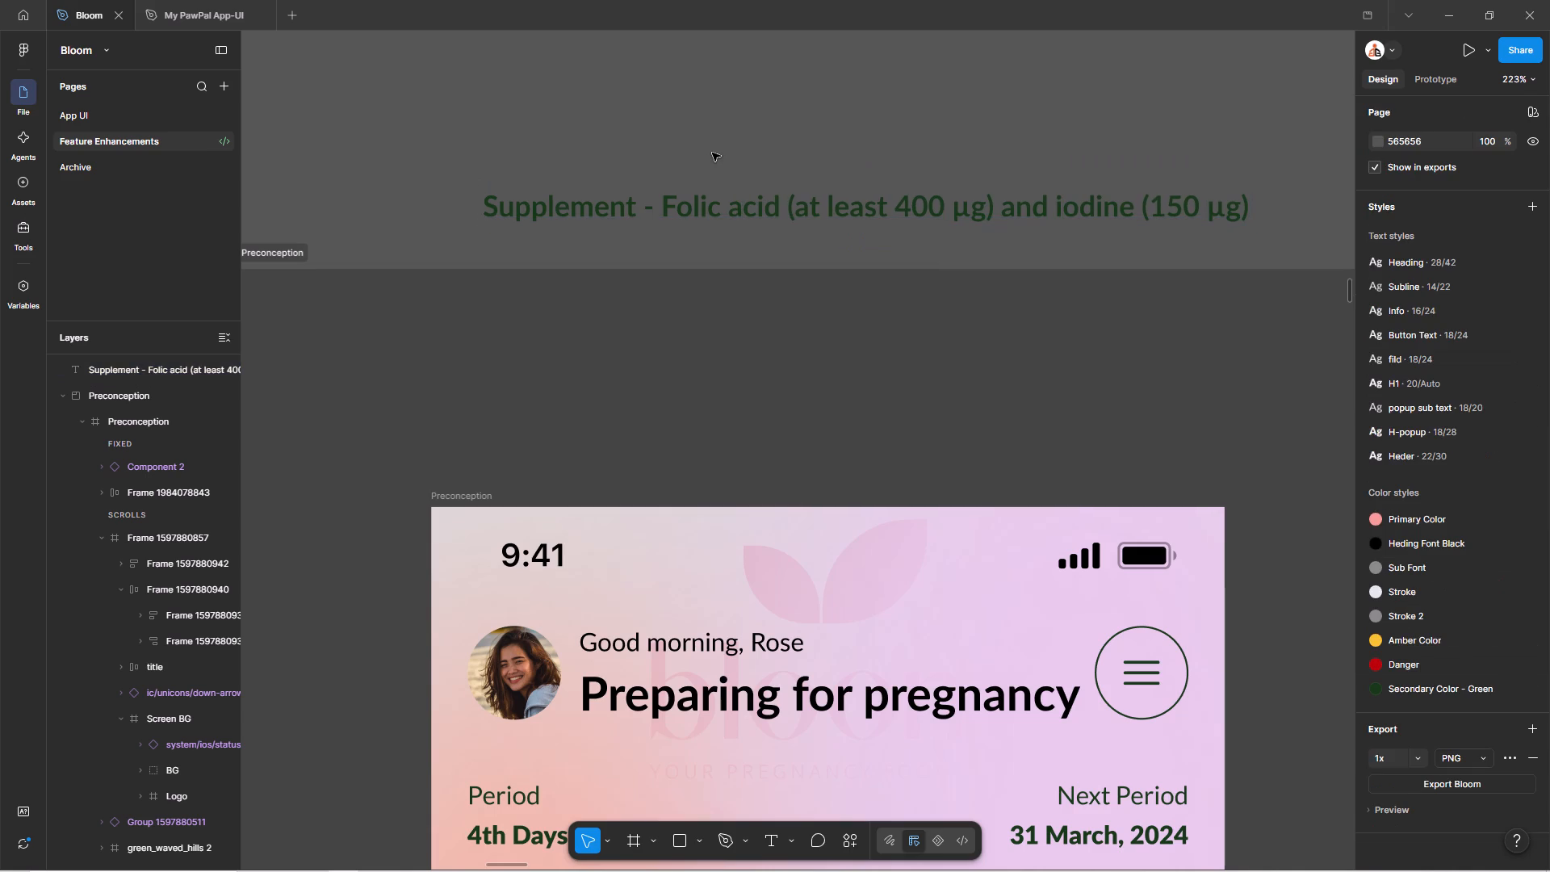
Delete the supplement heading copy above the Preconception section.
ctrl+scroll(712, 153, down, 6)
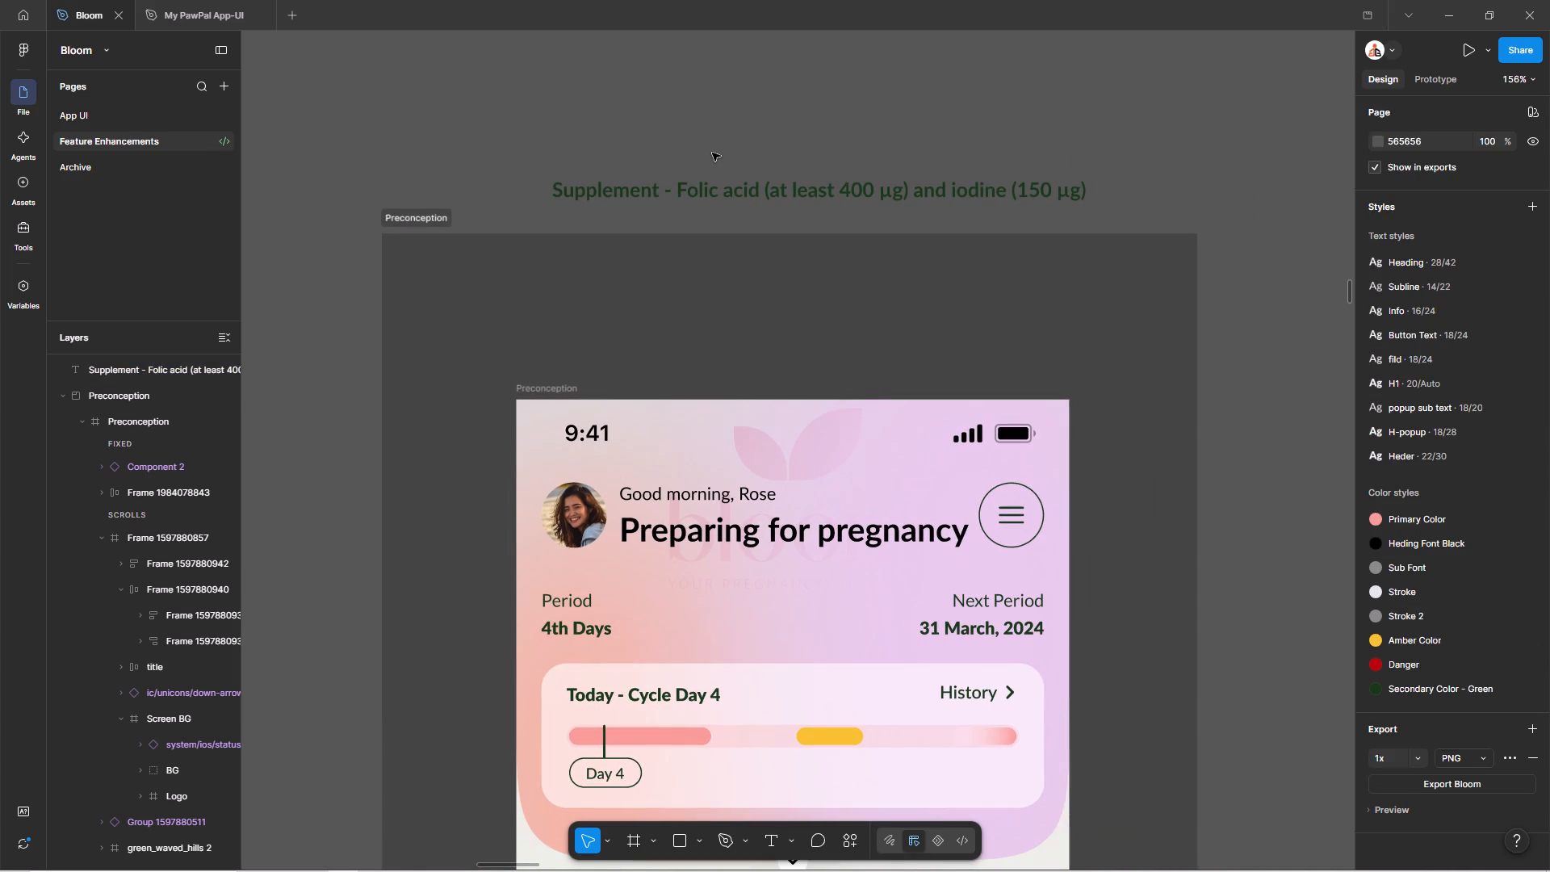
ctrl+click(682, 186)
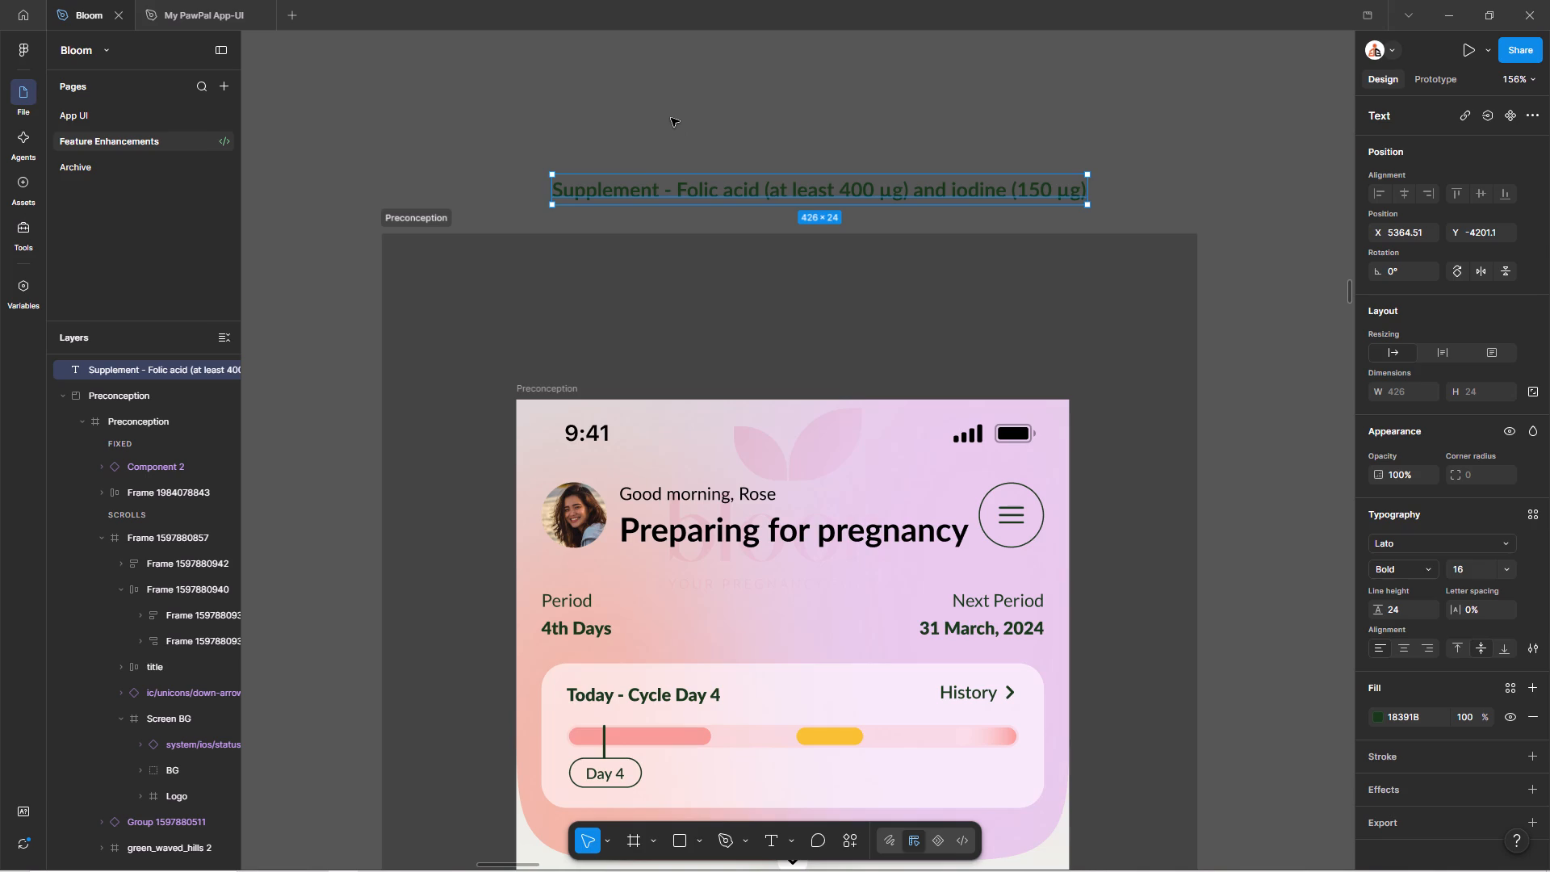
ctrl+scroll(784, 165, down, 5)
ctrl+scroll(800, 187, up, 6)
ctrl+scroll(777, 160, down, 4)
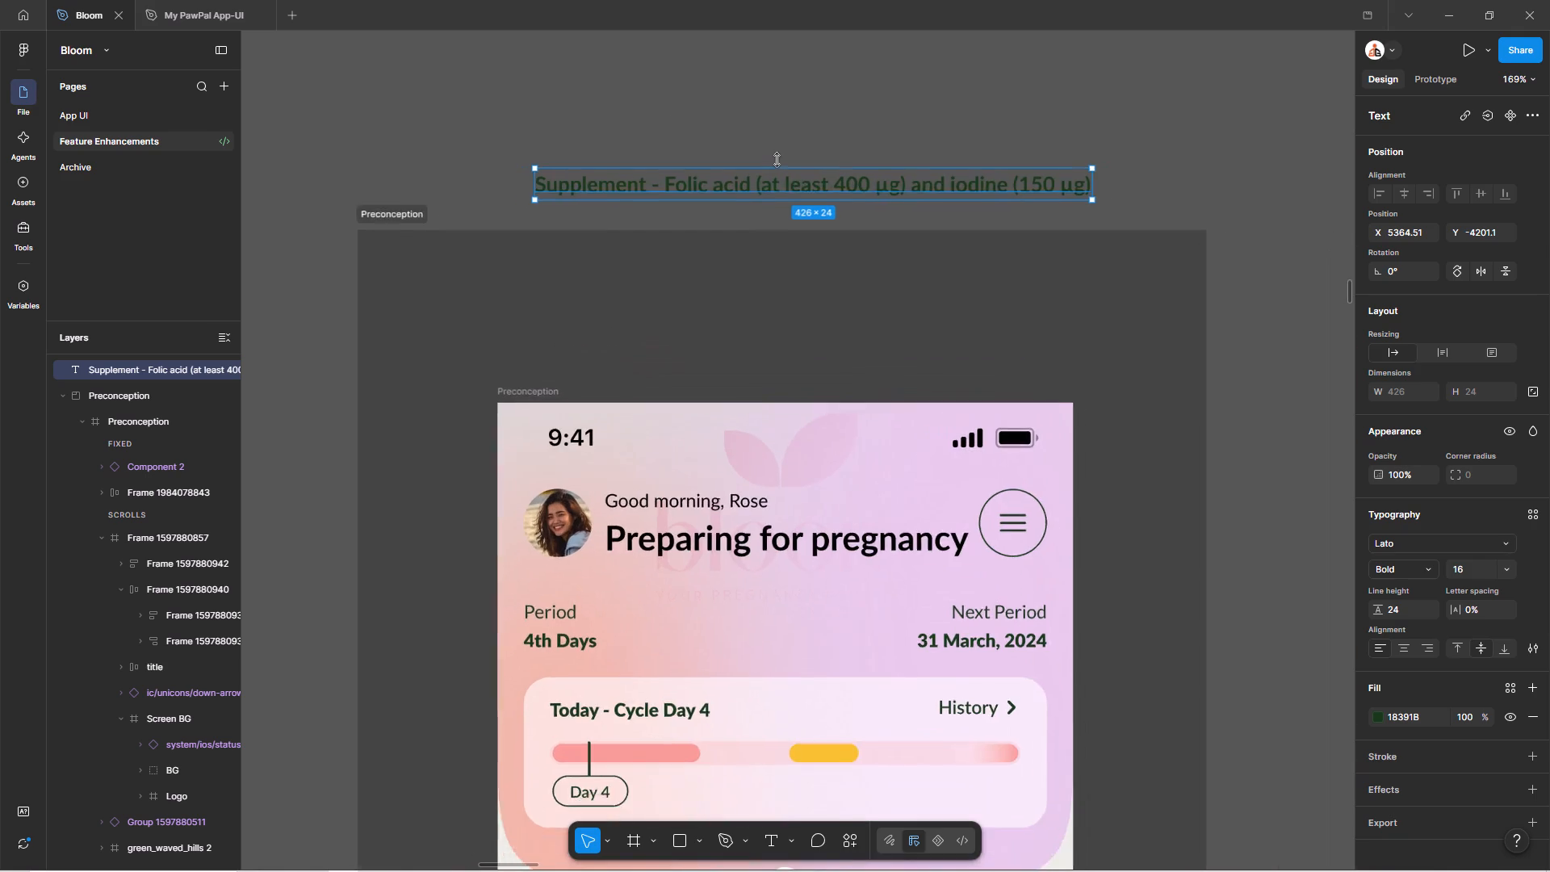
ctrl+scroll(777, 160, down, 2)
key(Delete)
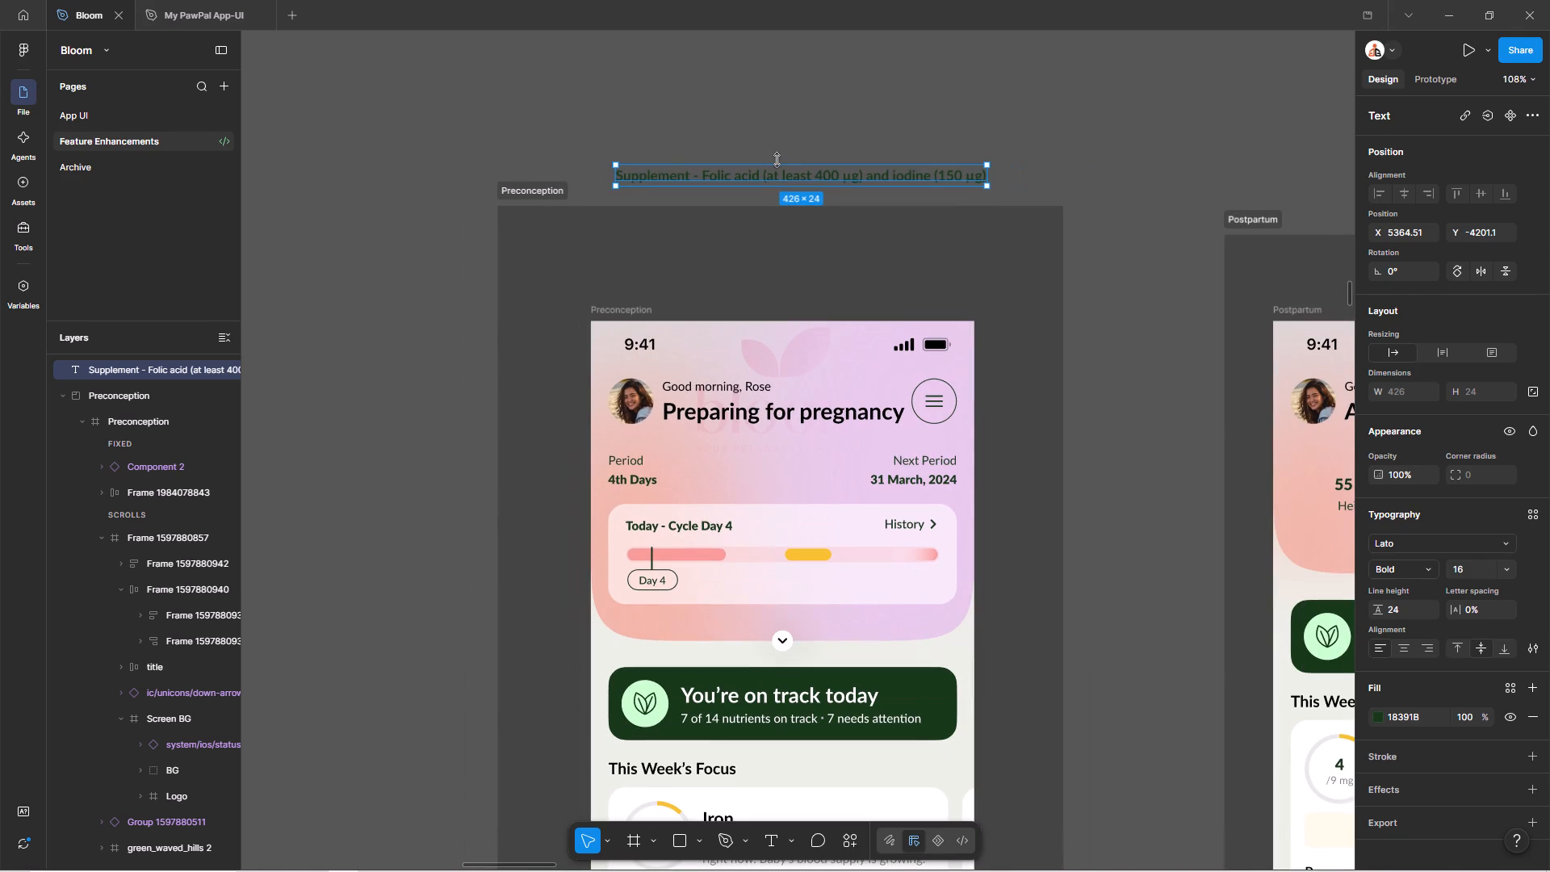
Copy the dot separator between "7 of 14 nutrients on track" and "7 needs attention" in the Preconception screen's green banner.
scroll(774, 178, down, 5)
scroll(802, 304, down, 11)
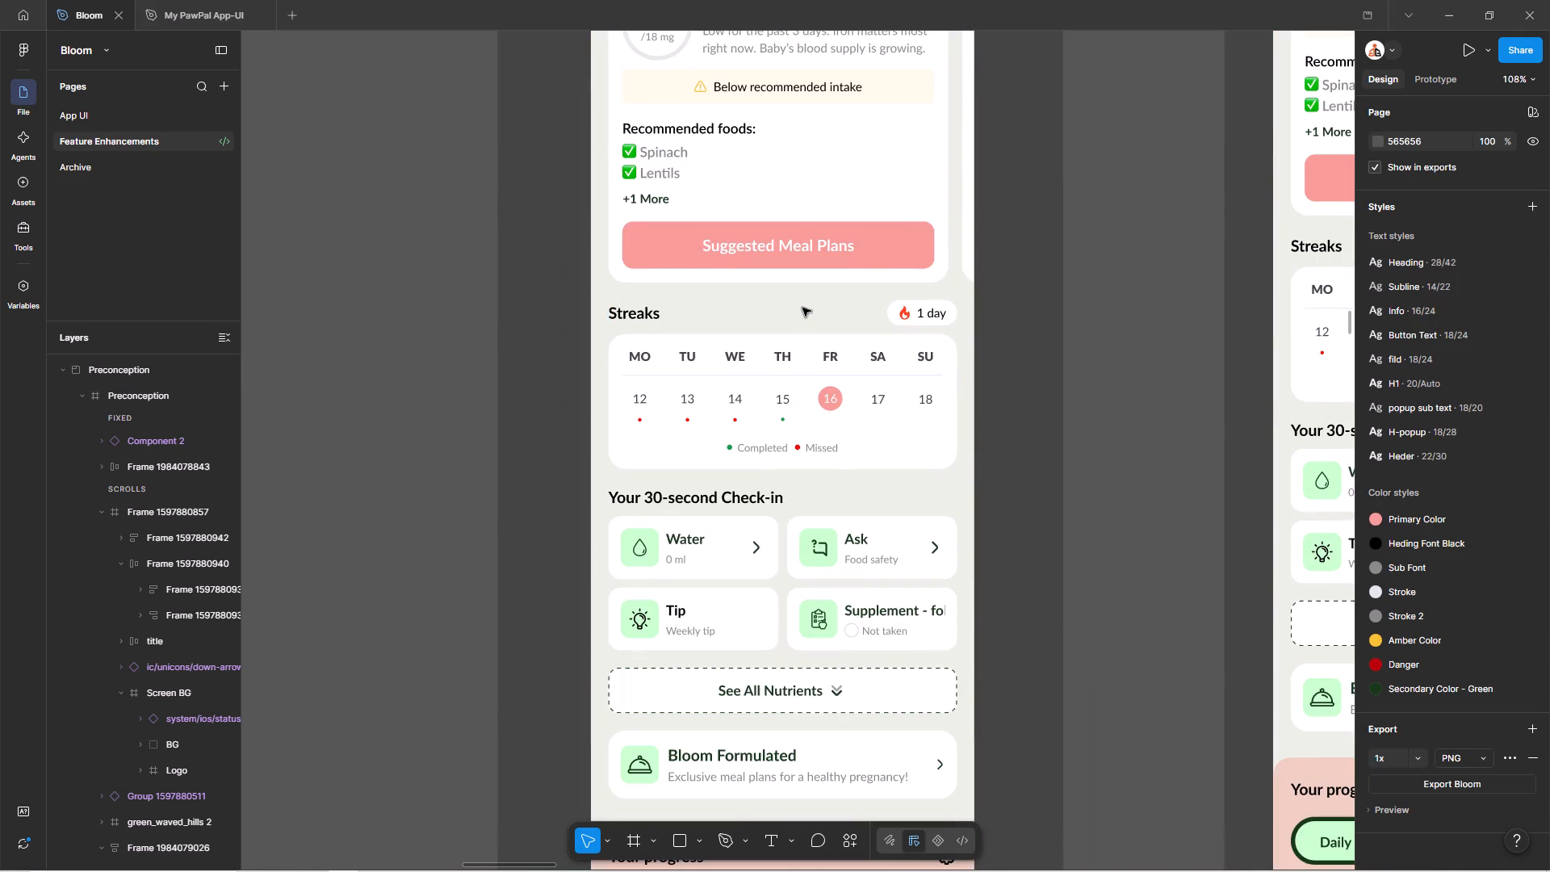
ctrl+scroll(877, 283, up, 5)
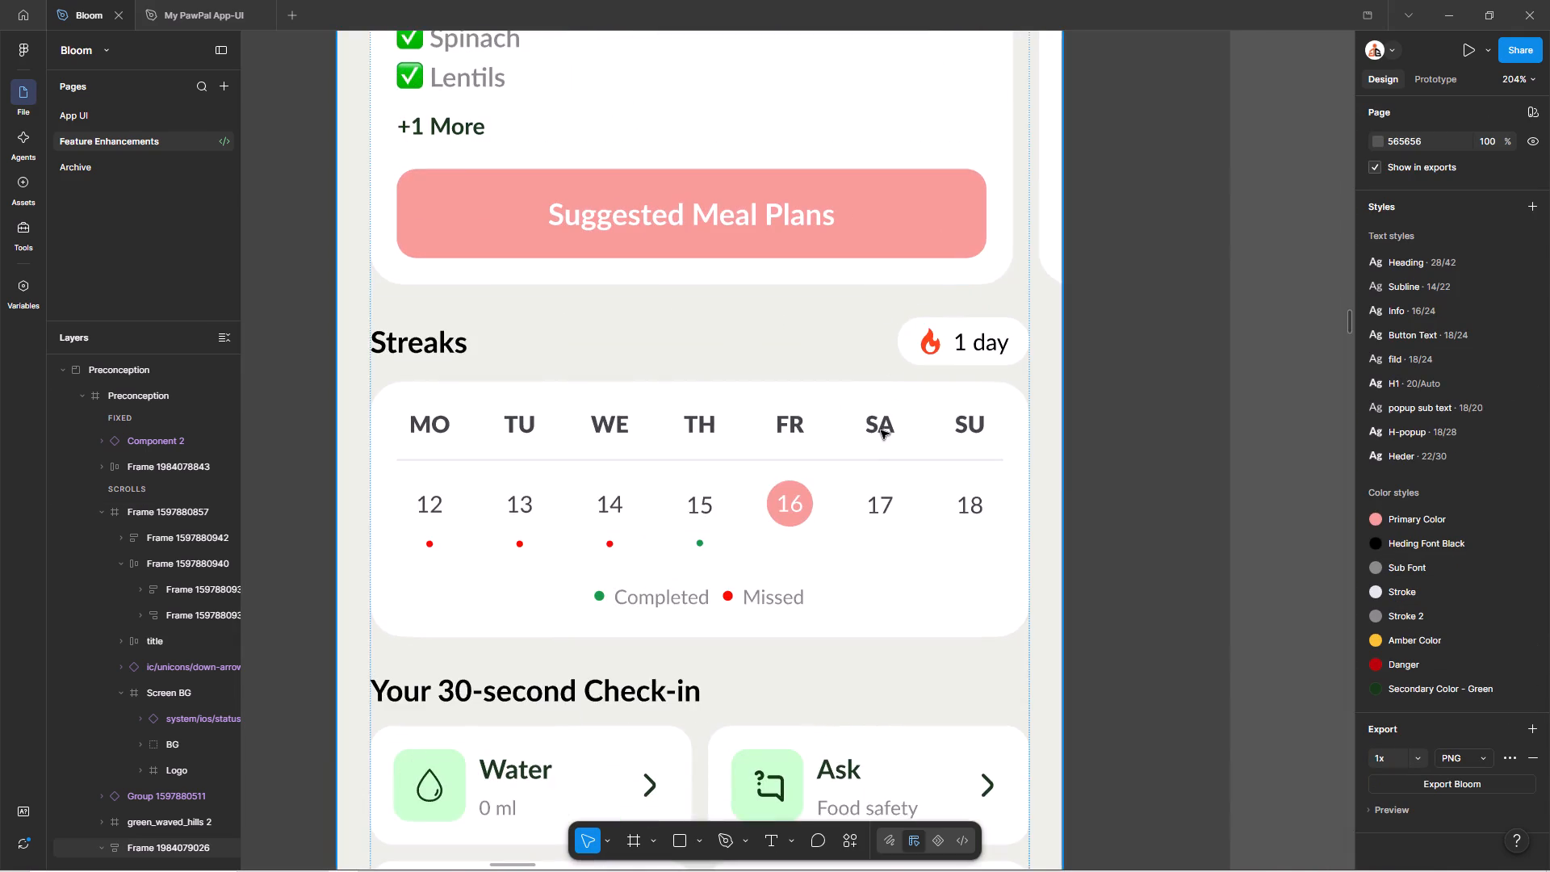
ctrl+scroll(880, 433, down, 7)
scroll(871, 399, up, 6)
ctrl+scroll(847, 370, up, 6)
ctrl+triple_click(830, 424)
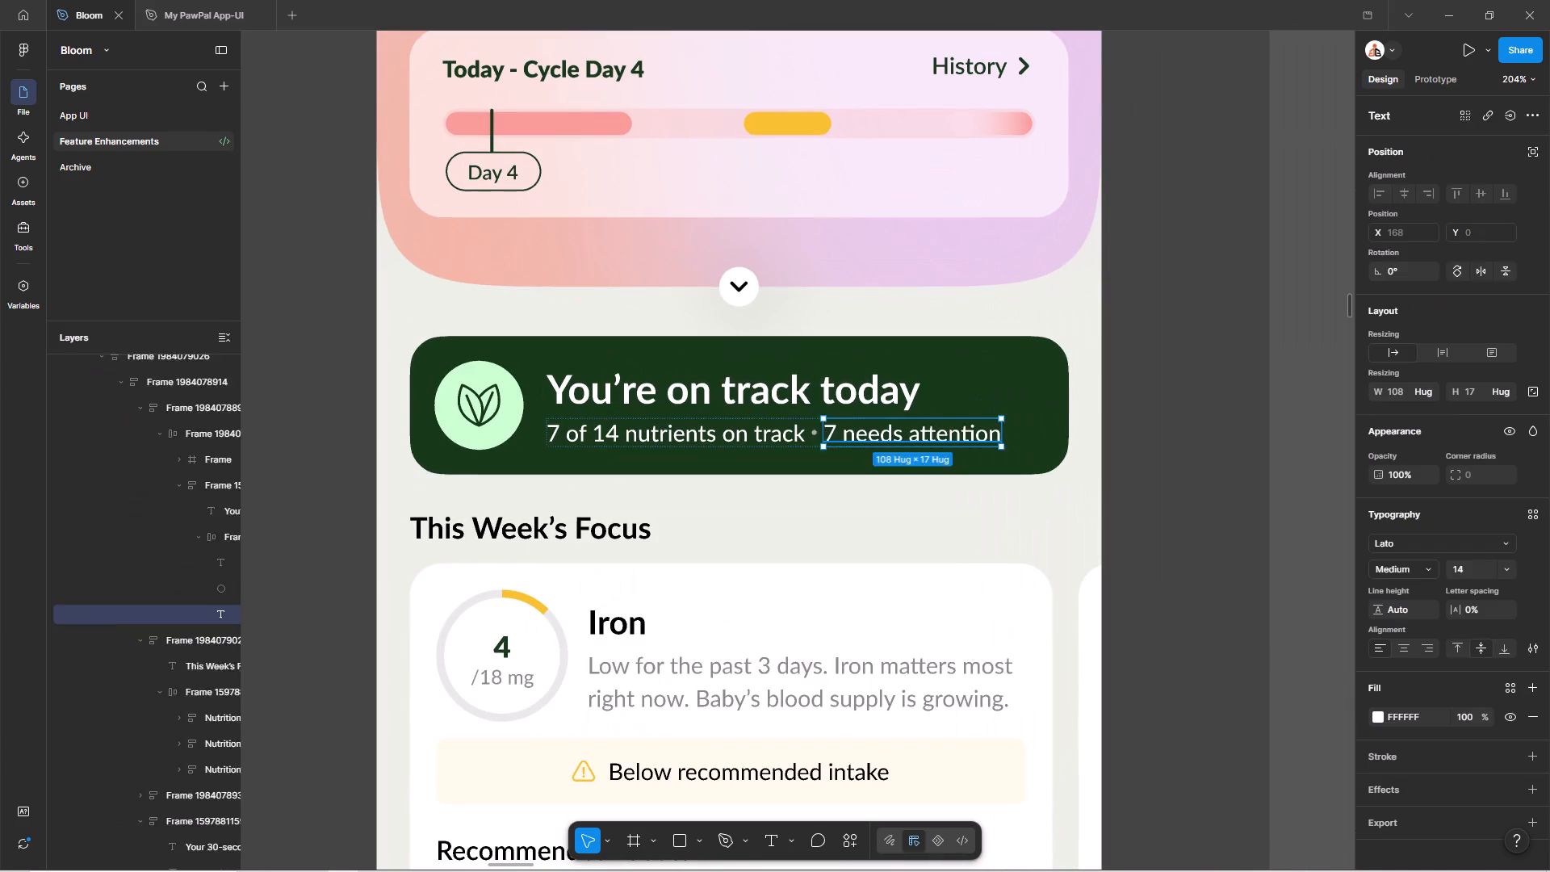
ctrl+click(811, 432)
ctrl+click(817, 436)
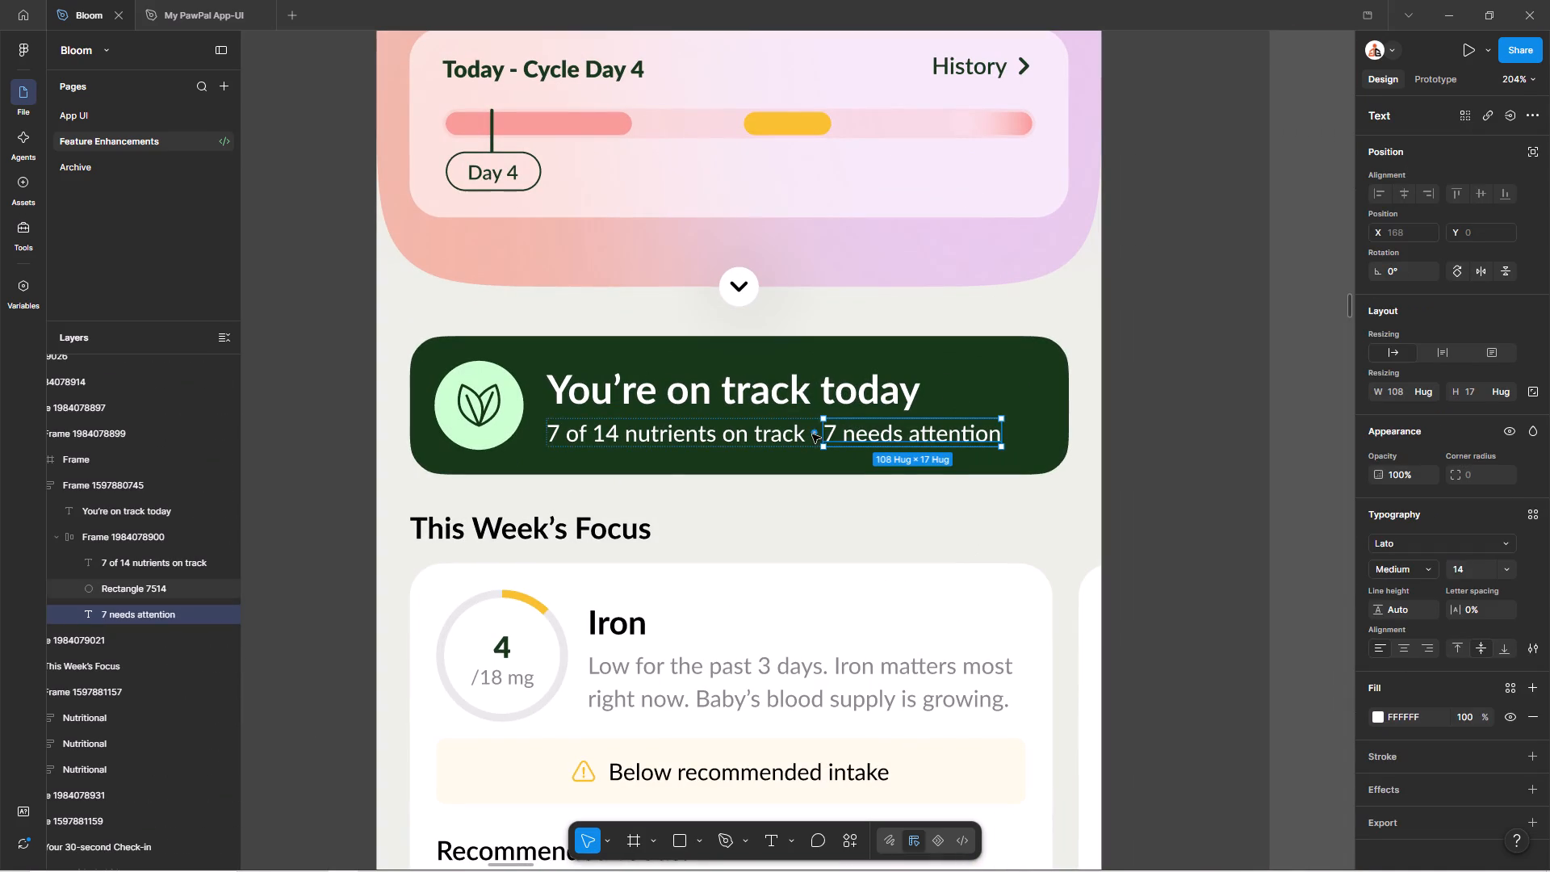
ctrl+click(812, 434)
ctrl+scroll(872, 334, down, 13)
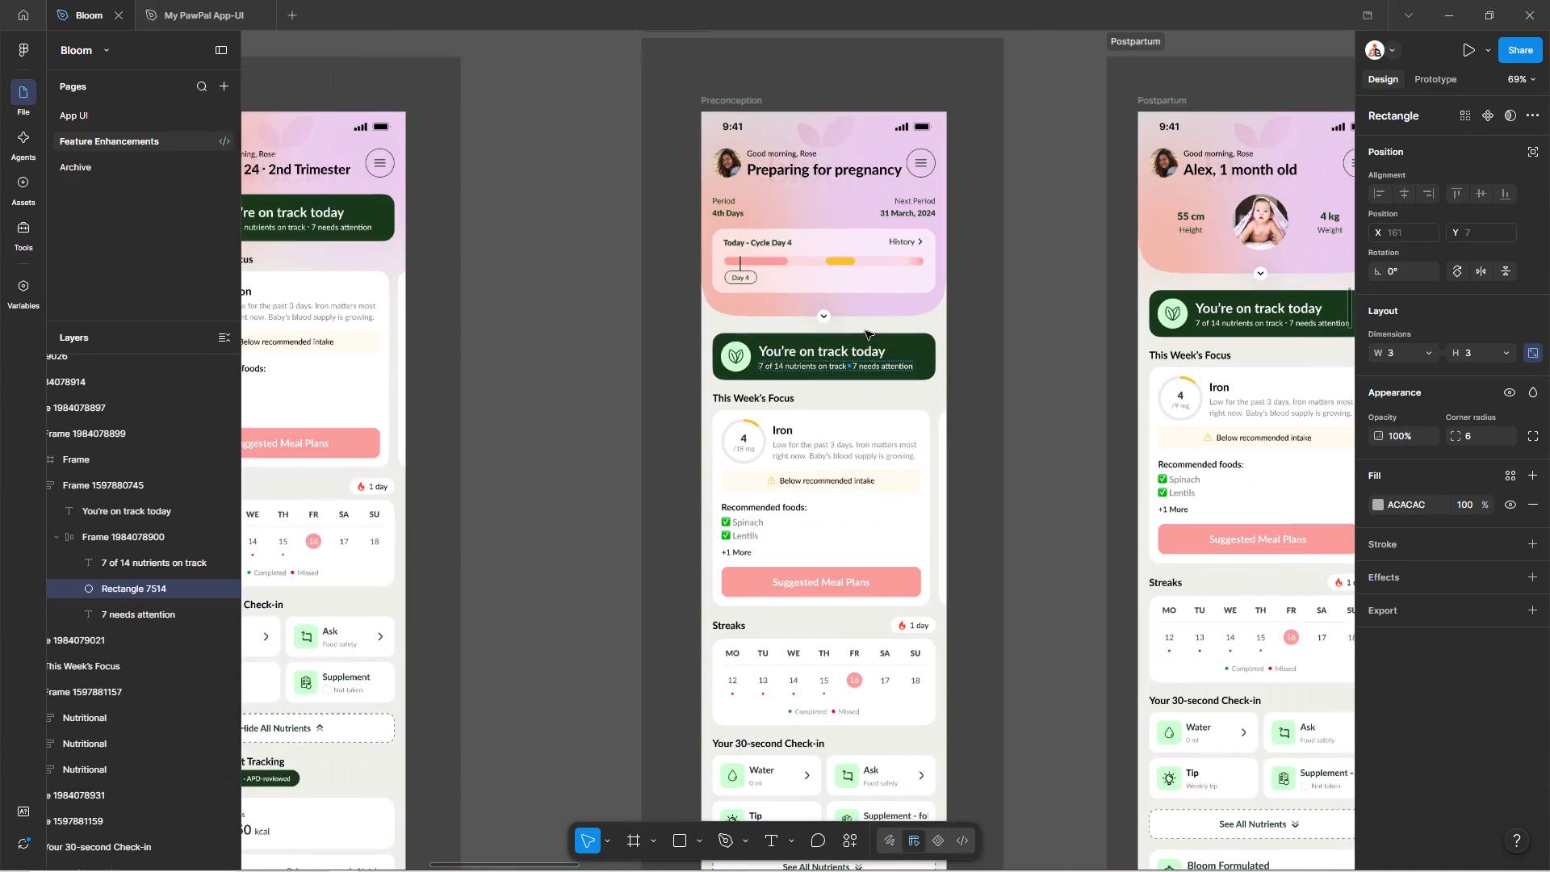
key(ctrl+c)
Duplicate the Supplement tile's folic acid and iodine heading from the Preconception screen and place the copy above the Preconception section.
ctrl+scroll(870, 348, down, 6)
ctrl+scroll(896, 702, up, 5)
ctrl+scroll(896, 702, down, 1)
ctrl+scroll(896, 702, up, 2)
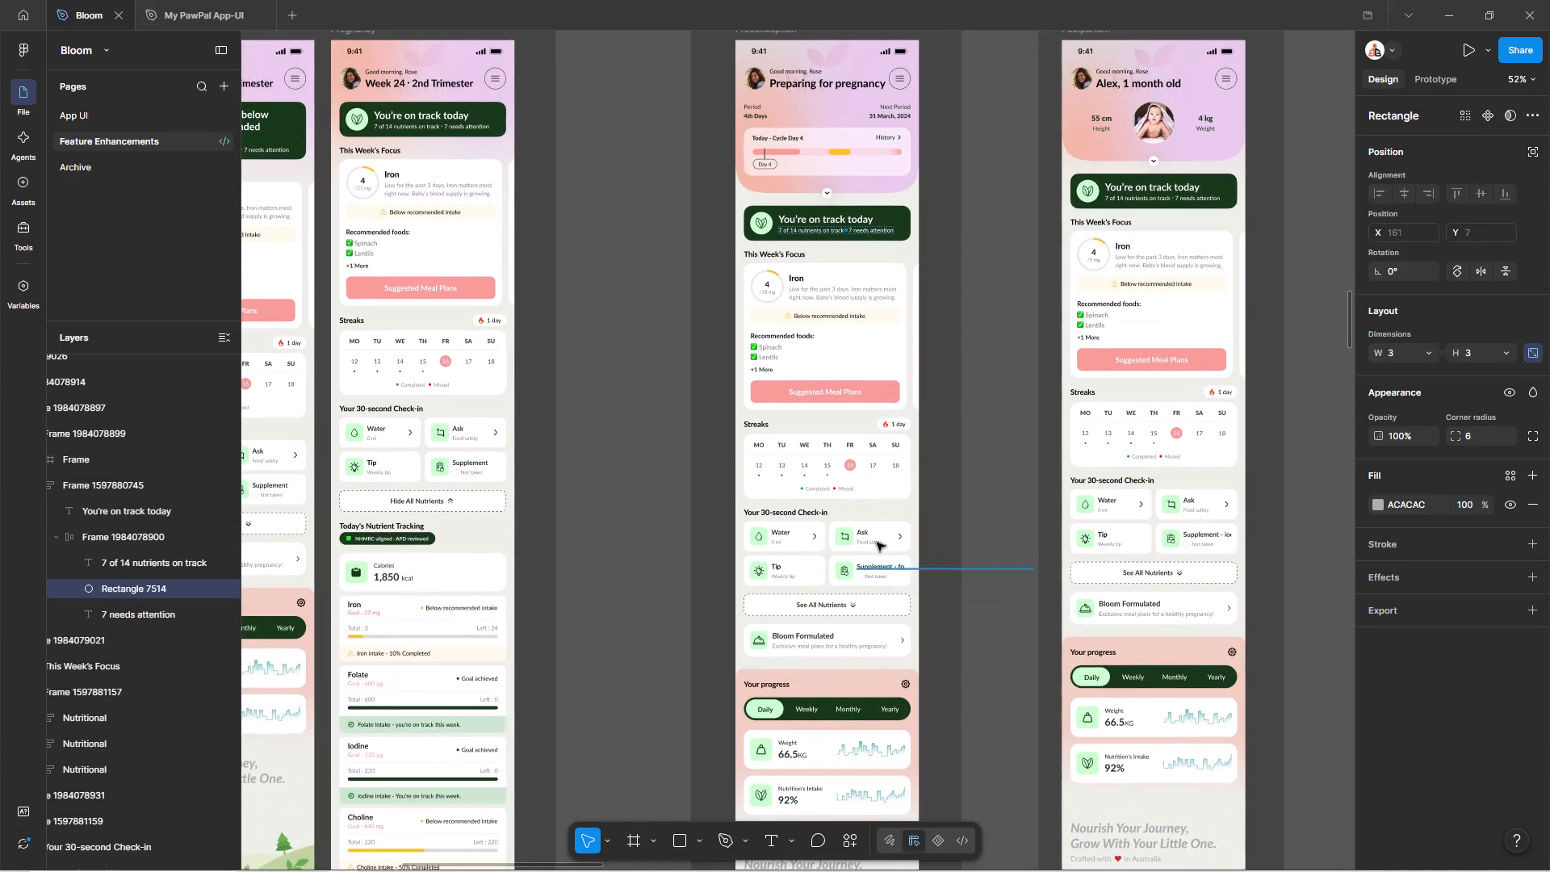
ctrl+click(879, 565)
ctrl+scroll(879, 565, down, 5)
alt+drag(879, 565, 816, 173)
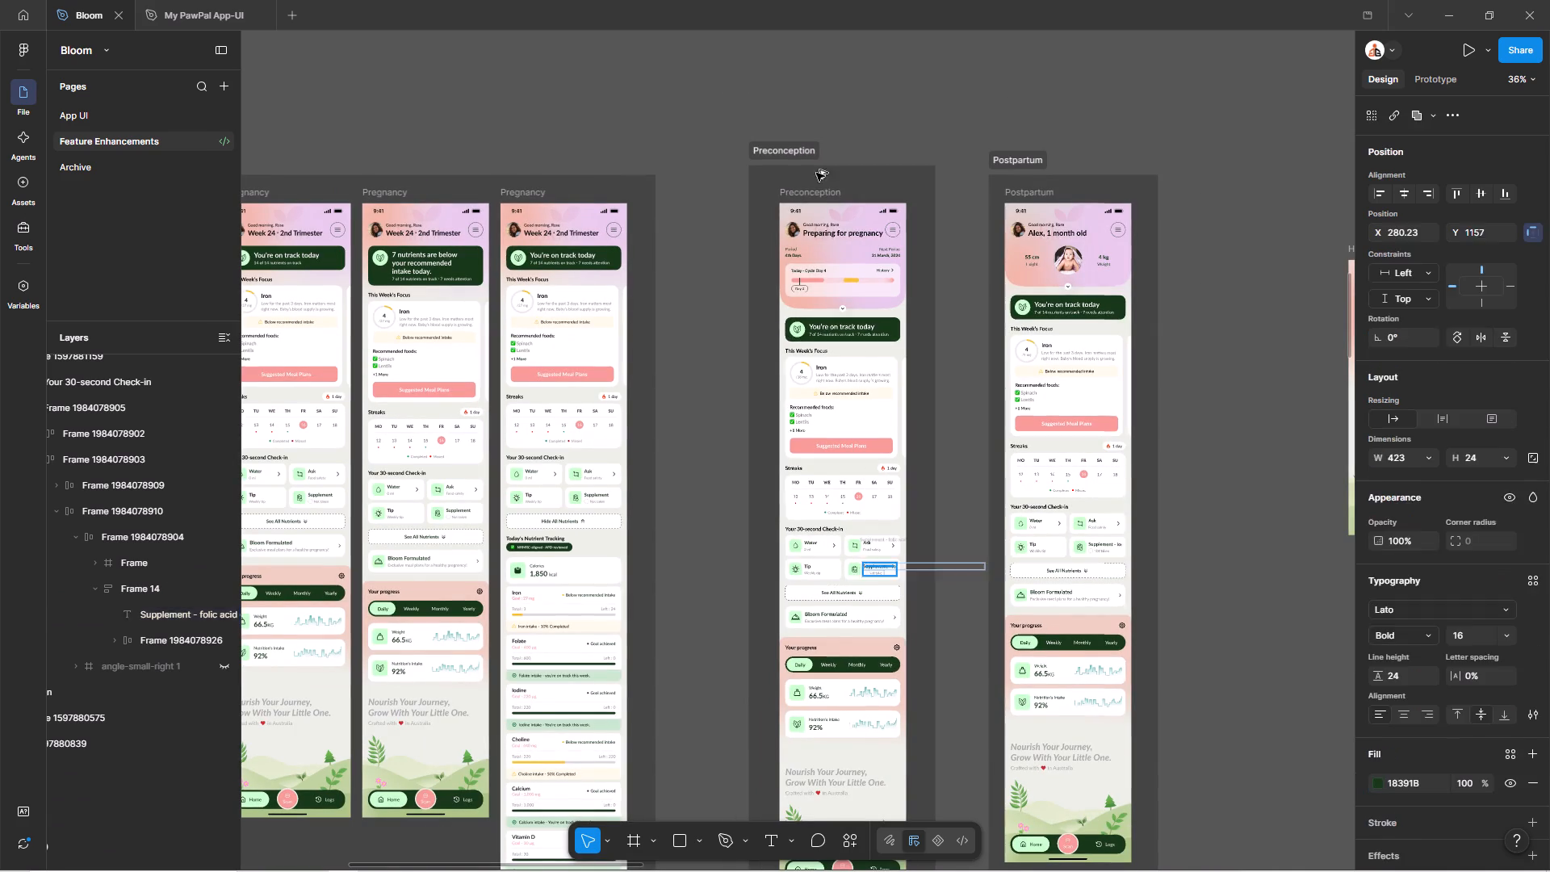
alt+drag(816, 173, 795, 134)
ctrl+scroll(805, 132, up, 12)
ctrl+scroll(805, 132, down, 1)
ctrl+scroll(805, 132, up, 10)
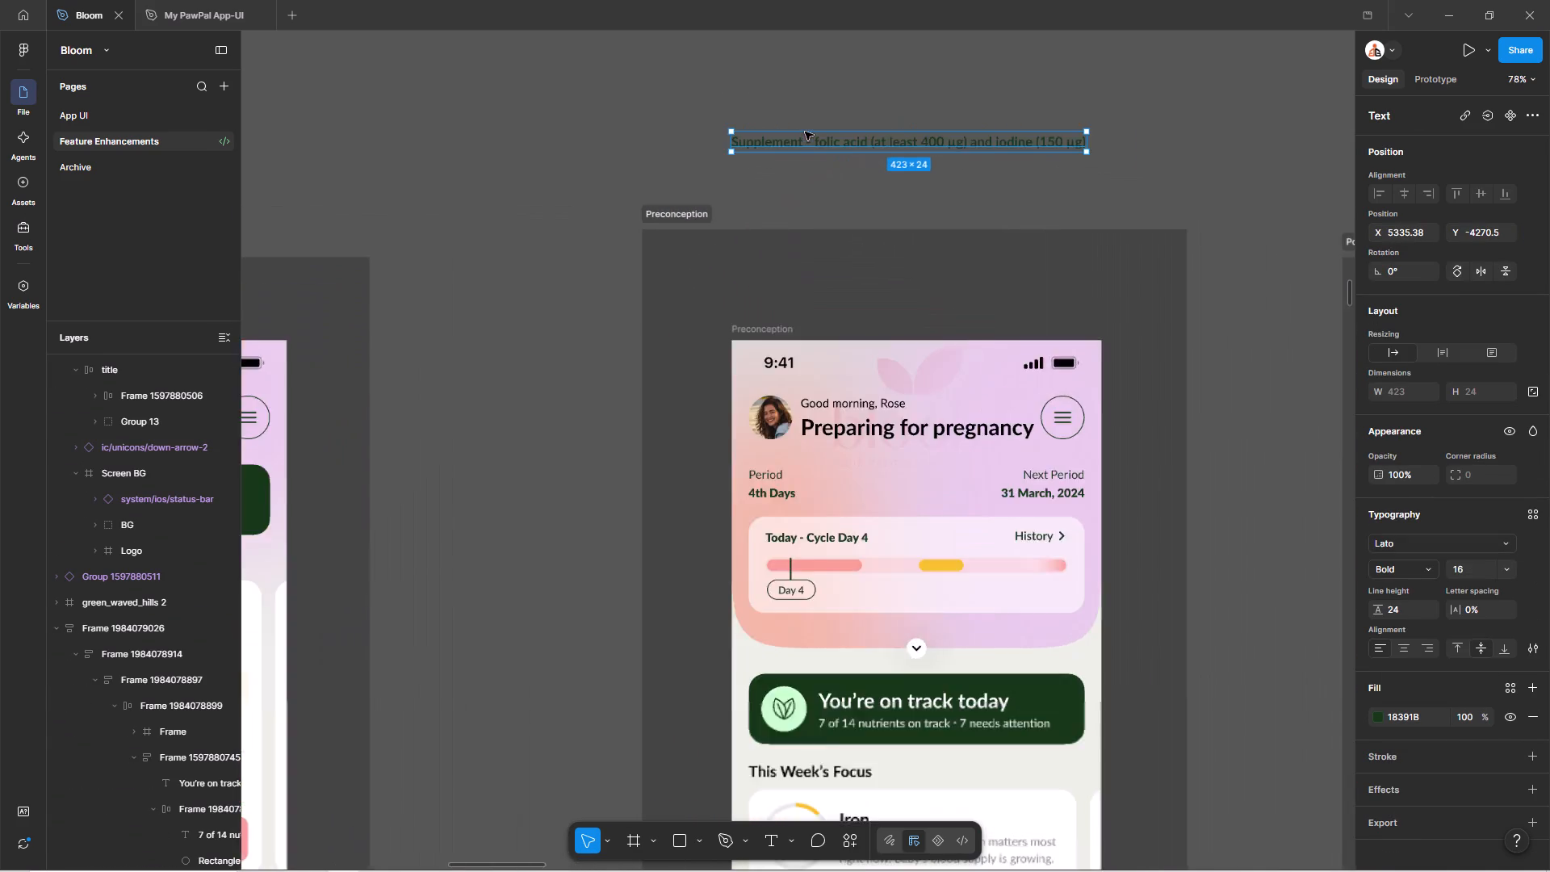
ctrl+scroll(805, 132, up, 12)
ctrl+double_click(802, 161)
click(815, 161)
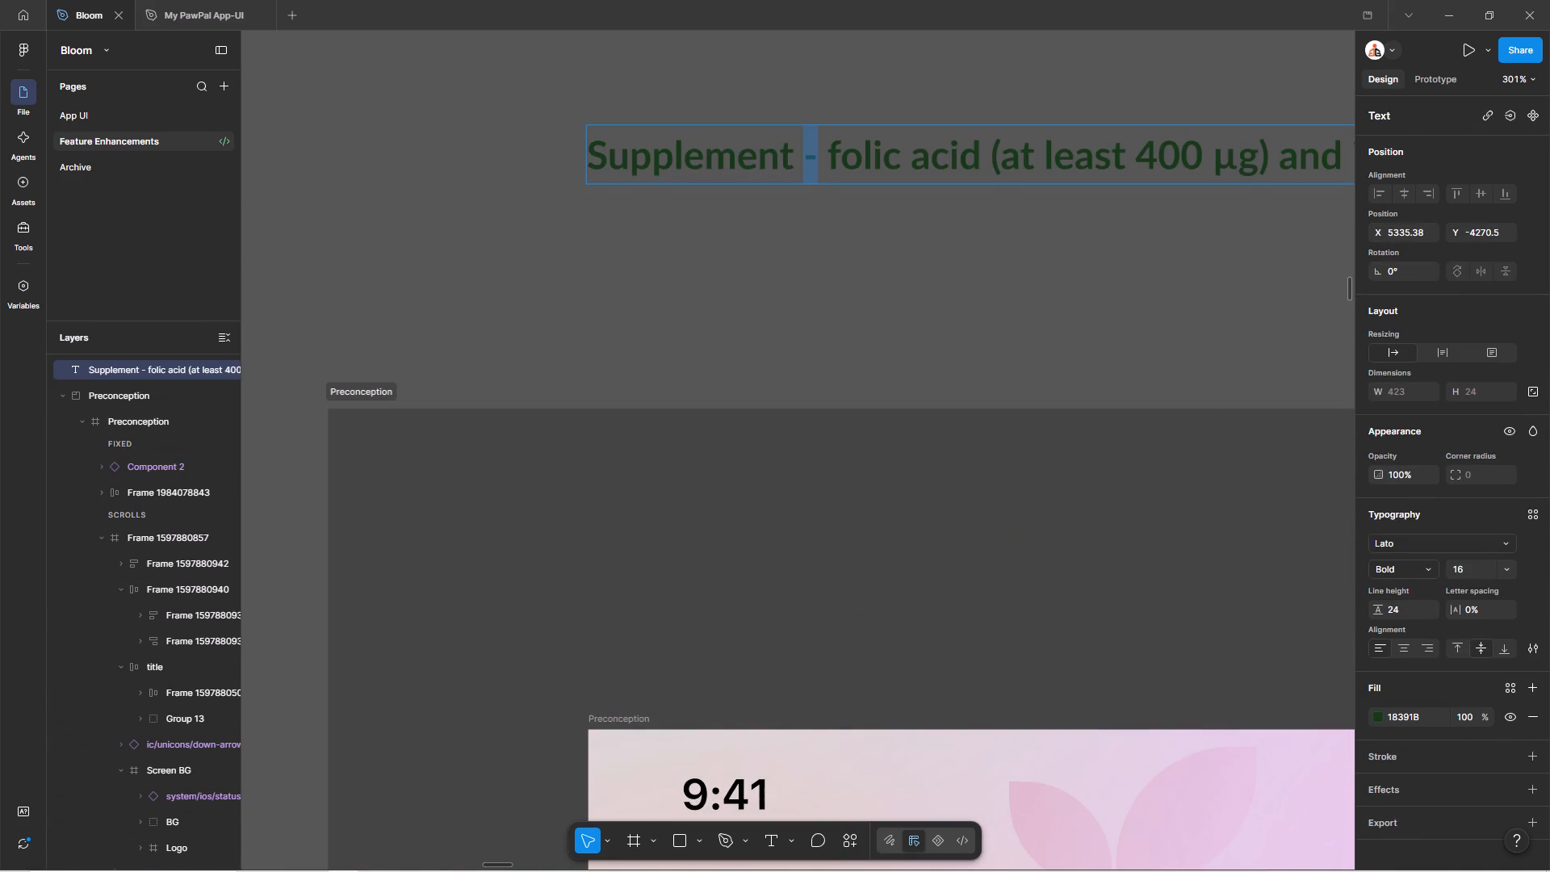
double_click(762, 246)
Hide the interface and view the Pregnancy, Preconception and Postpartum home screens together.
key(ctrl+backslash)
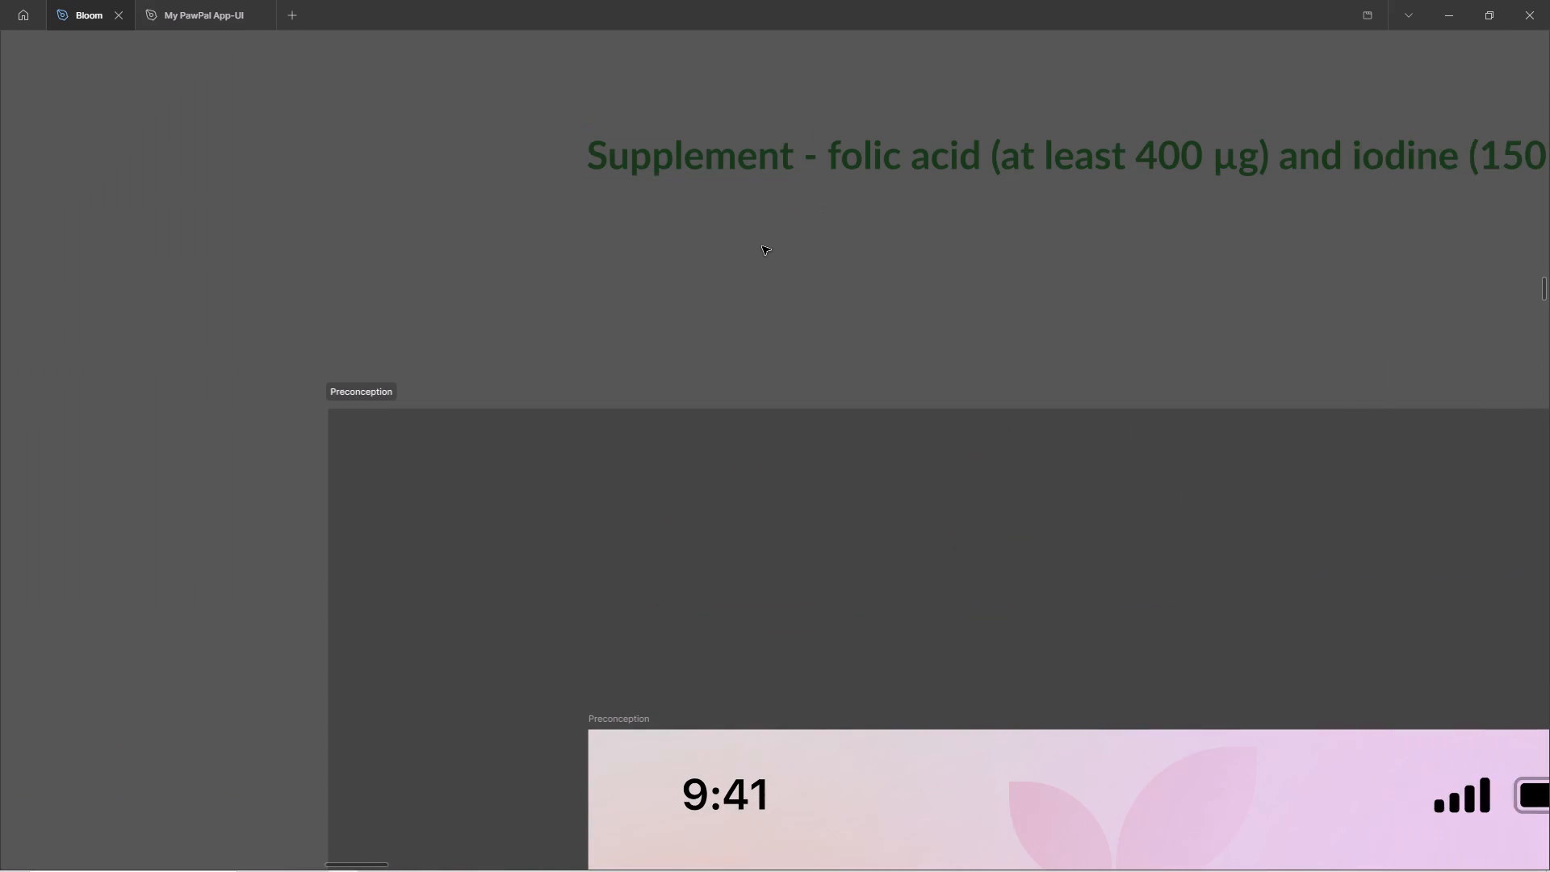
ctrl+scroll(803, 247, down, 20)
ctrl+scroll(803, 247, down, 1)
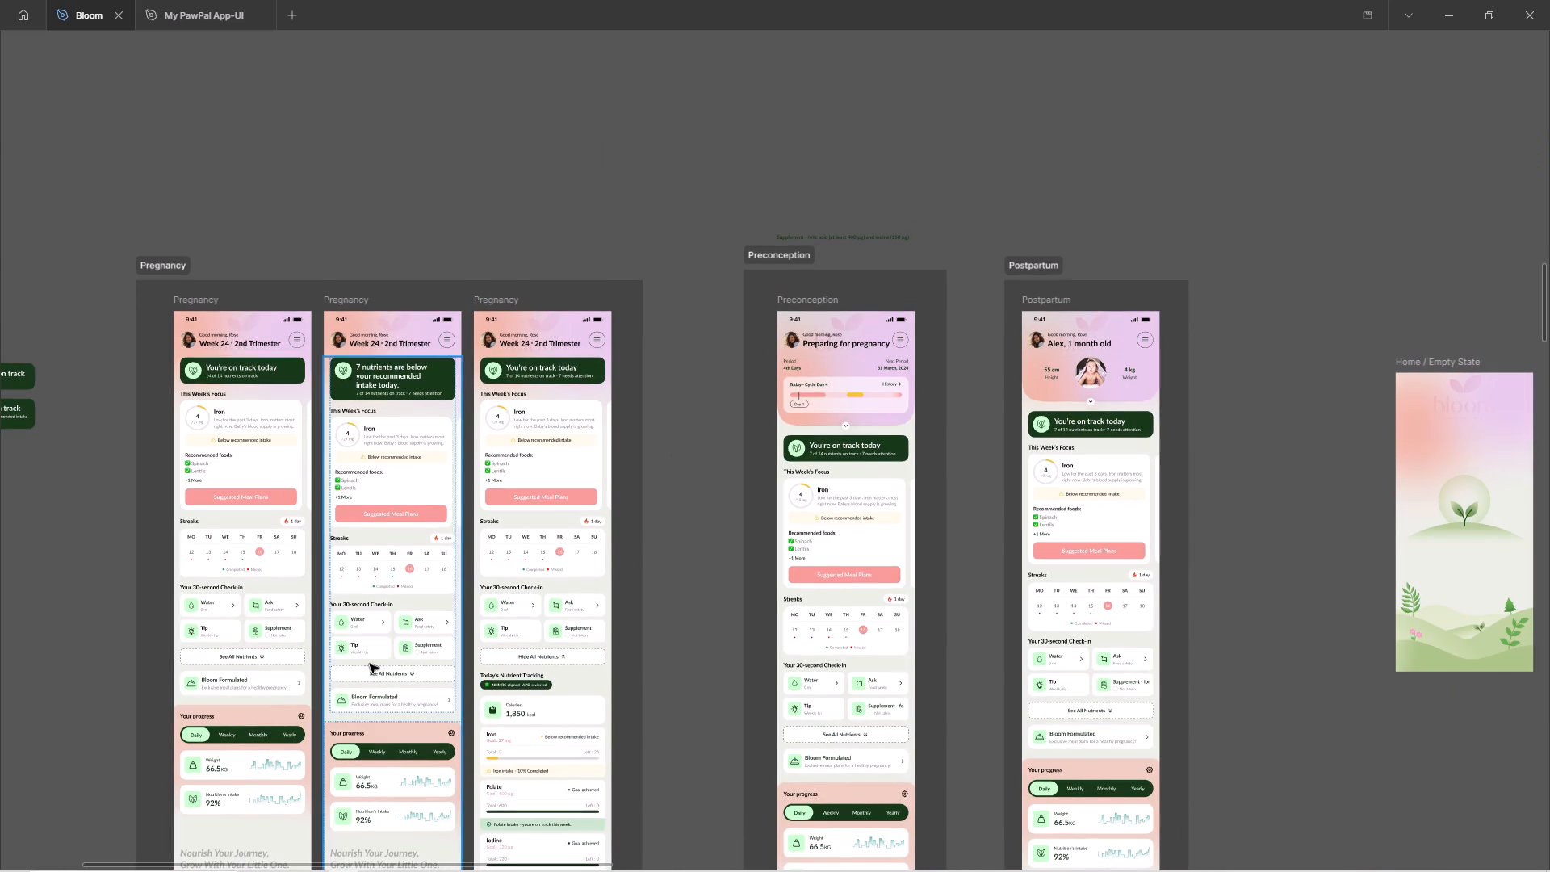
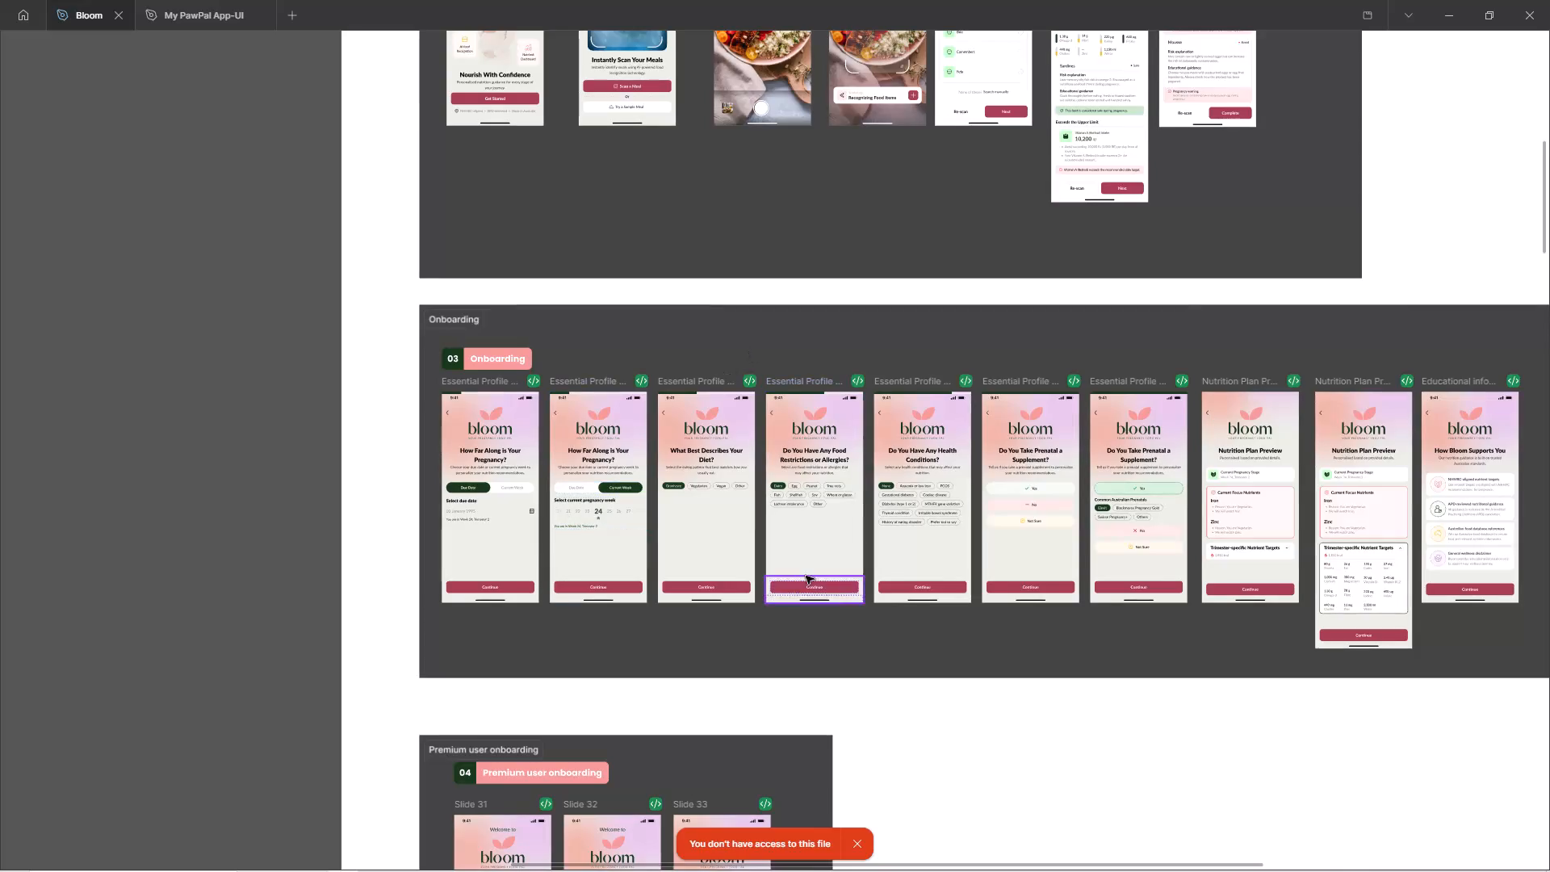
Recolour the Continue and Continue to Home buttons on Slides 31, 32 and 33 with the maroon sampled from an Onboarding Continue button.
shift+scroll(795, 572, down, 5)
ctrl+scroll(786, 564, down, 5)
scroll(706, 610, down, 5)
ctrl+scroll(534, 561, up, 10)
ctrl+scroll(577, 516, down, 1)
ctrl+scroll(577, 516, up, 2)
ctrl+click(594, 510)
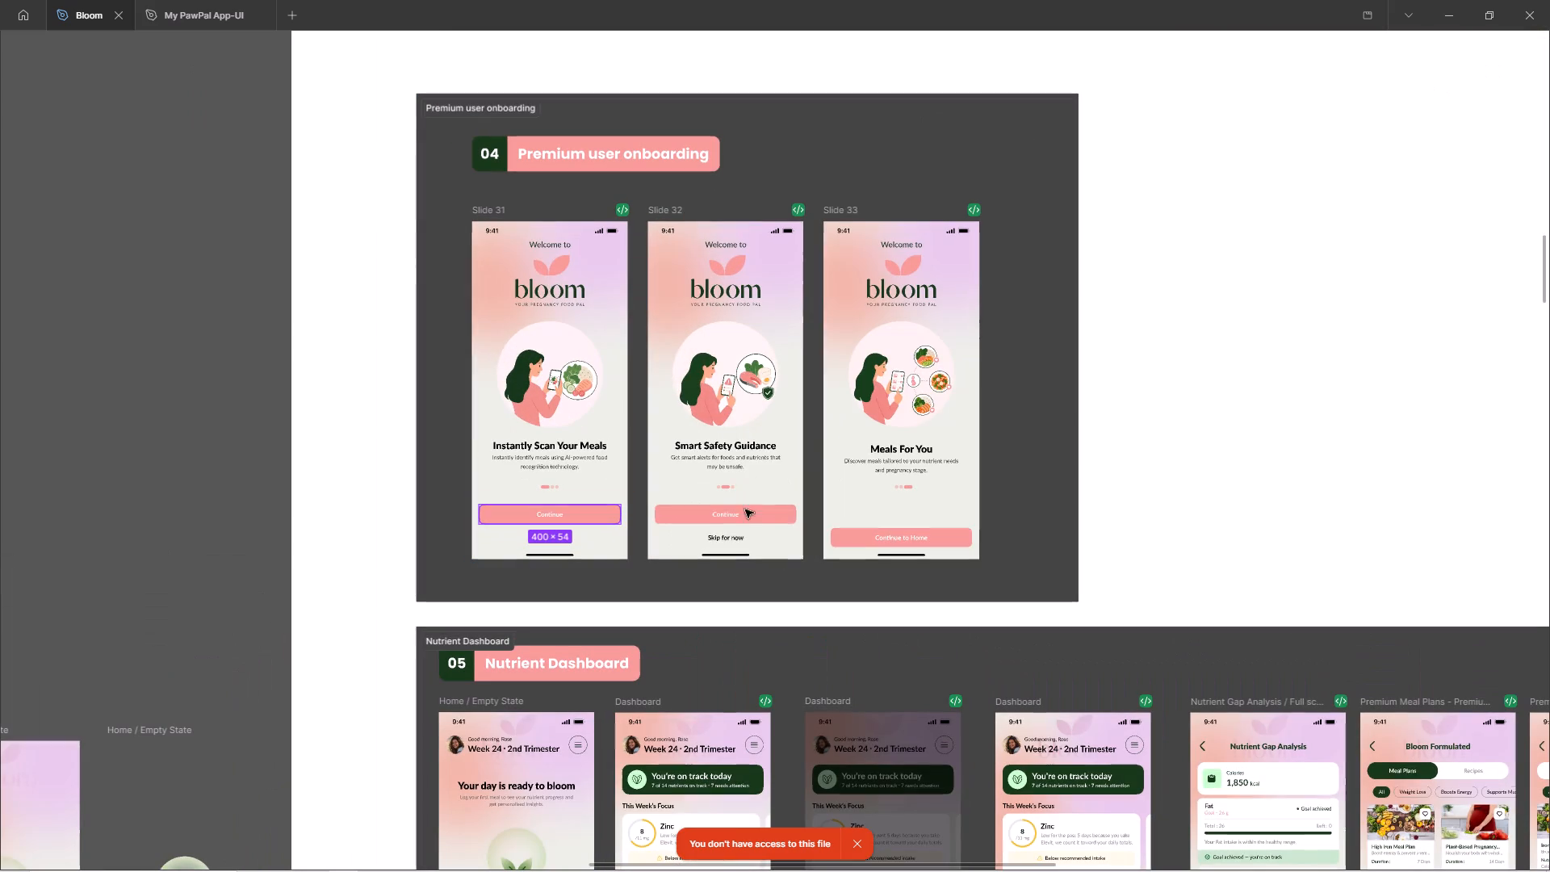
ctrl+shift+click(763, 511)
ctrl+shift+click(951, 547)
ctrl+scroll(942, 551, down, 9)
key(i)
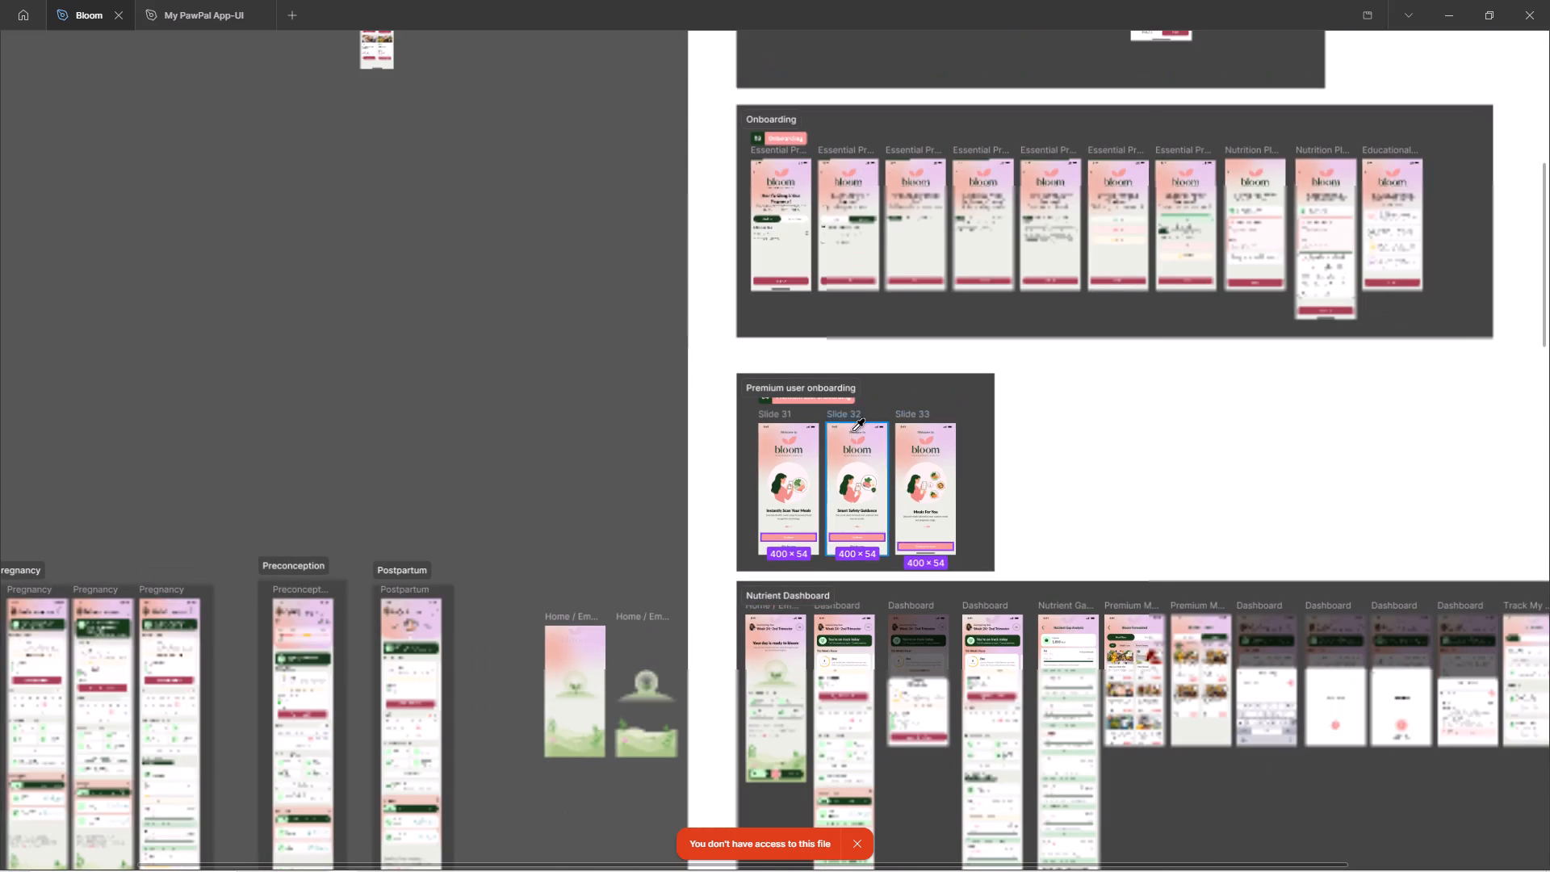
click(804, 278)
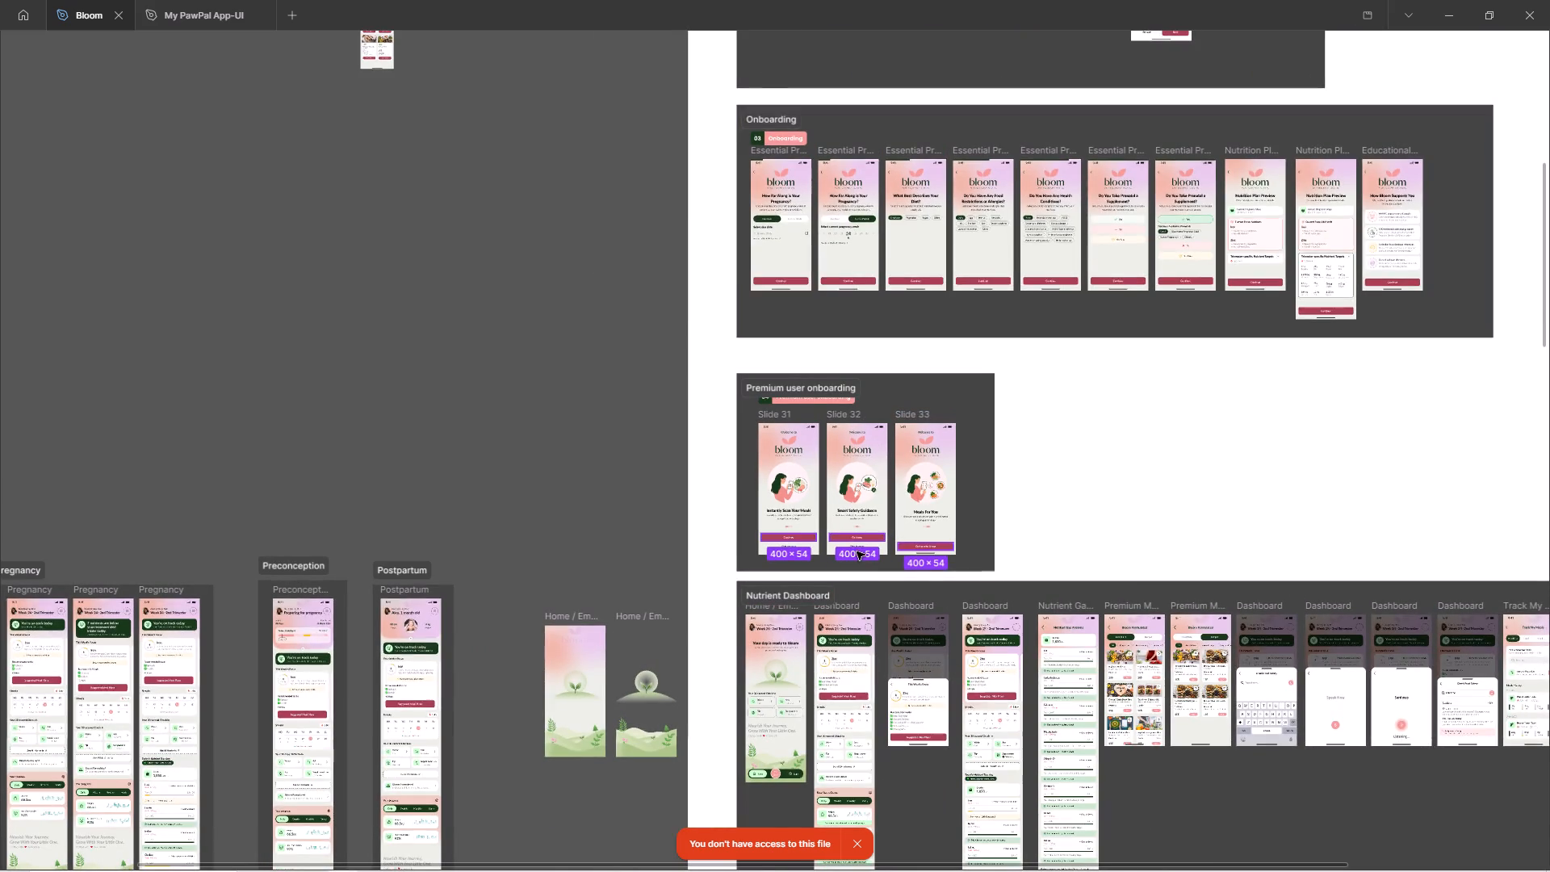
ctrl+scroll(857, 551, up, 2)
ctrl+scroll(857, 552, down, 1)
ctrl+scroll(857, 554, up, 4)
scroll(704, 562, down, 7)
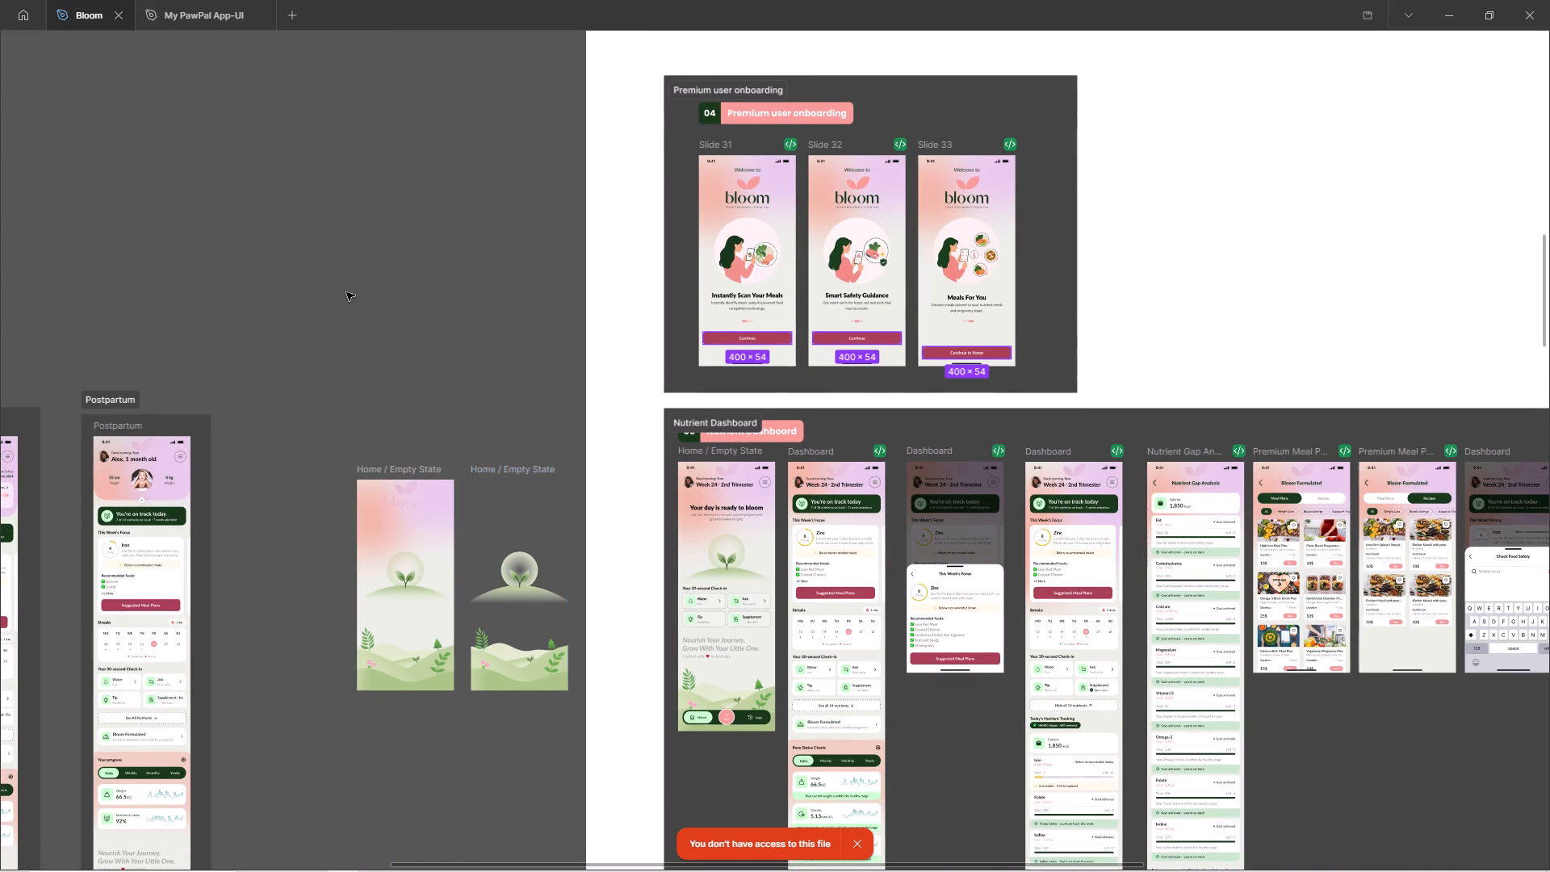
click(345, 292)
Recolour the Scan button on the Nutrient Dashboard's Home / Empty State screen with the maroon sampled from the Slide 31 Continue button.
key(space)
key(space)
key(space)
key(space)
key(space)
key(space)
key(space)
key(space)
key(space)
key(space)
key(space)
key(space)
key(space)
key(space)
key(space)
key(space)
key(space)
key(space)
key(space)
key(space)
drag(773, 383, 434, 157)
drag(894, 425, 853, 364)
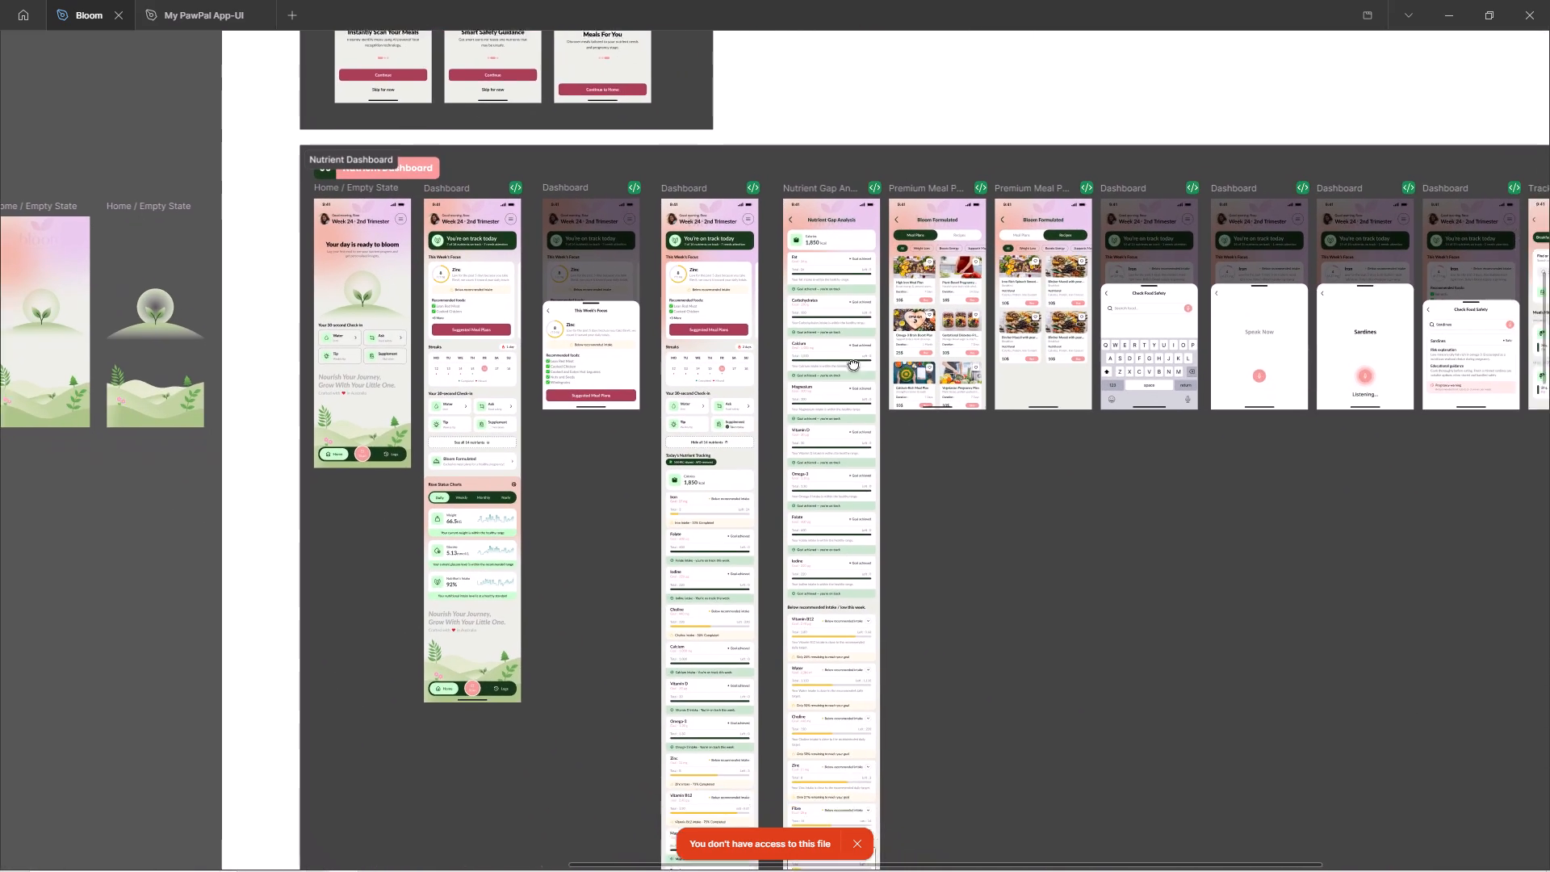
drag(853, 364, 1205, 740)
scroll(815, 692, down, 4)
ctrl+scroll(759, 652, up, 4)
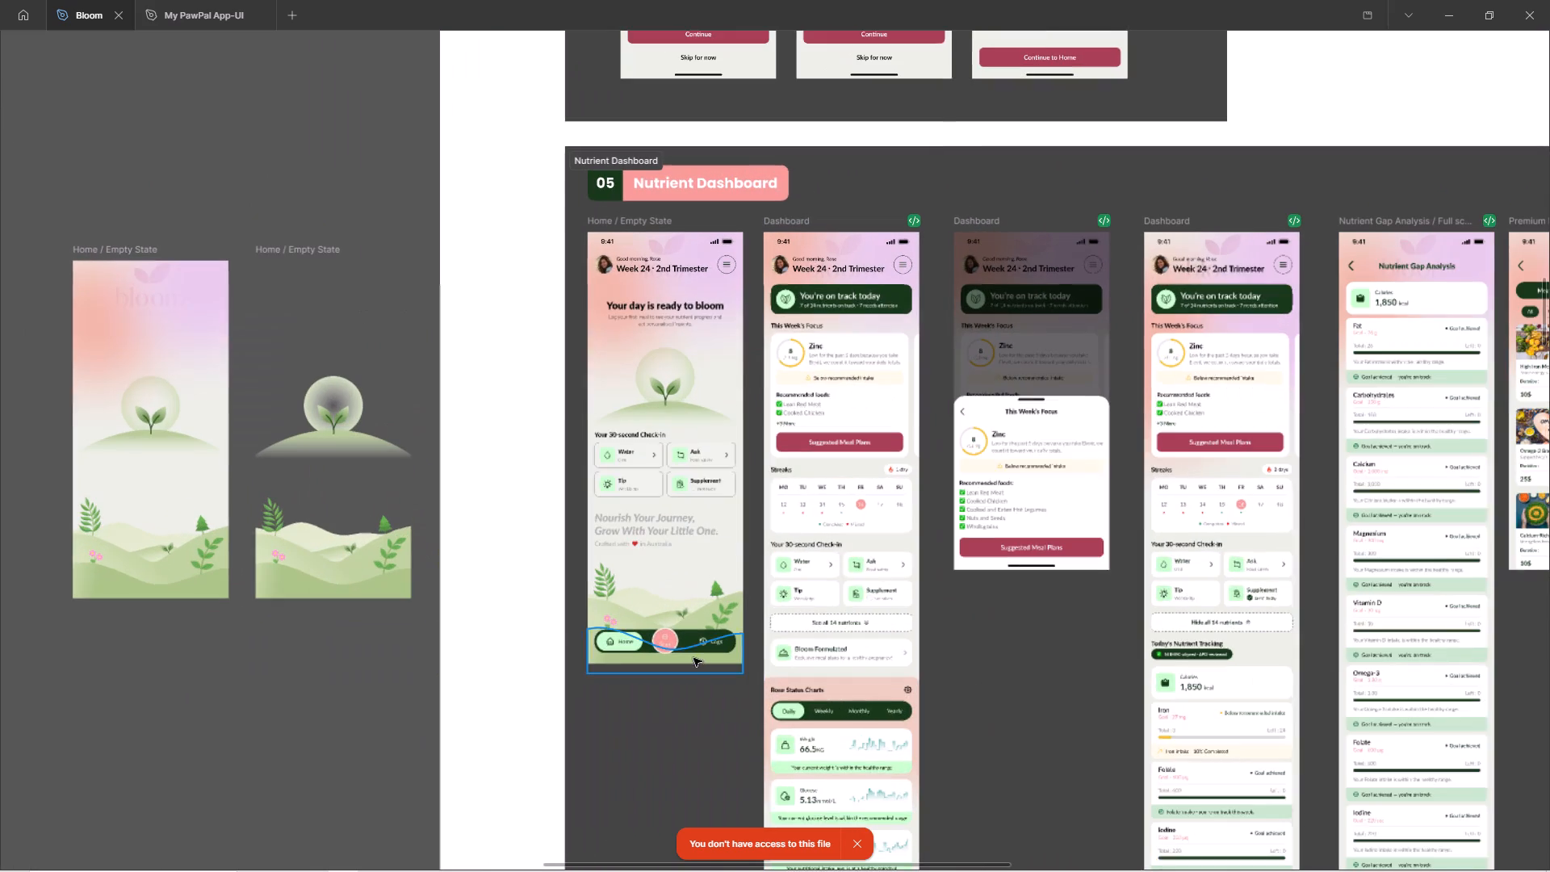
ctrl+click(675, 641)
key(i)
scroll(735, 136, up, 3)
click(731, 97)
click(406, 139)
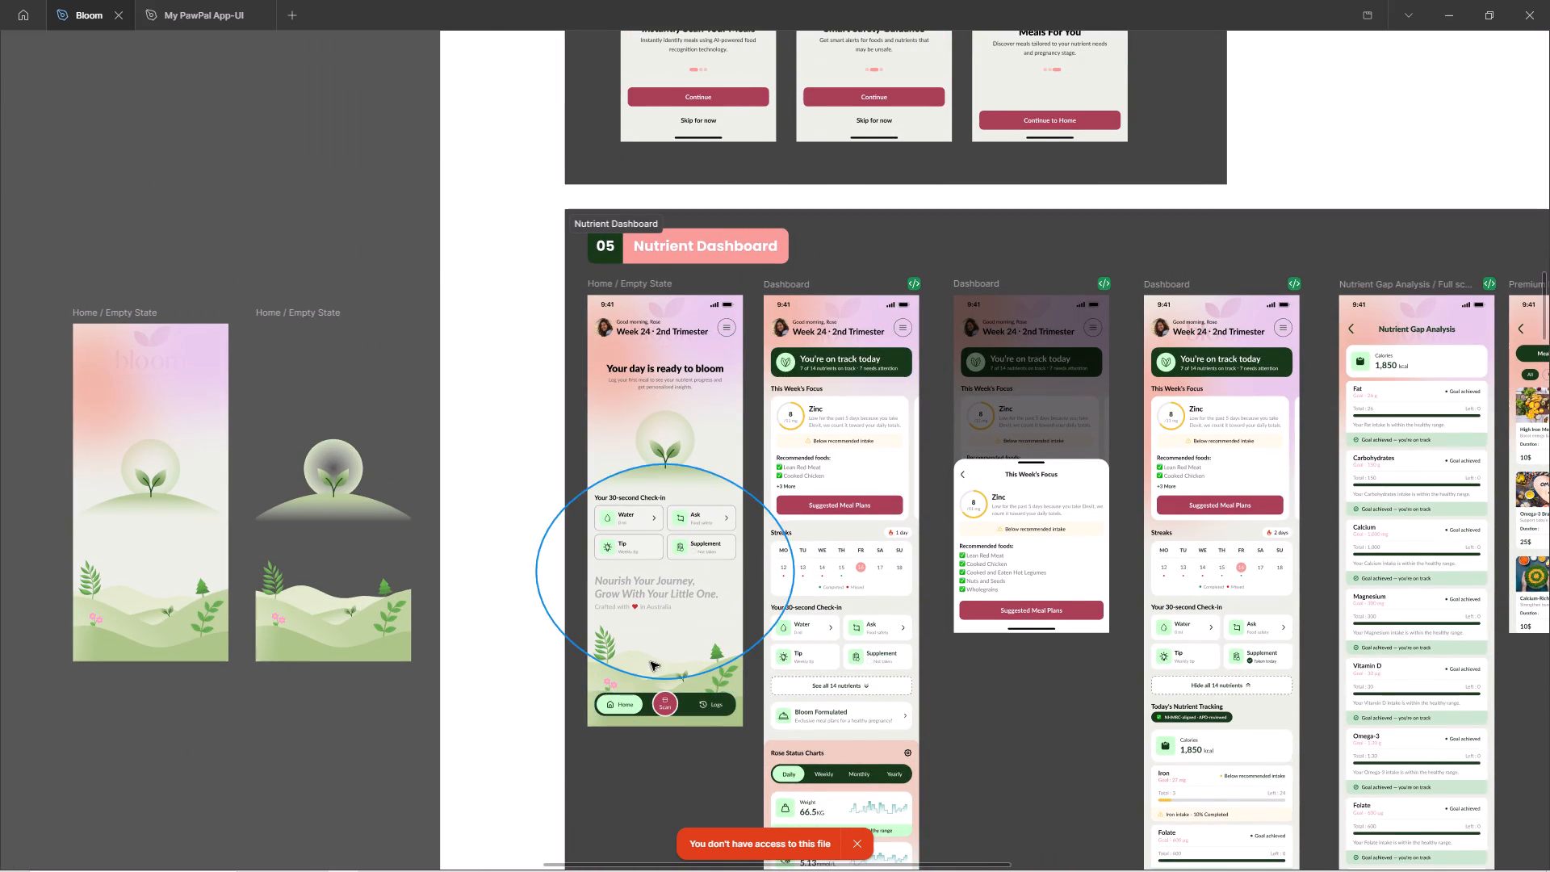
Copy the Home / Empty State navigation bar and replace the adjacent Dashboard screen's navigation bar with it.
ctrl+scroll(652, 664, up, 7)
ctrl+scroll(702, 773, up, 6)
ctrl+scroll(542, 478, down, 11)
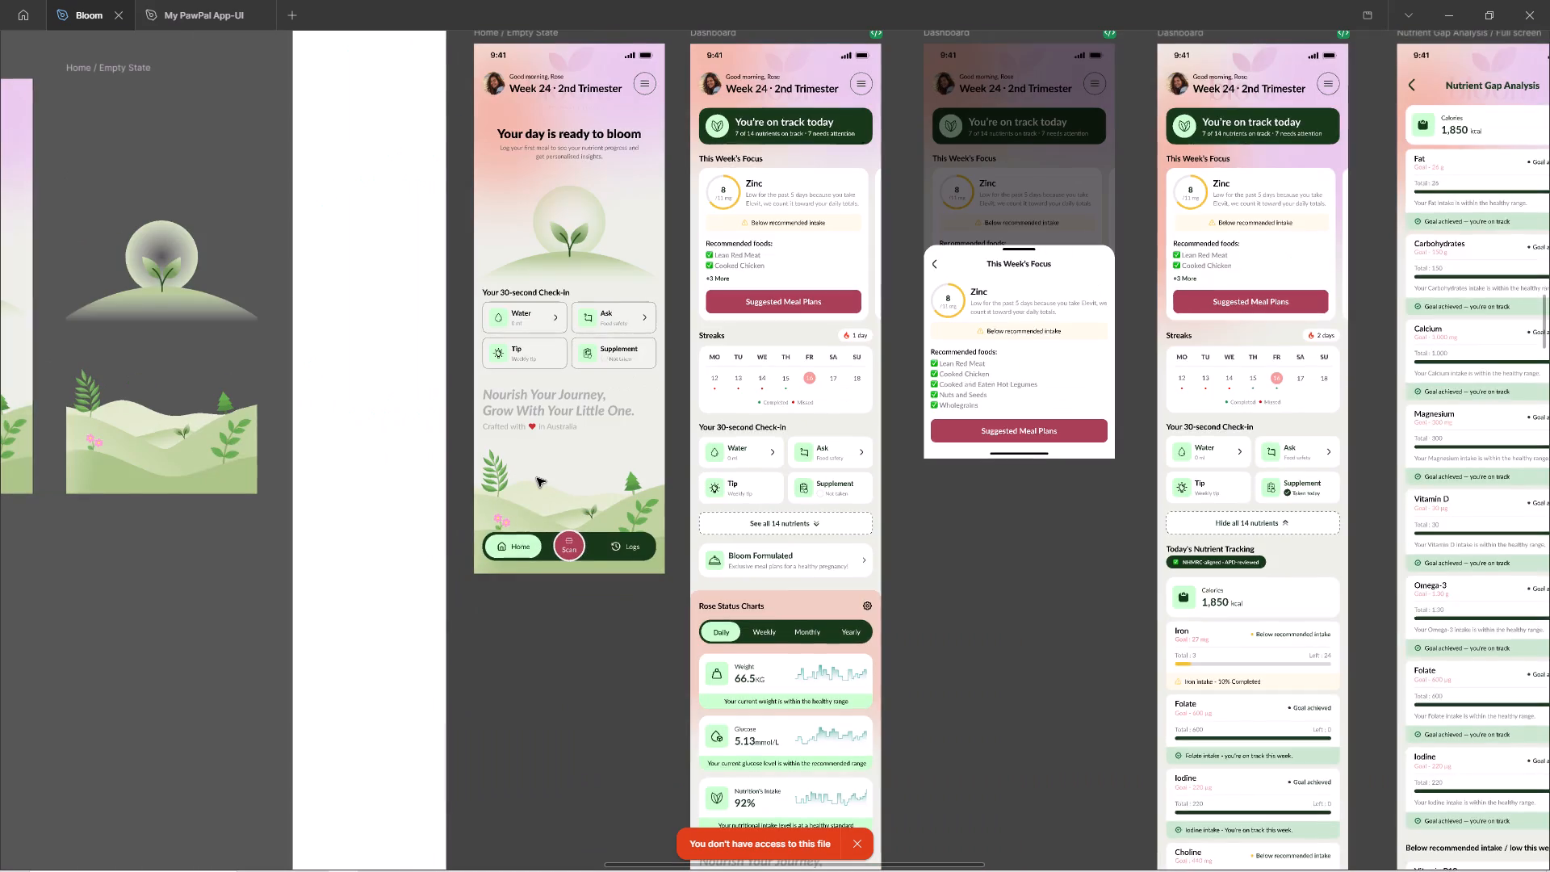
ctrl+scroll(537, 478, down, 7)
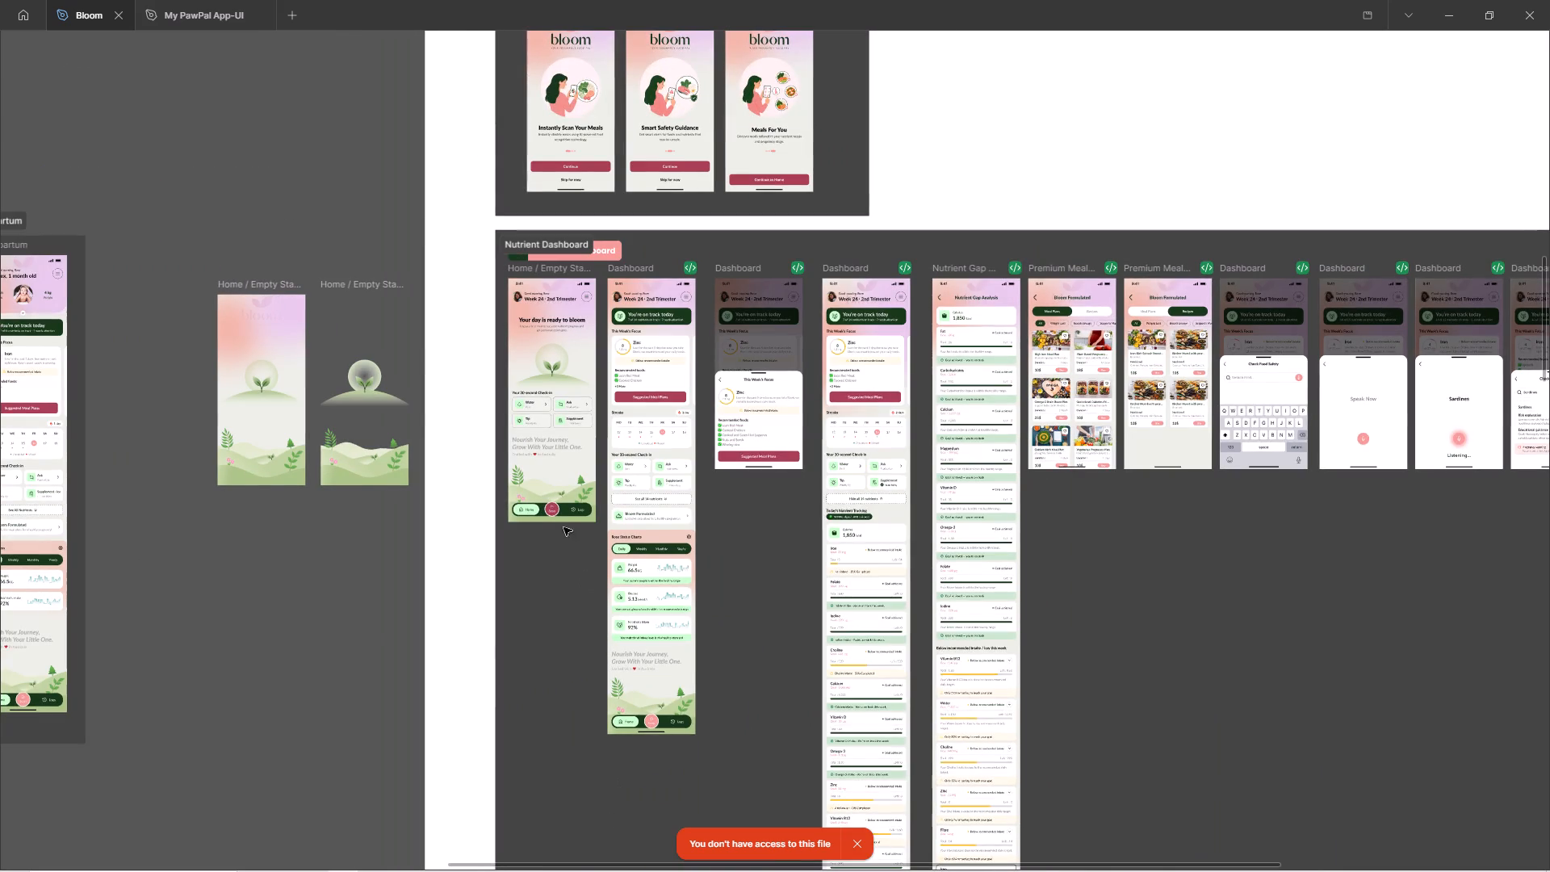
ctrl+scroll(575, 526, up, 3)
click(575, 503)
key(ctrl+c)
click(715, 790)
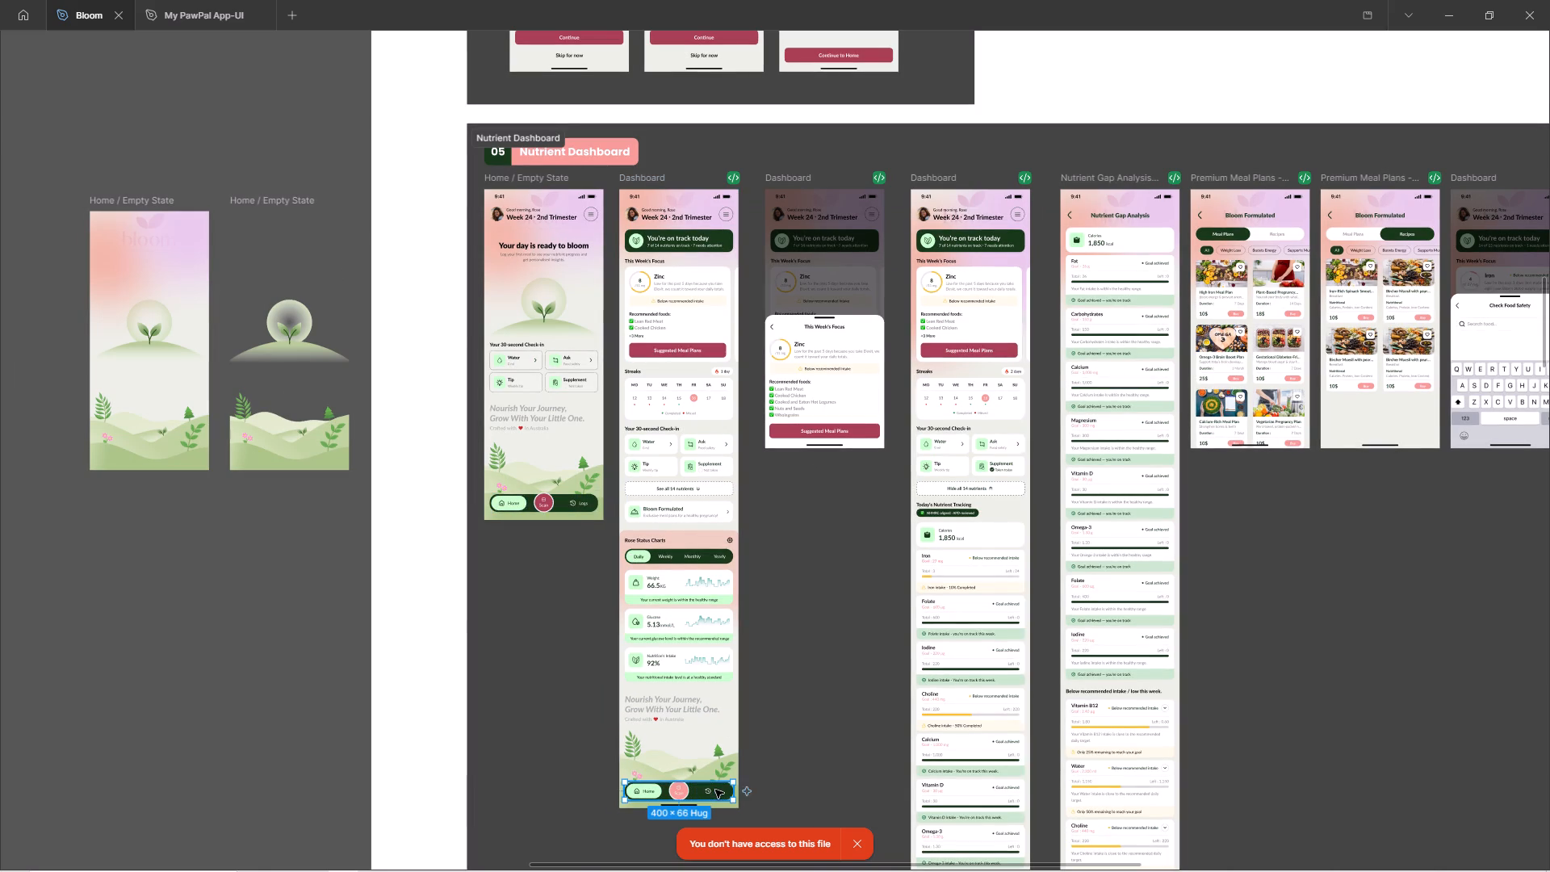
key(ctrl+shift+r)
click(792, 709)
Replace the navigation bar on the long Dashboard screen with the expanded nutrient list using the copied maroon version.
key(space)
key(space)
key(space)
key(space)
key(space)
key(space)
key(space)
key(space)
key(space)
key(space)
drag(819, 663, 469, 538)
ctrl+scroll(438, 515, down, 6)
key(space)
key(space)
key(space)
key(space)
key(space)
key(space)
key(space)
key(space)
key(space)
key(space)
key(space)
key(space)
key(space)
key(space)
key(space)
key(space)
key(space)
key(space)
key(space)
key(space)
drag(448, 568, 455, 364)
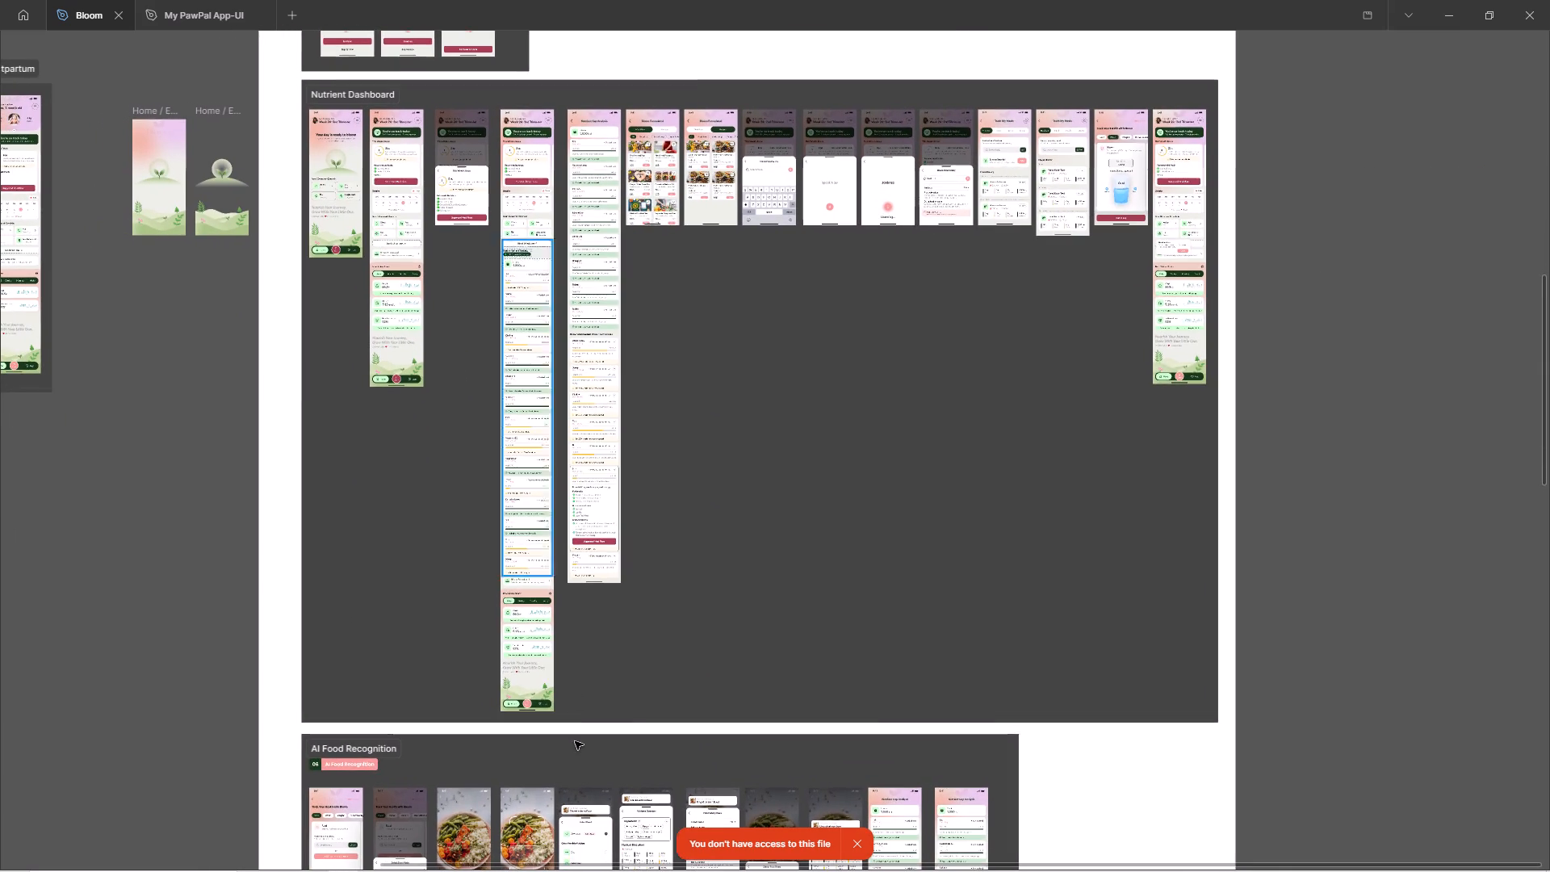
click(547, 711)
ctrl+scroll(538, 701, up, 4)
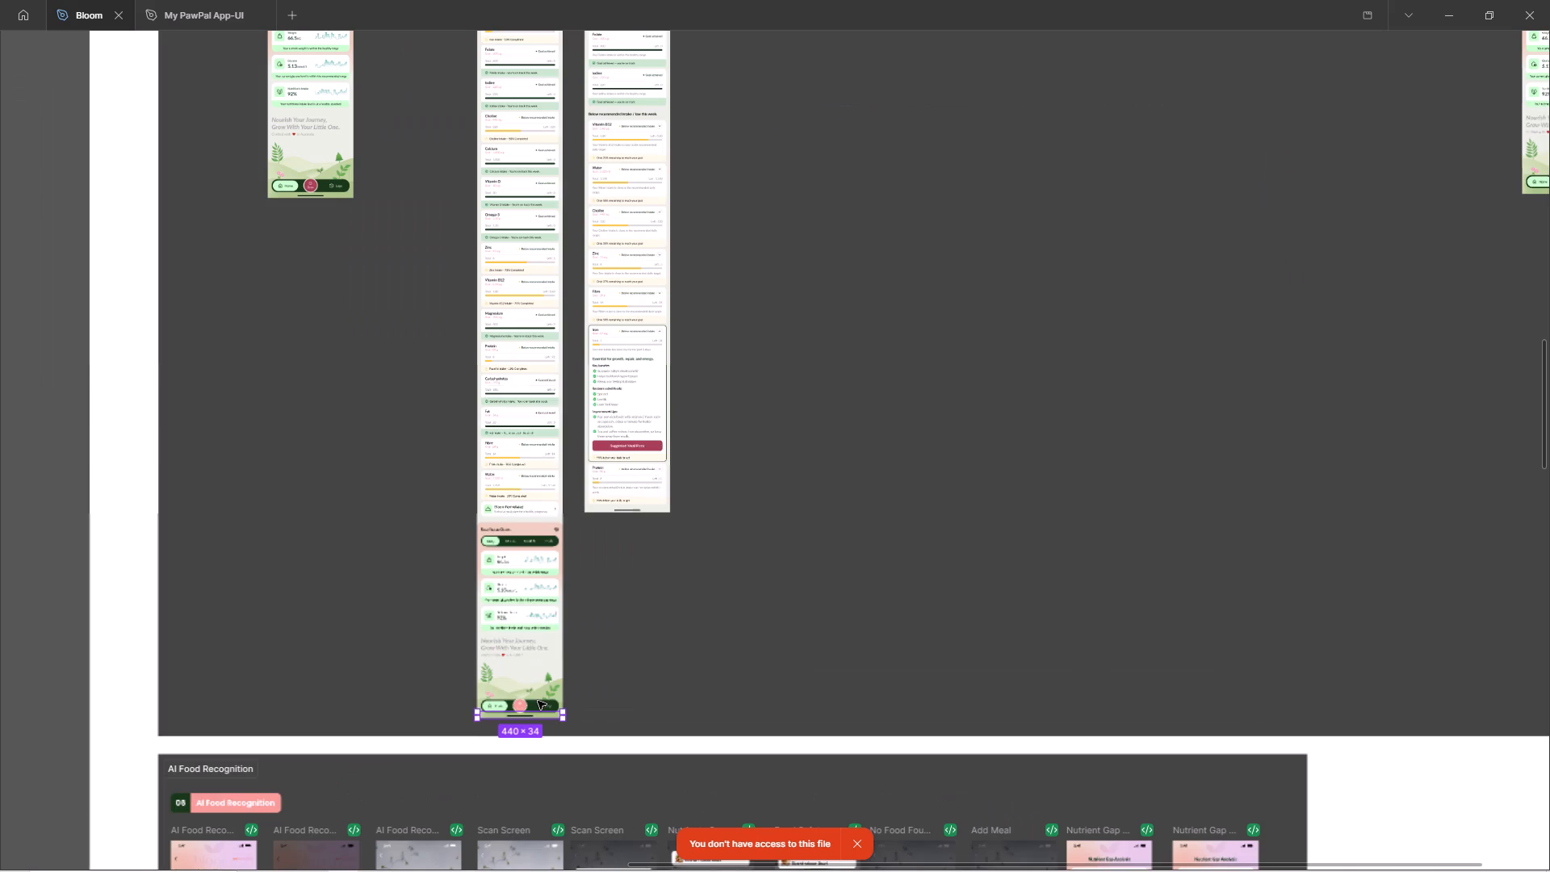
click(530, 704)
key(ctrl+shift+r)
Replace the navigation bar on the last Dashboard screen in the Nutrient Dashboard section with the copied maroon version.
ctrl+scroll(512, 700, down, 4)
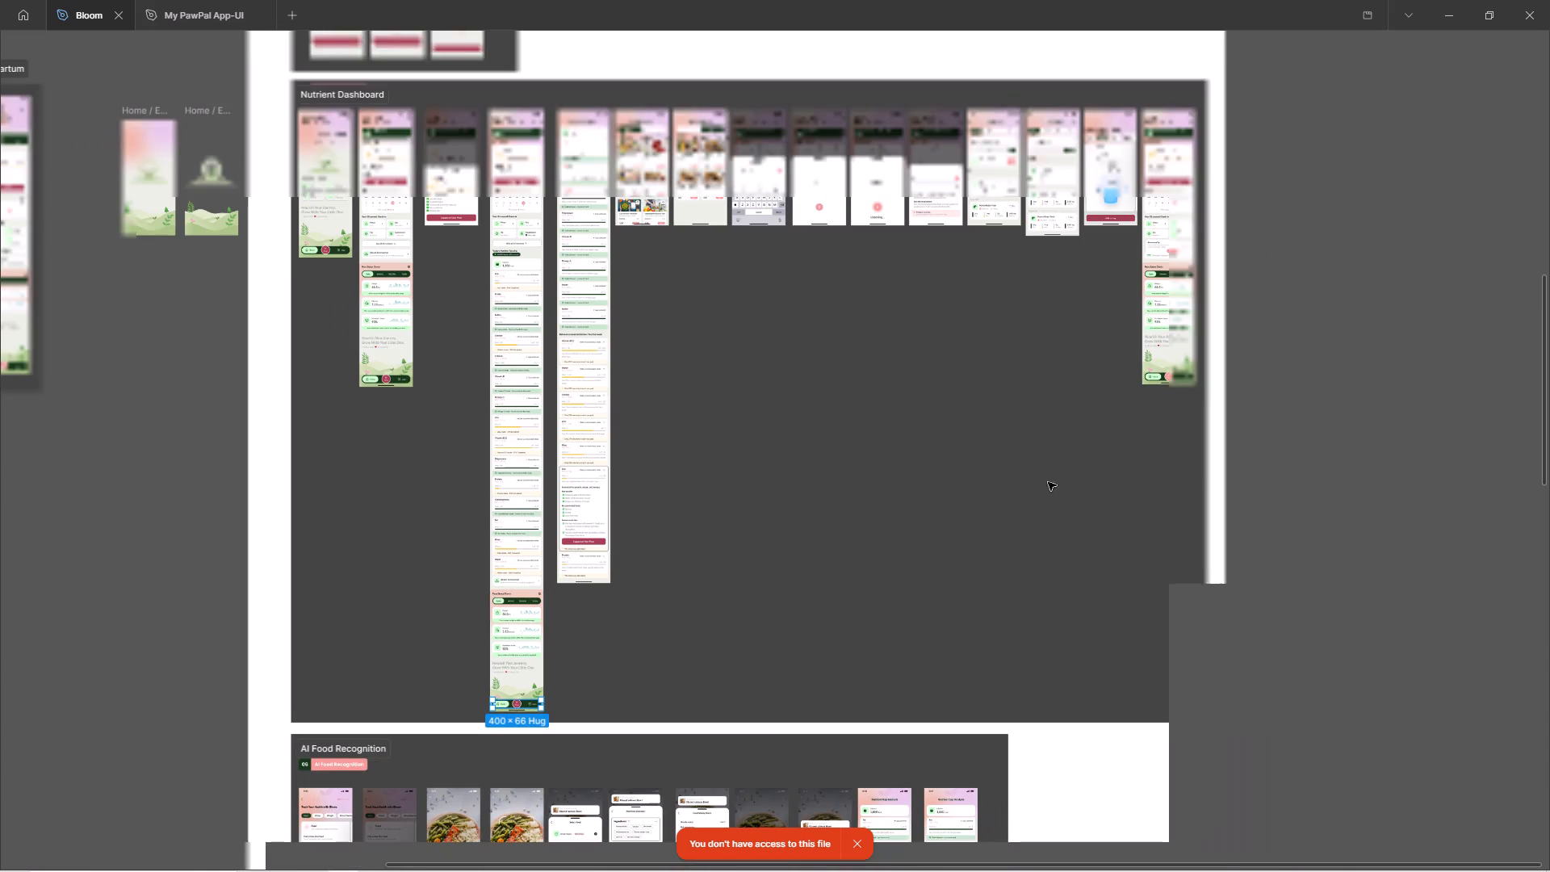
ctrl+scroll(1188, 384, up, 4)
click(1174, 370)
key(ctrl+shift+r)
click(1271, 368)
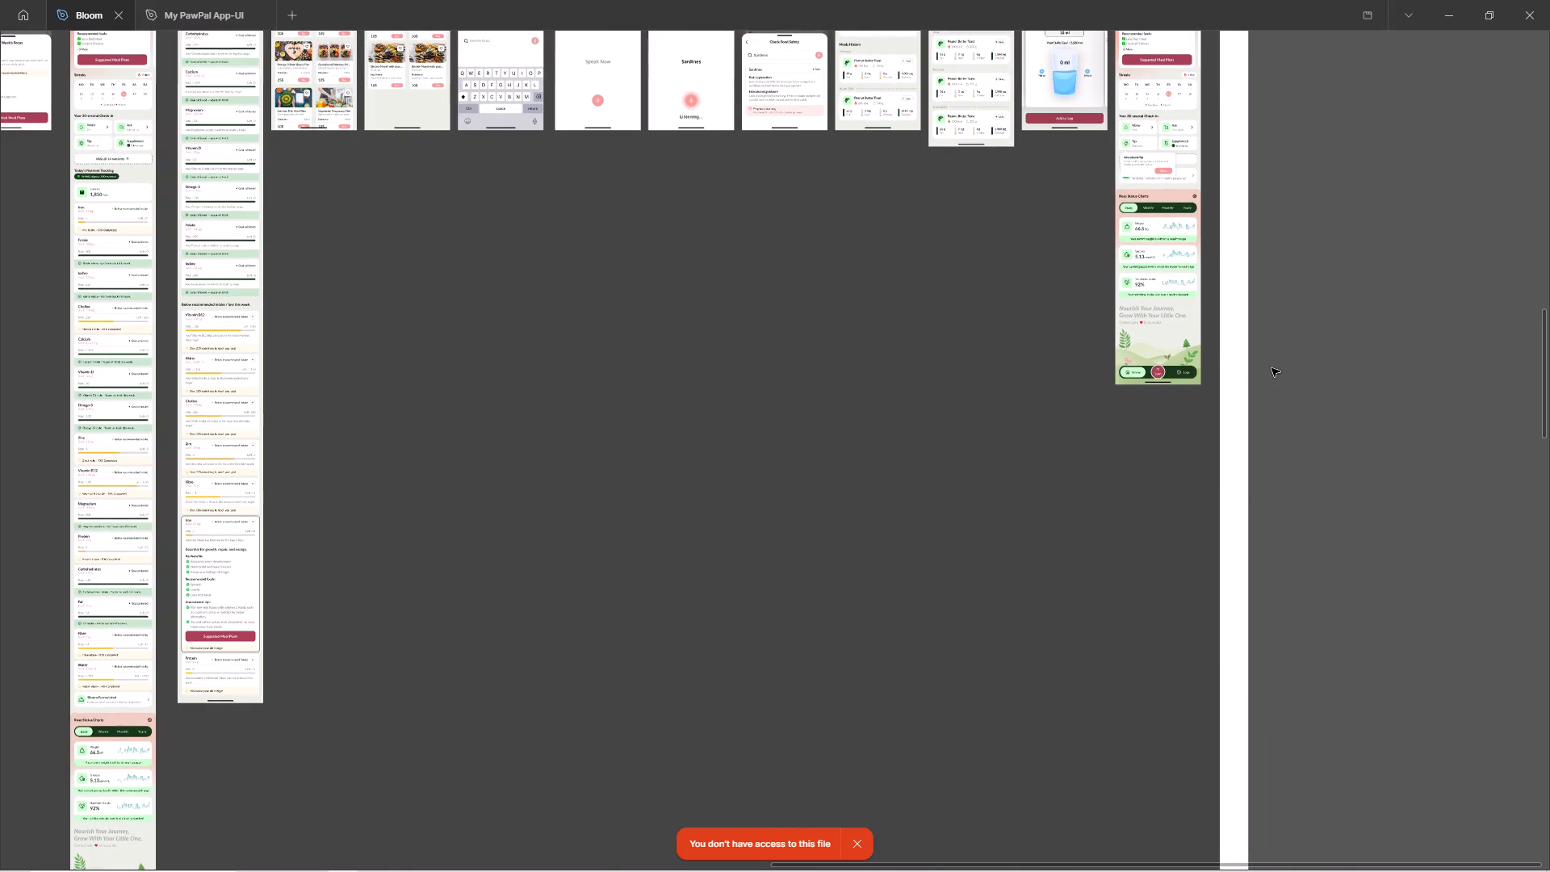
Set the Scan label in the last Dashboard screen's navigation bar to Bold weight.
key(space)
drag(1262, 346, 1276, 365)
ctrl+scroll(1213, 434, up, 9)
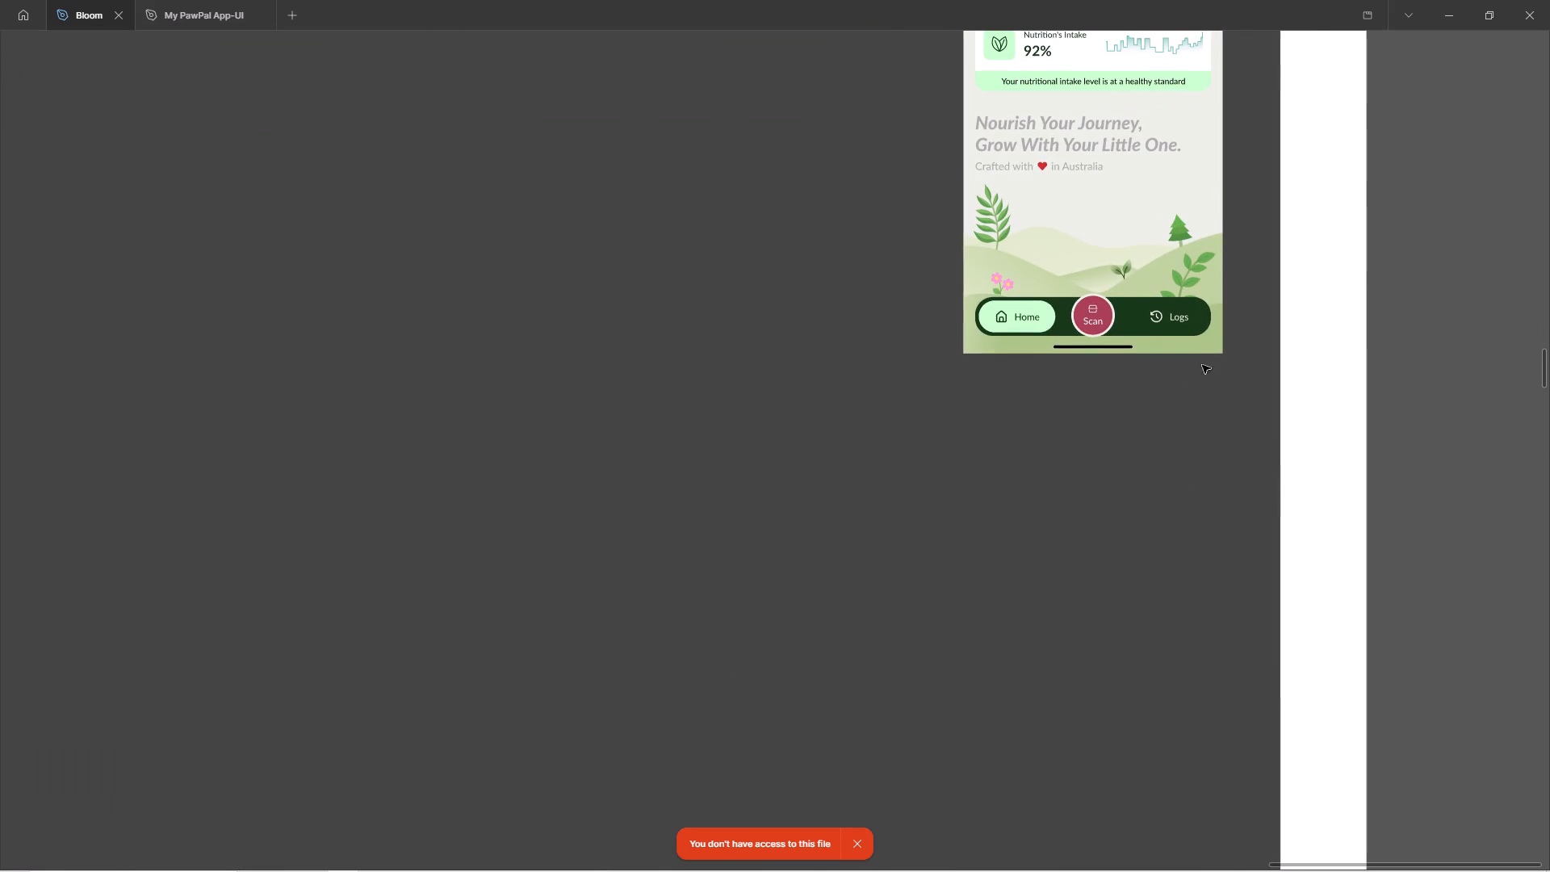
ctrl+scroll(1118, 333, up, 5)
ctrl+click(1083, 314)
key(ctrl+backslash)
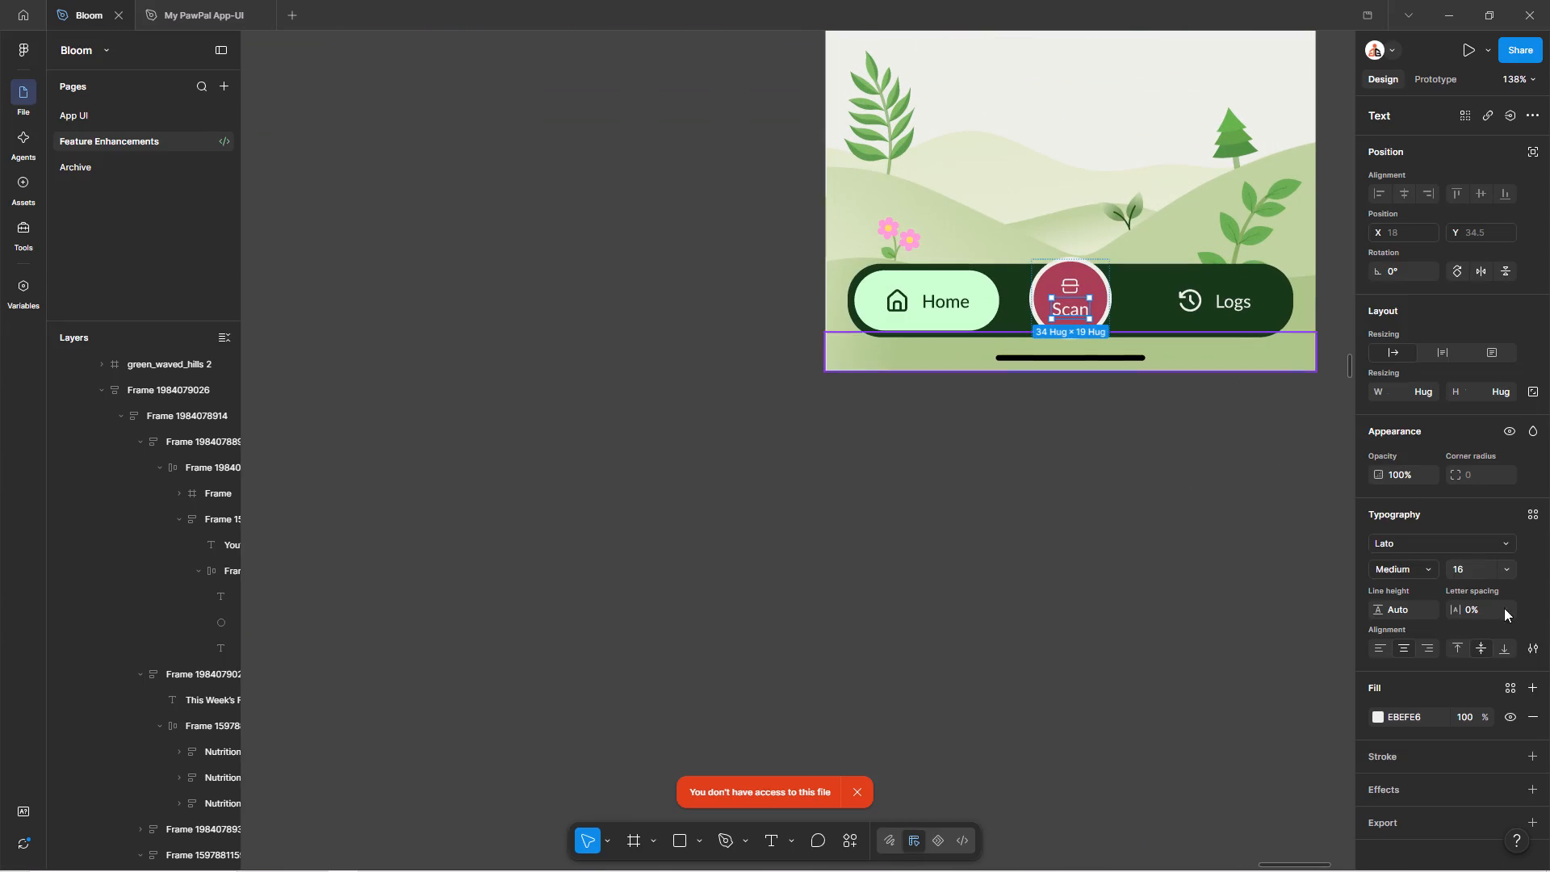
click(1425, 568)
click(1410, 607)
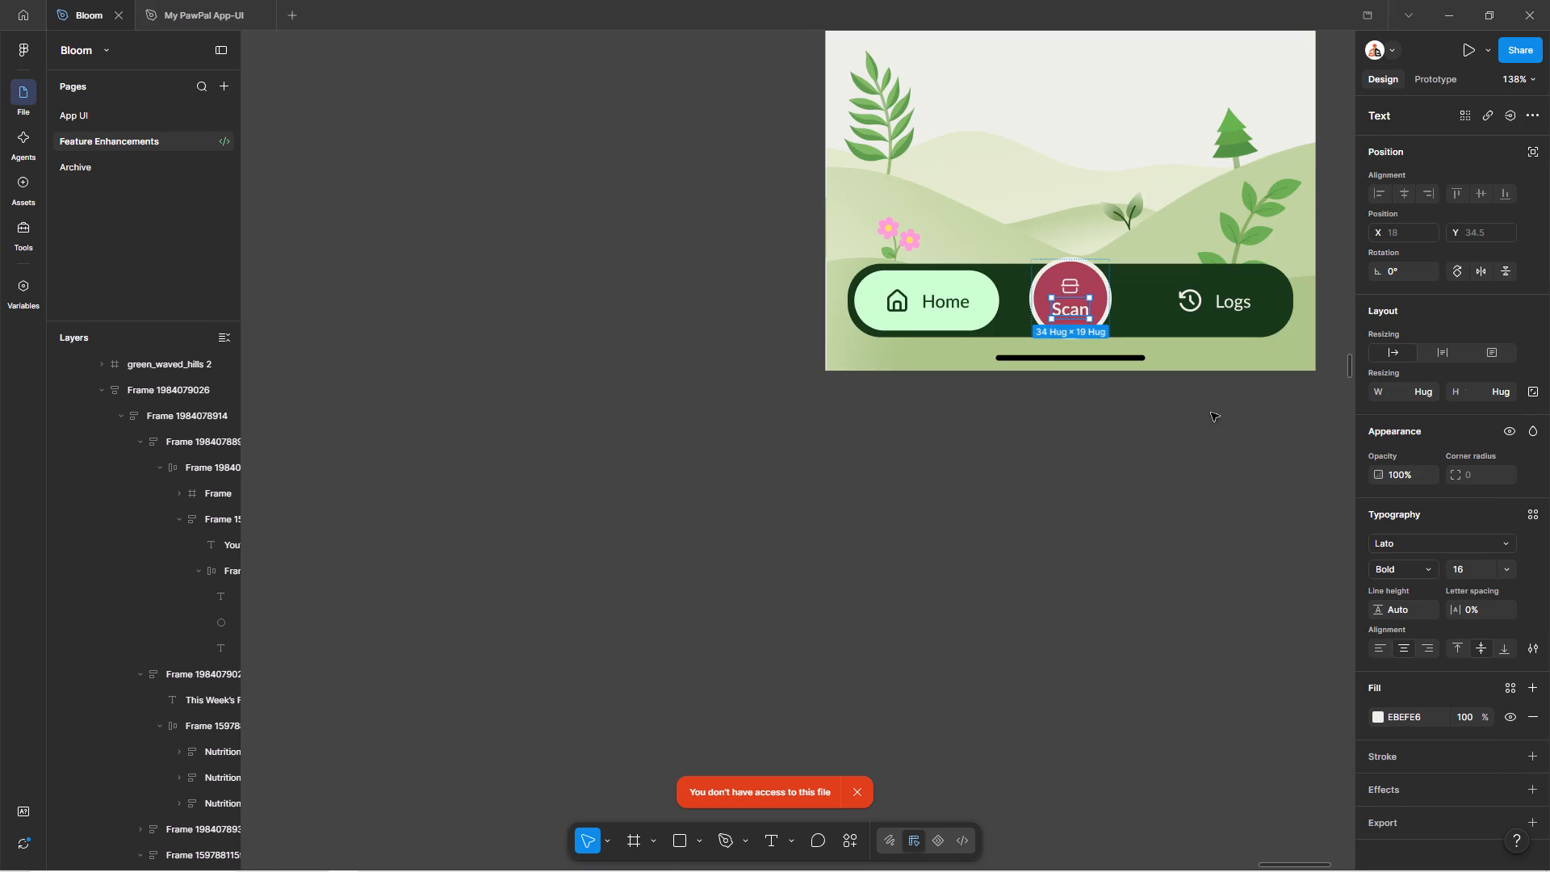
Make the Scan labels bold on the Home / Empty State screen, its adjacent Dashboard and the long expanded Dashboard together.
ctrl+scroll(1214, 403, down, 7)
ctrl+scroll(1214, 403, up, 1)
ctrl+scroll(1214, 403, down, 20)
ctrl+scroll(1214, 403, down, 10)
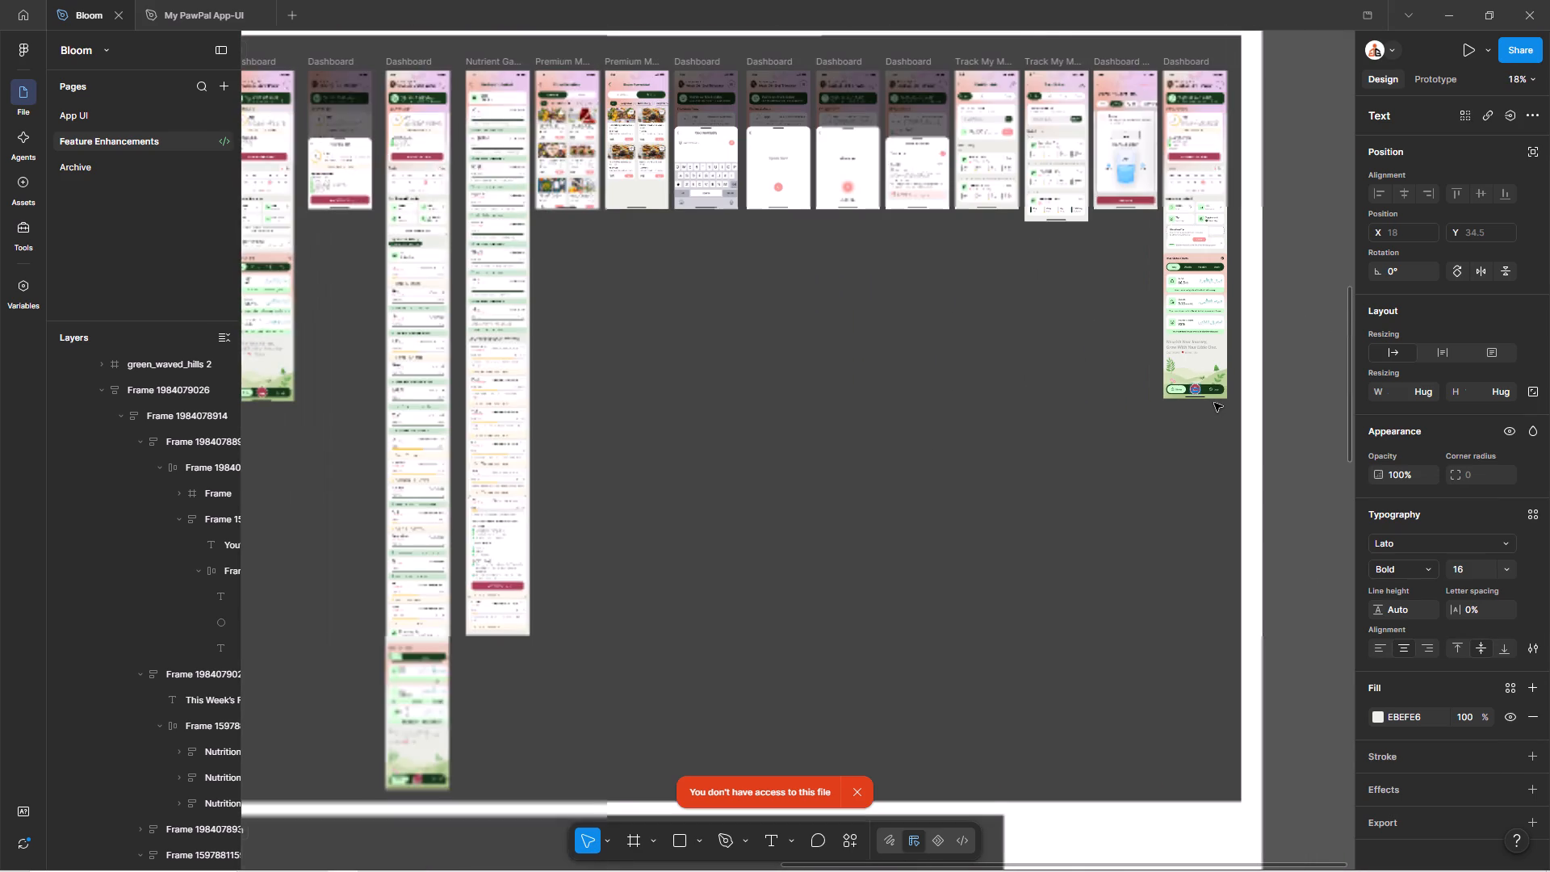
ctrl+click(418, 781)
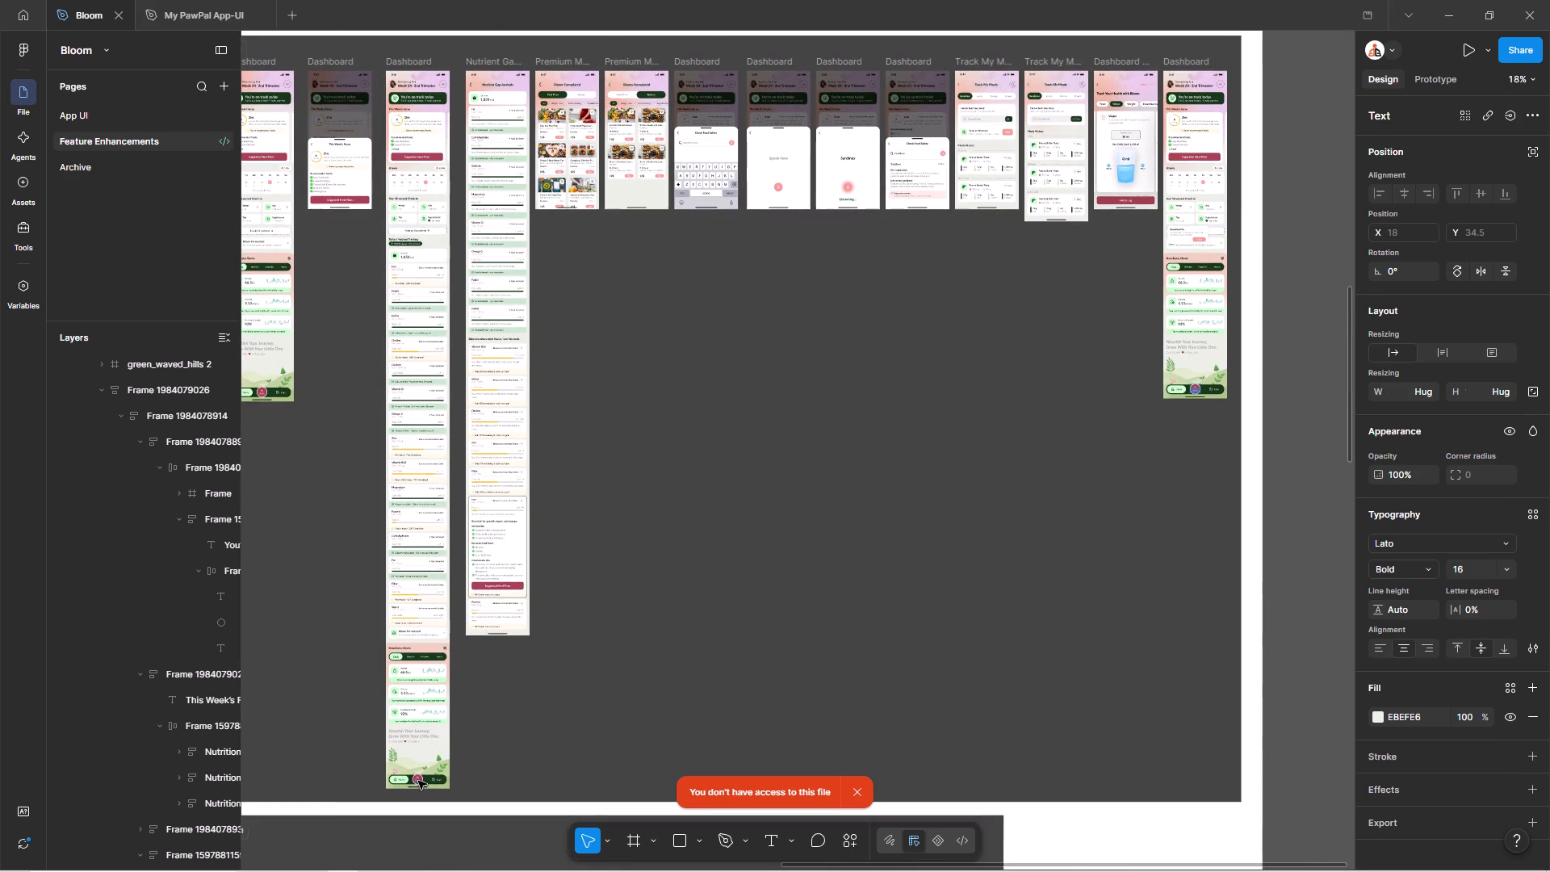
ctrl+scroll(417, 784, up, 20)
ctrl+scroll(417, 784, up, 1)
ctrl+scroll(970, 645, down, 18)
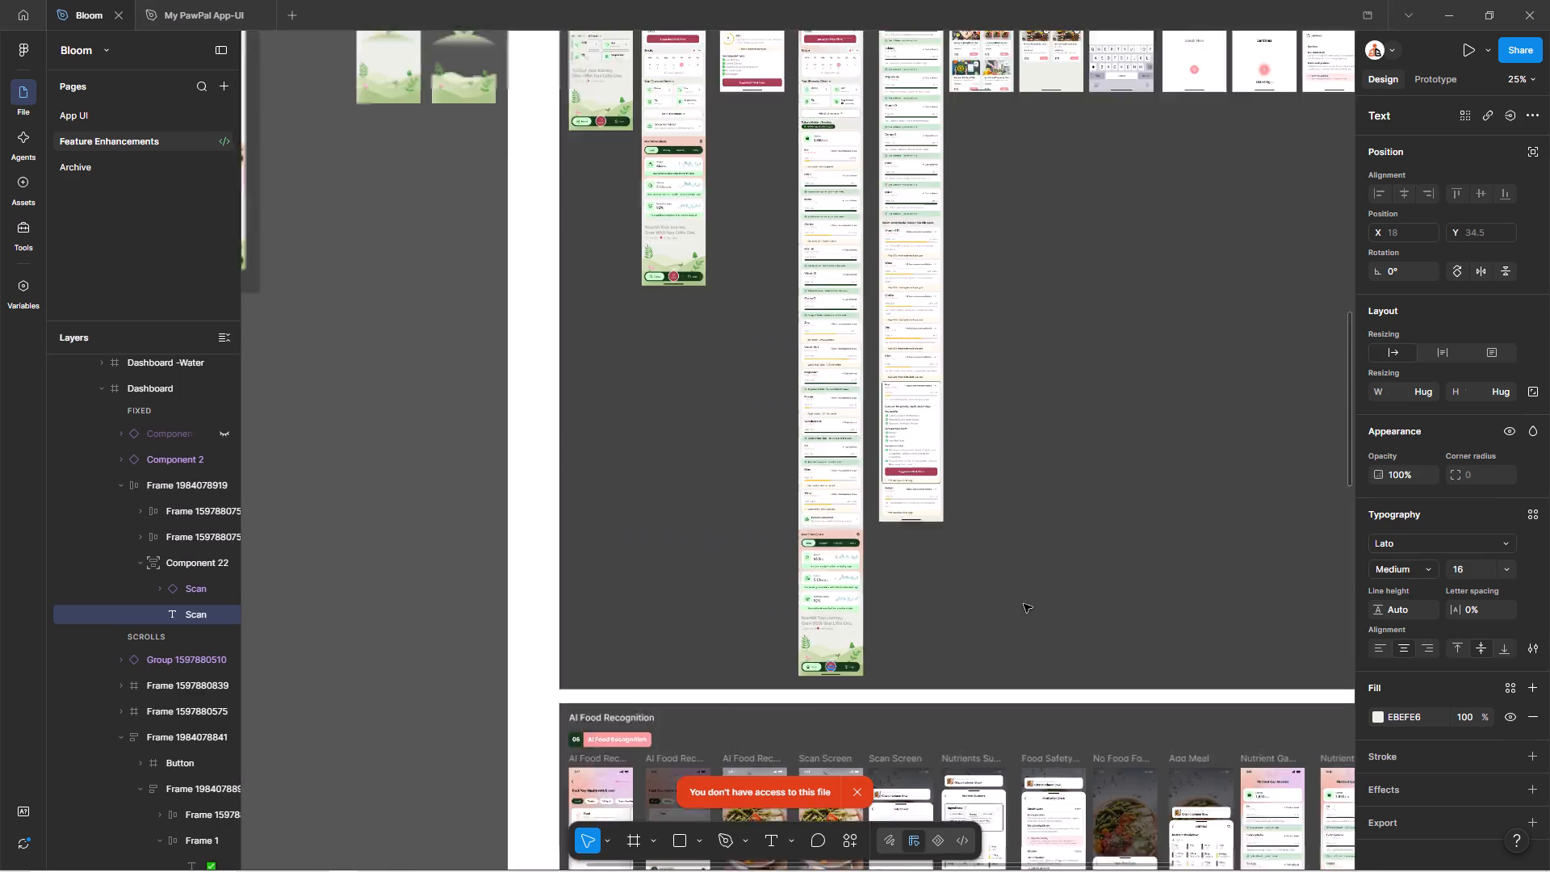
ctrl+shift+scroll(702, 170, up, 8)
ctrl+shift+scroll(698, 345, up, 20)
ctrl+shift+scroll(698, 345, up, 5)
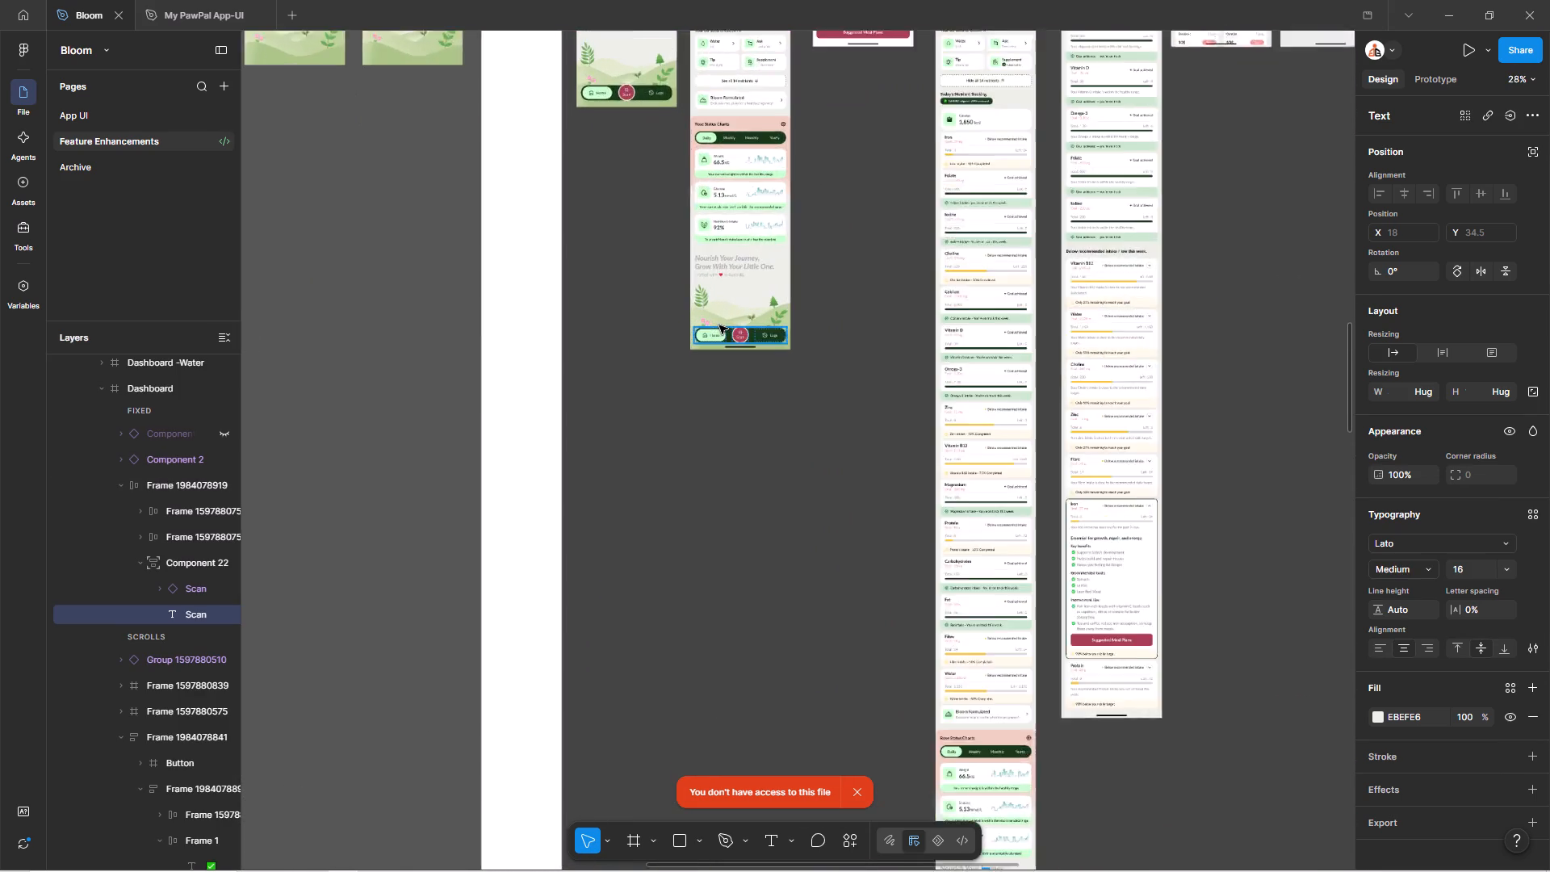
ctrl+shift+scroll(719, 325, up, 2)
ctrl+shift+click(750, 342)
scroll(706, 358, up, 16)
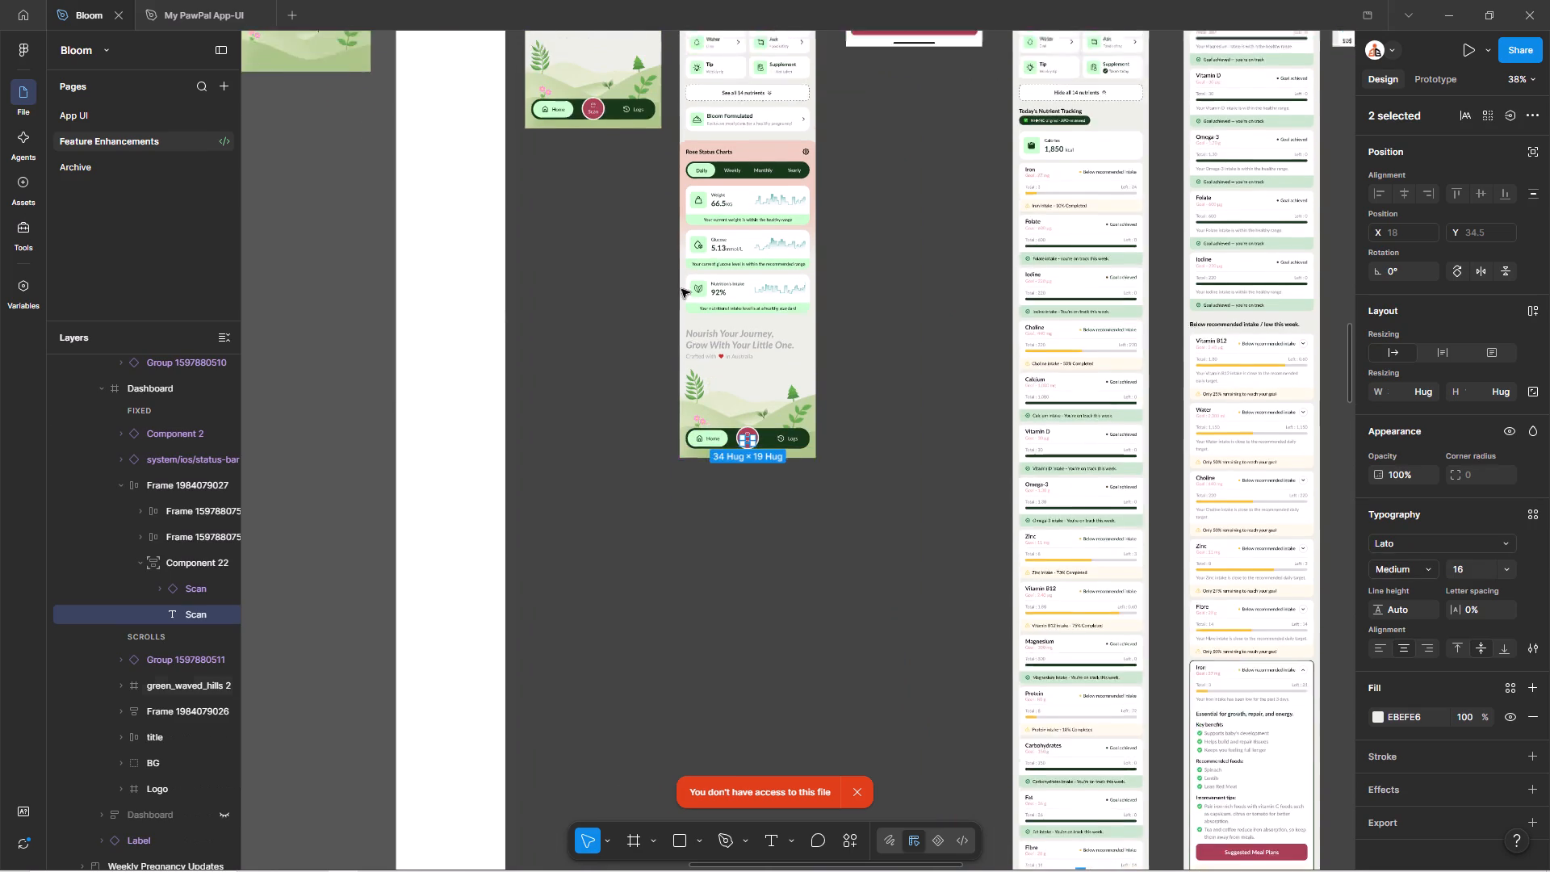
ctrl+shift+click(593, 252)
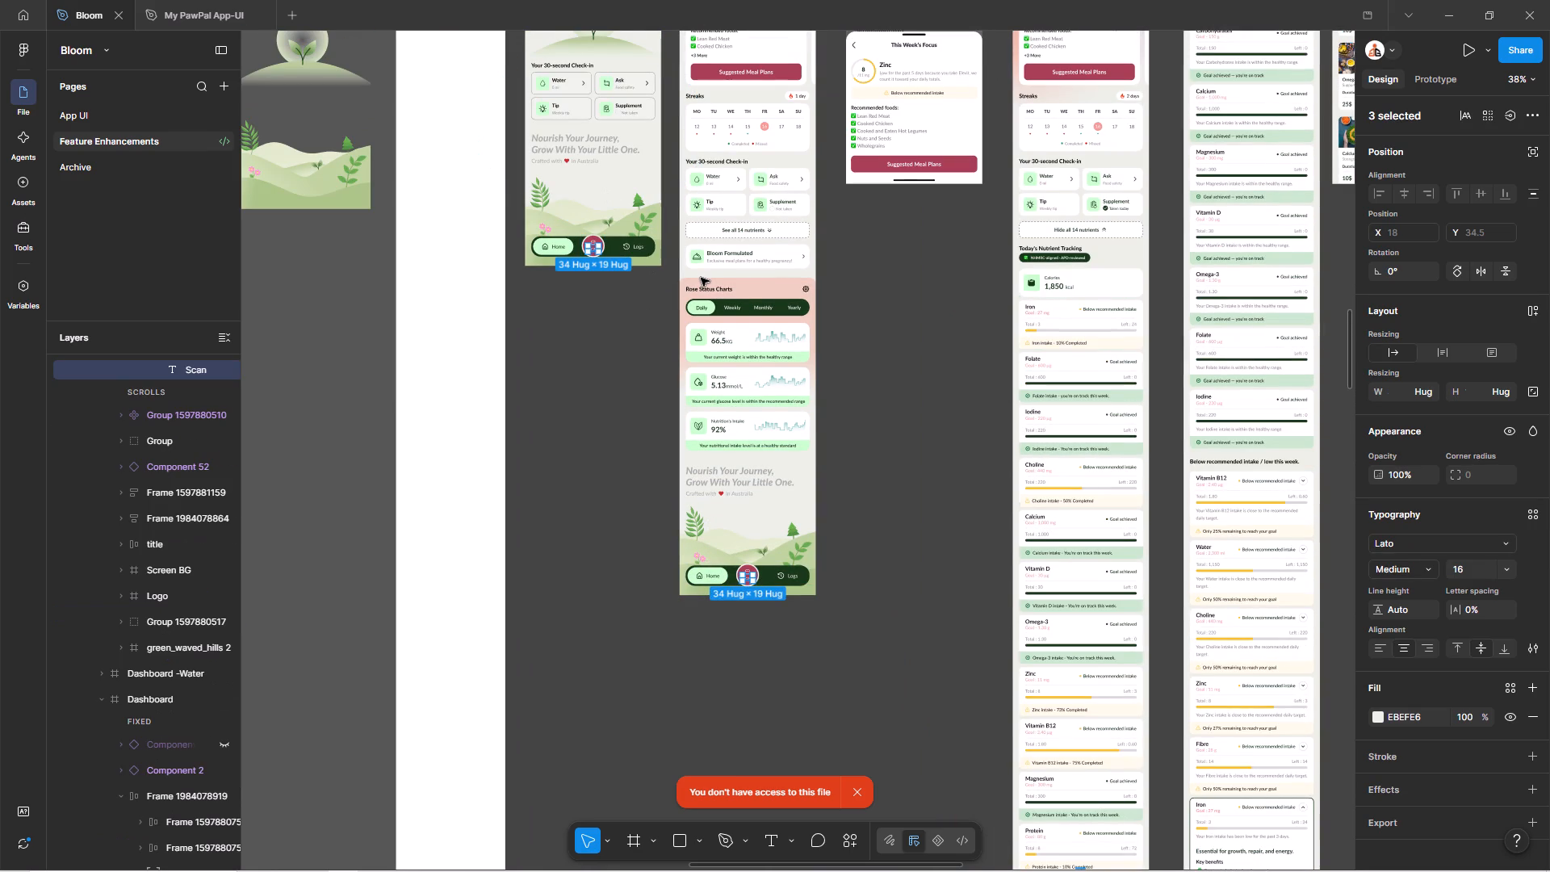
key(ctrl+b)
click(519, 433)
Recolour the Streaks calendar's day 16 circle on the expanded Dashboard with the maroon sampled from the Suggested Meal Plans button.
ctrl+scroll(518, 428, down, 3)
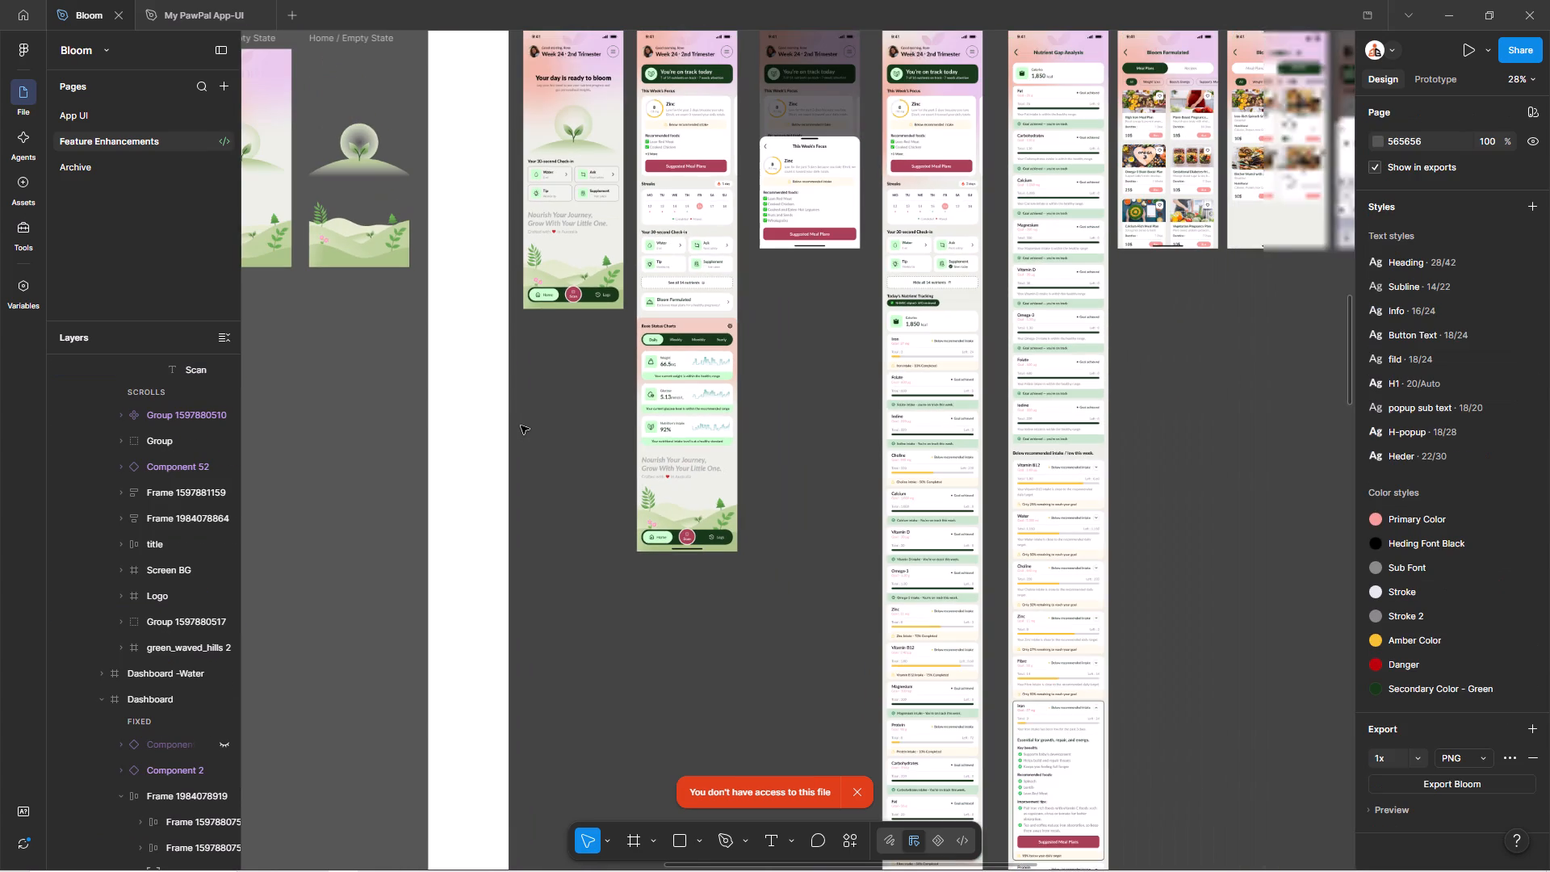
key(ctrl+backslash)
shift+scroll(593, 389, down, 11)
scroll(621, 173, up, 6)
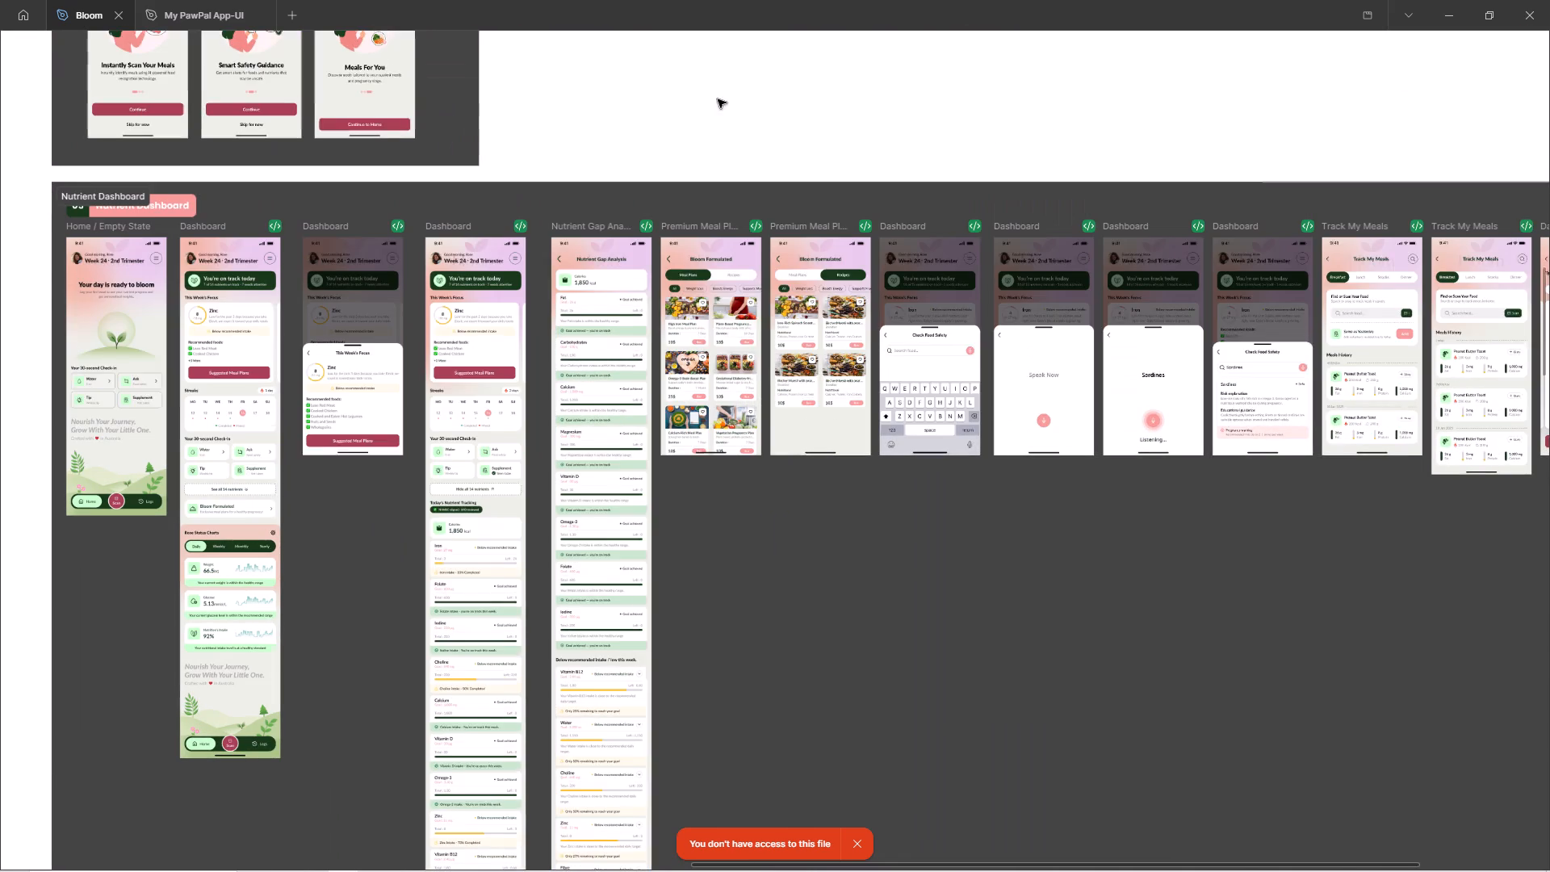
ctrl+scroll(699, 272, up, 7)
ctrl+scroll(675, 340, up, 3)
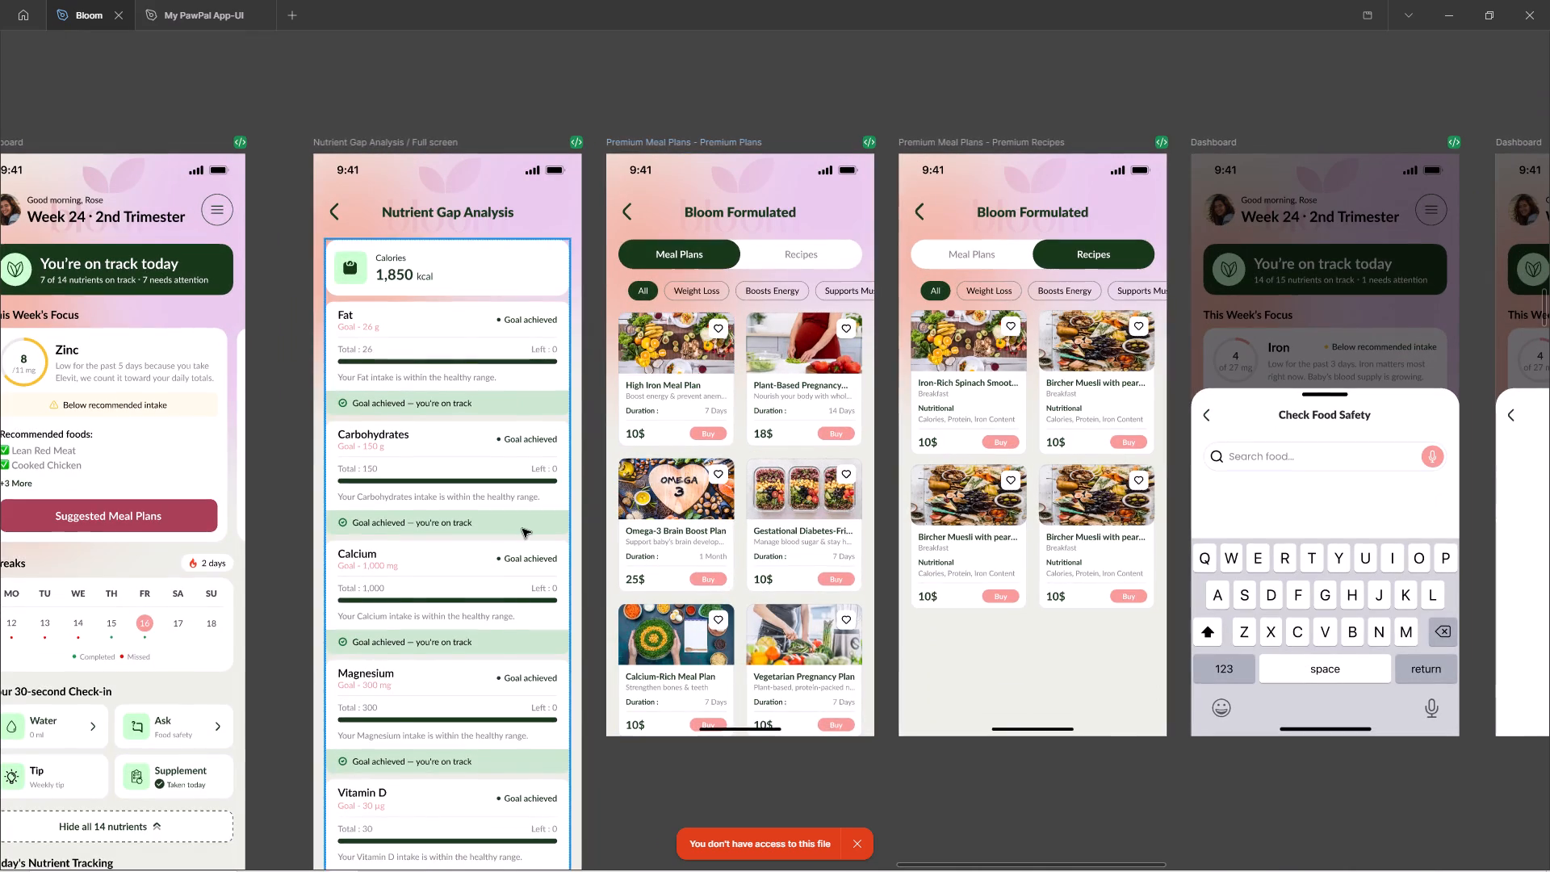
shift+scroll(522, 529, up, 4)
scroll(287, 650, up, 6)
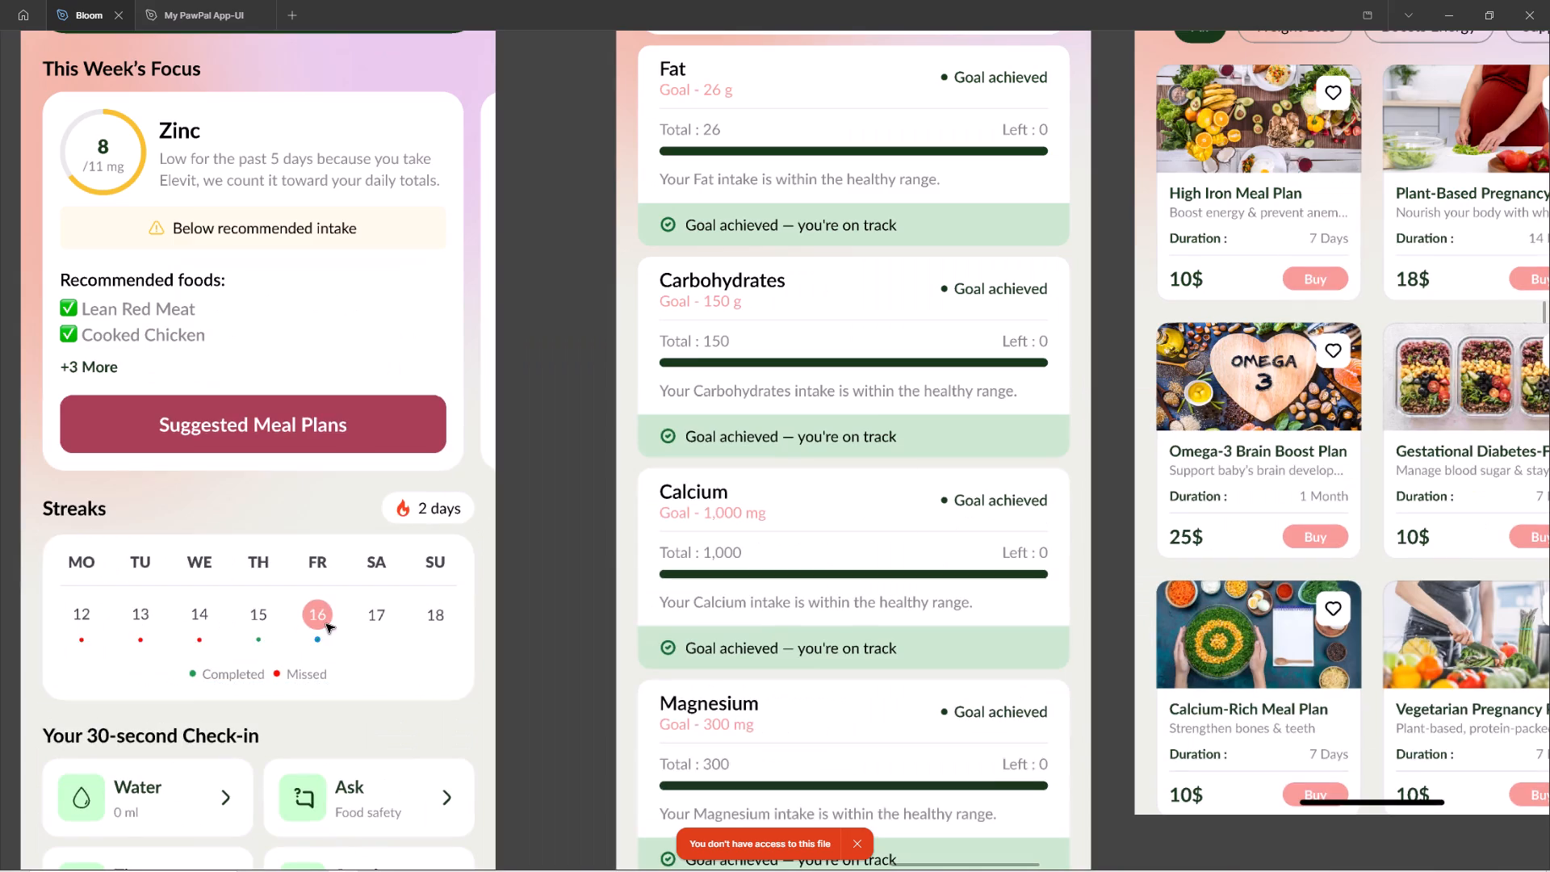
ctrl+scroll(326, 624, up, 4)
ctrl+click(333, 607)
key(i)
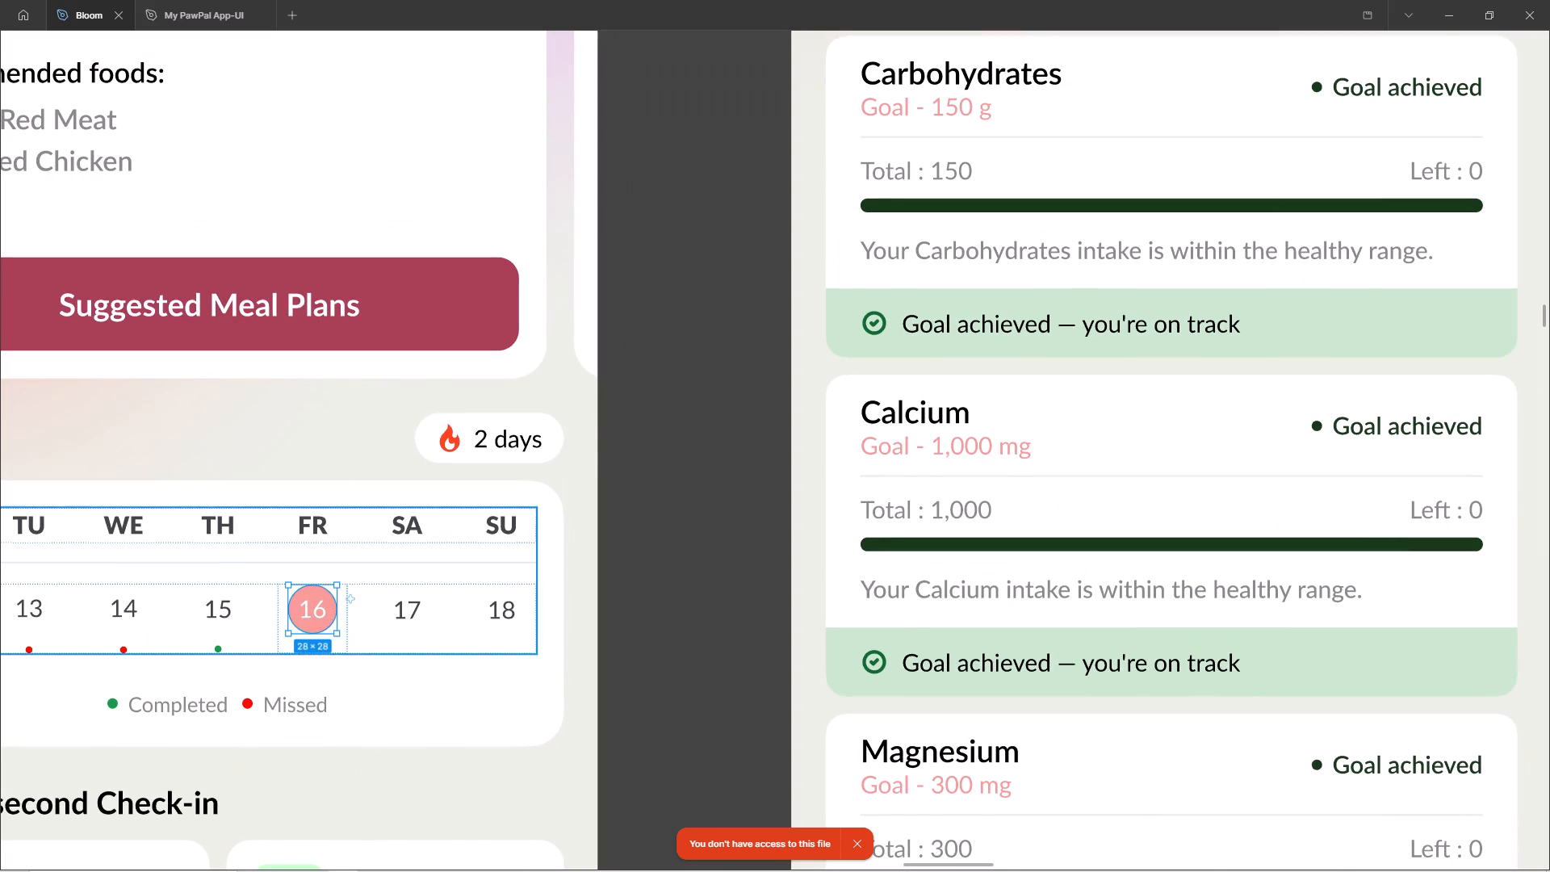
click(438, 314)
Make the number 16 in the expanded Dashboard's Streaks calendar bold.
ctrl+scroll(350, 503, down, 6)
ctrl+click(320, 569)
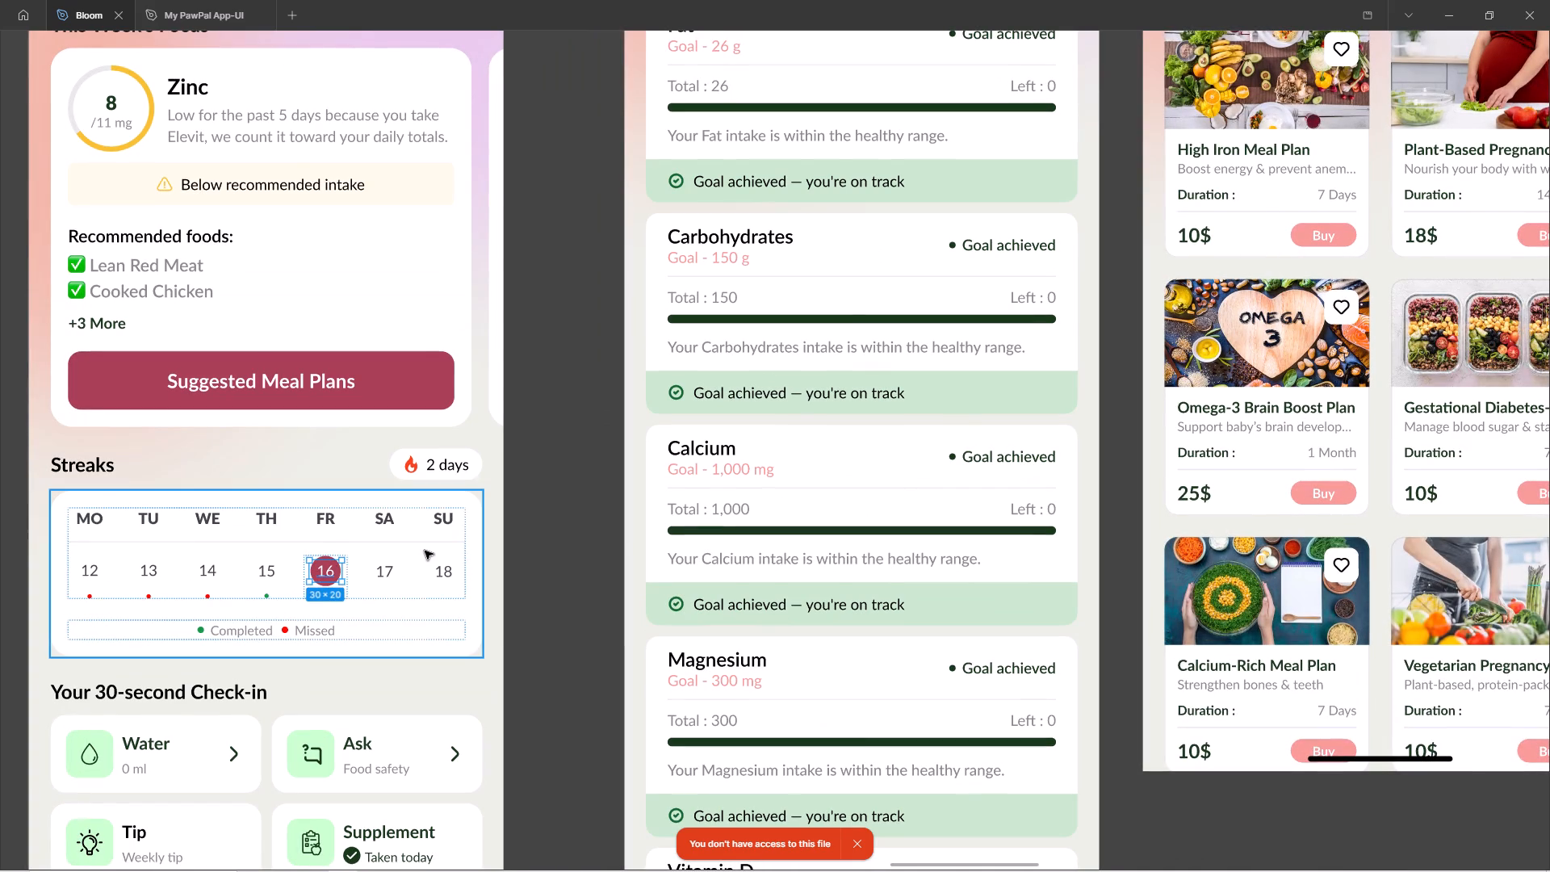
key(ctrl+b)
ctrl+click(538, 560)
Recolour the High Iron Meal Plan card's Buy button with the maroon sampled from the Dashboard's Suggested Meal Plans button.
ctrl+scroll(538, 559, down, 4)
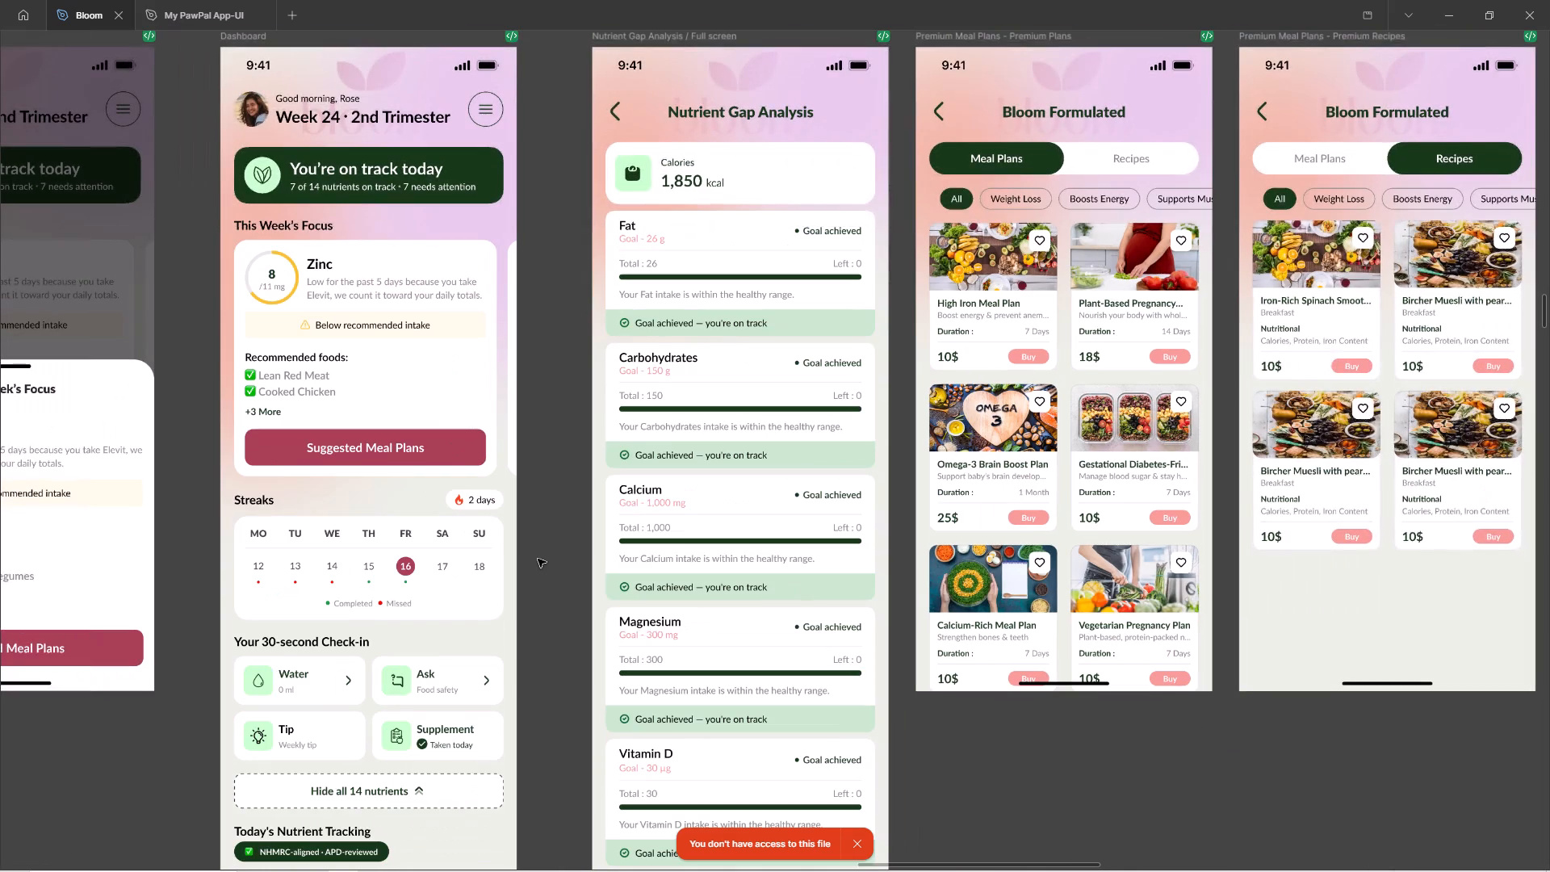
ctrl+scroll(542, 546, down, 4)
key(space)
key(space)
key(space)
key(space)
key(space)
key(space)
key(space)
key(space)
key(space)
key(space)
key(space)
key(space)
key(space)
key(space)
key(space)
key(space)
drag(547, 619, 364, 507)
ctrl+scroll(697, 248, up, 6)
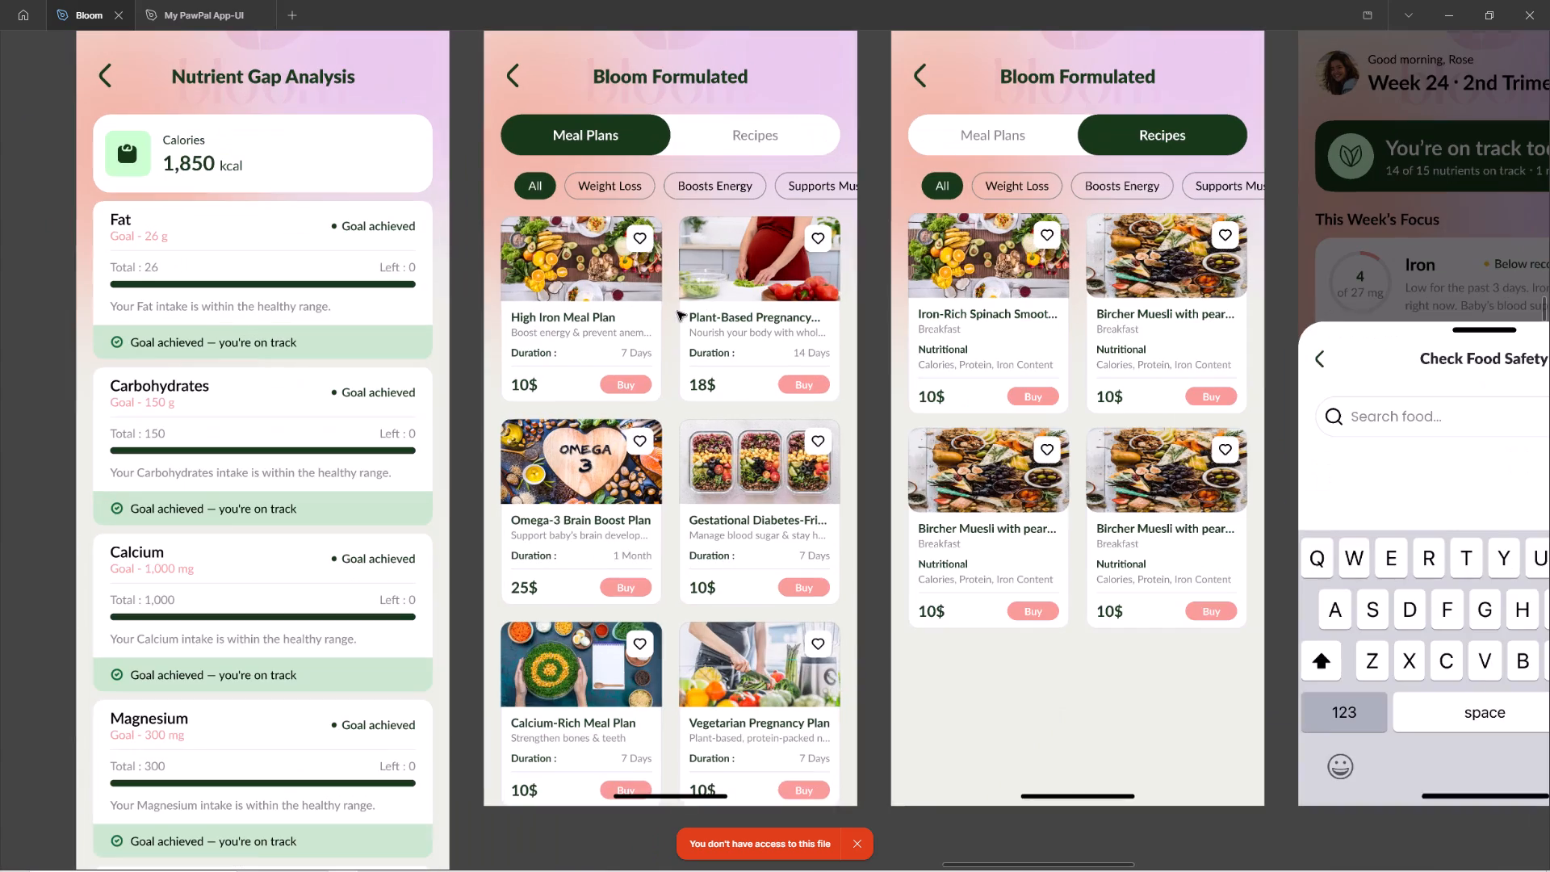
ctrl+click(647, 374)
ctrl+scroll(762, 380, down, 4)
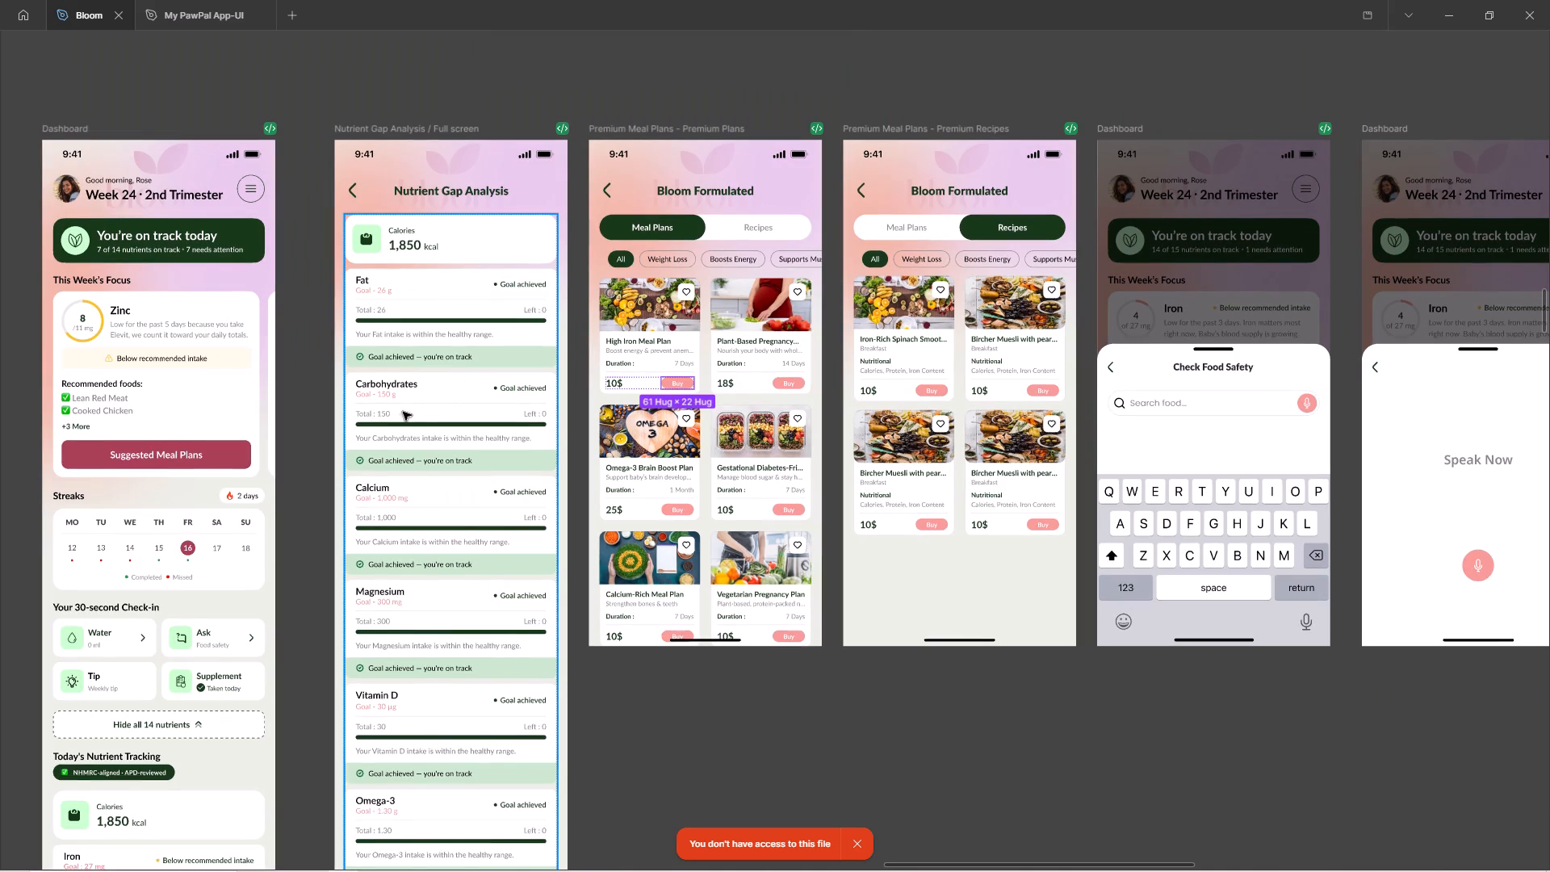
key(i)
click(224, 459)
ctrl+scroll(798, 384, up, 4)
Recolour the Plant-Based Pregnancy and Gestational Diabetes cards' Buy buttons with the maroon sampled from the High Iron Meal Plan's Buy button.
key(ctrl+alt+c)
ctrl+click(806, 383)
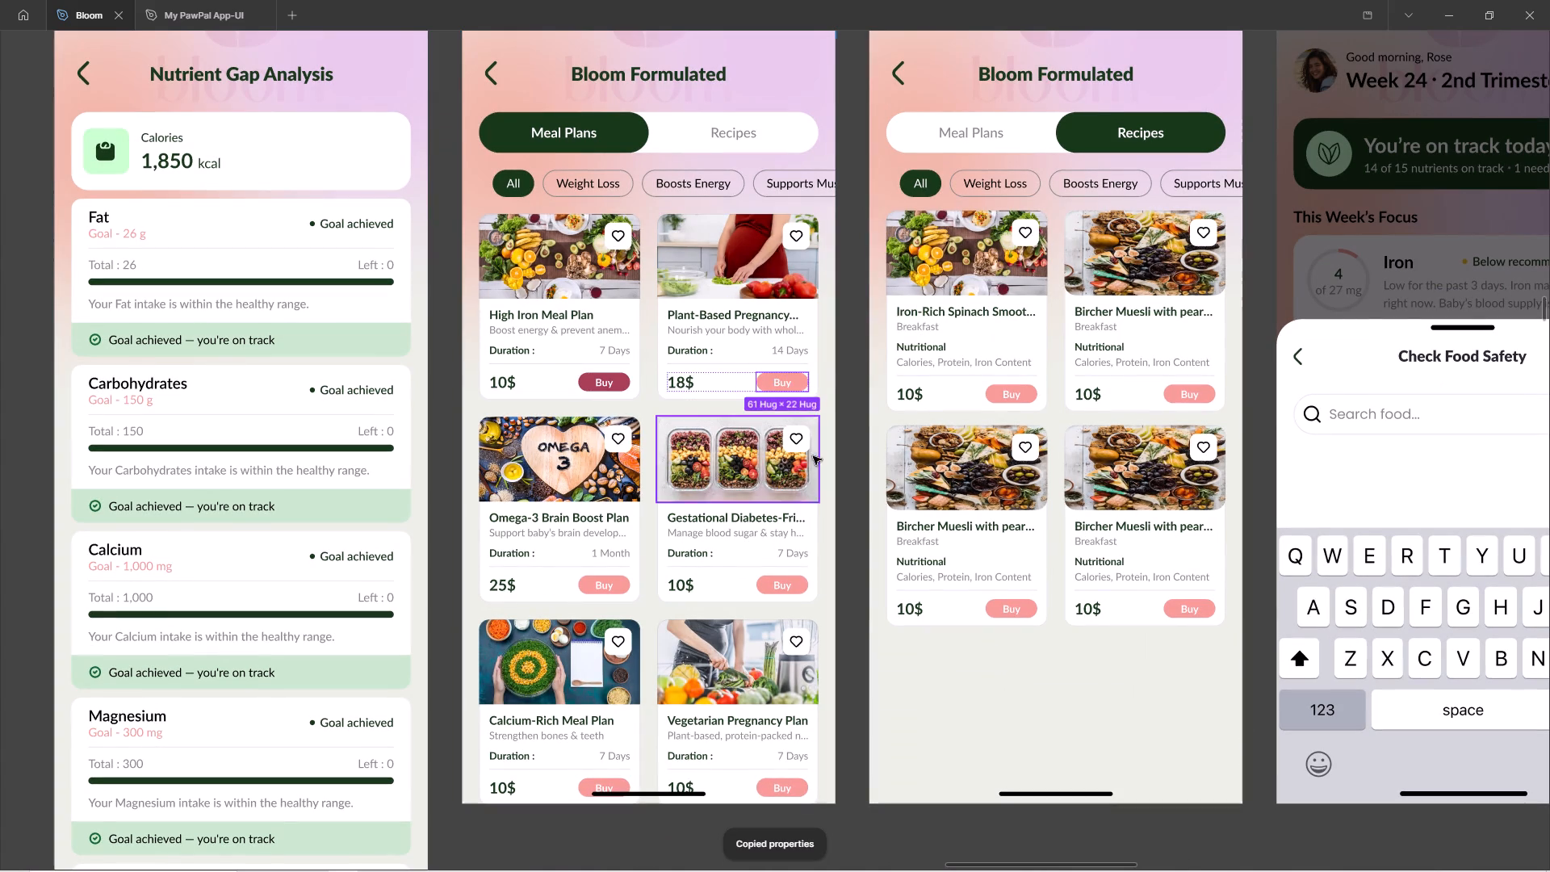
ctrl+shift+click(801, 580)
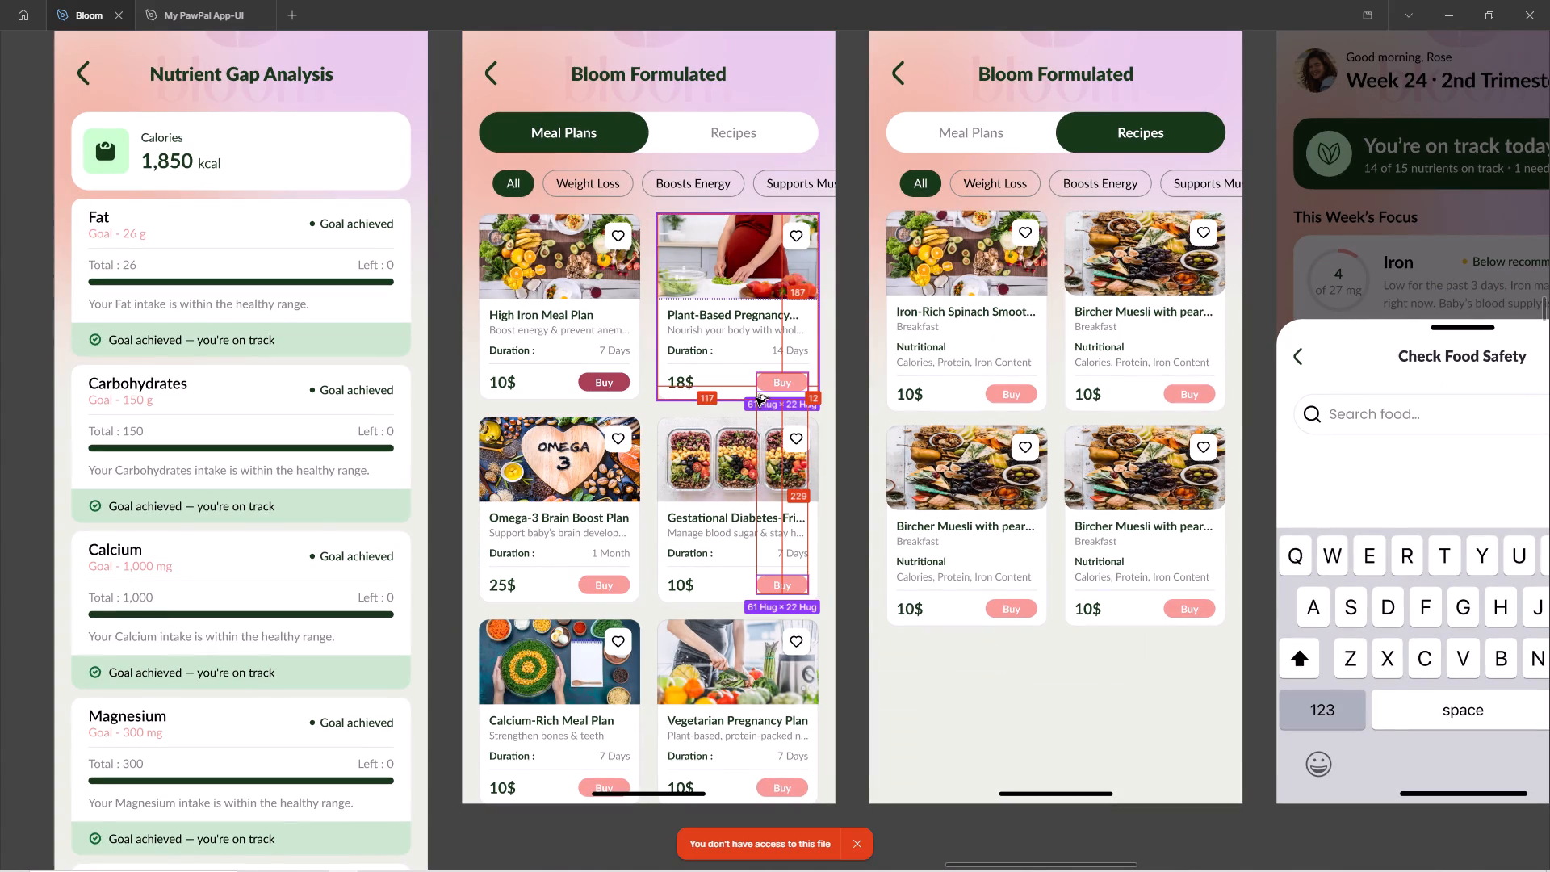
key(ctrl+alt+shift+k)
ctrl+click(836, 520)
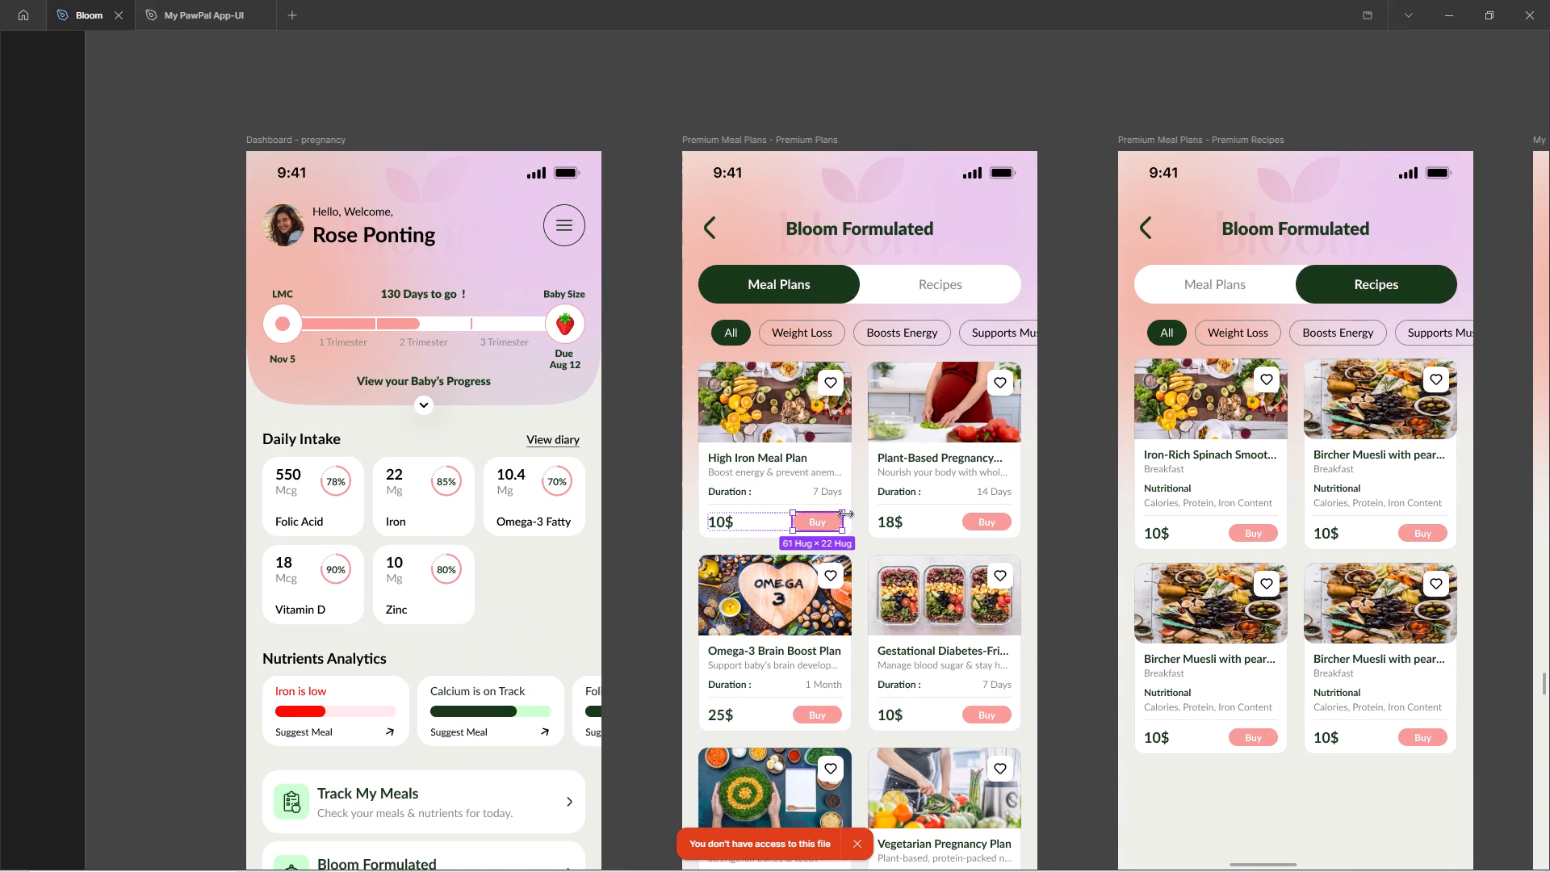
key(ctrl+alt+shift+k)
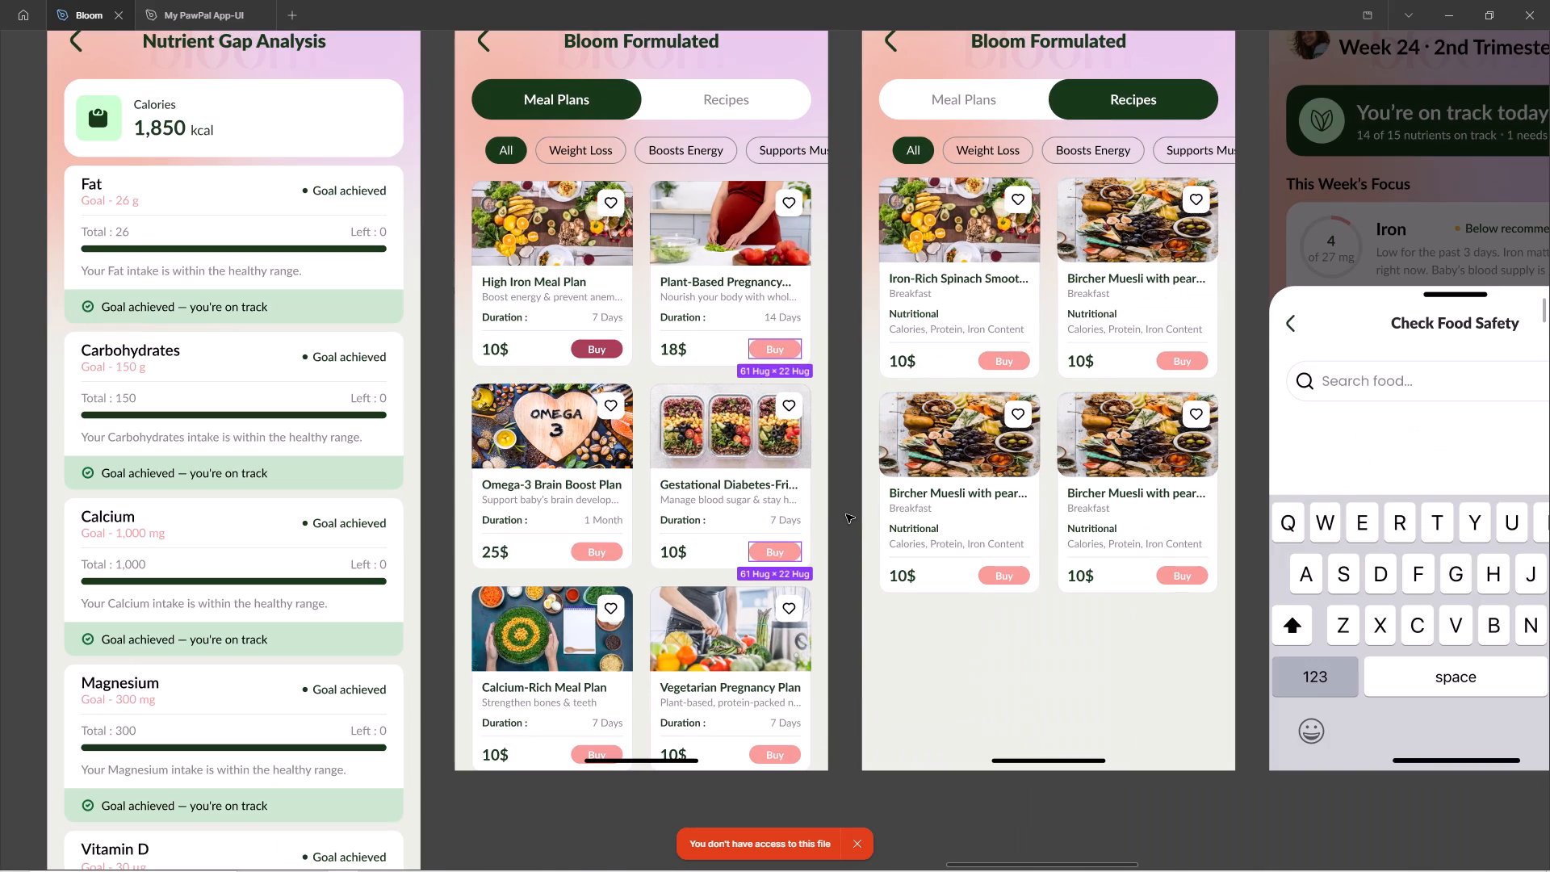
key(ctrl+alt+shift+k)
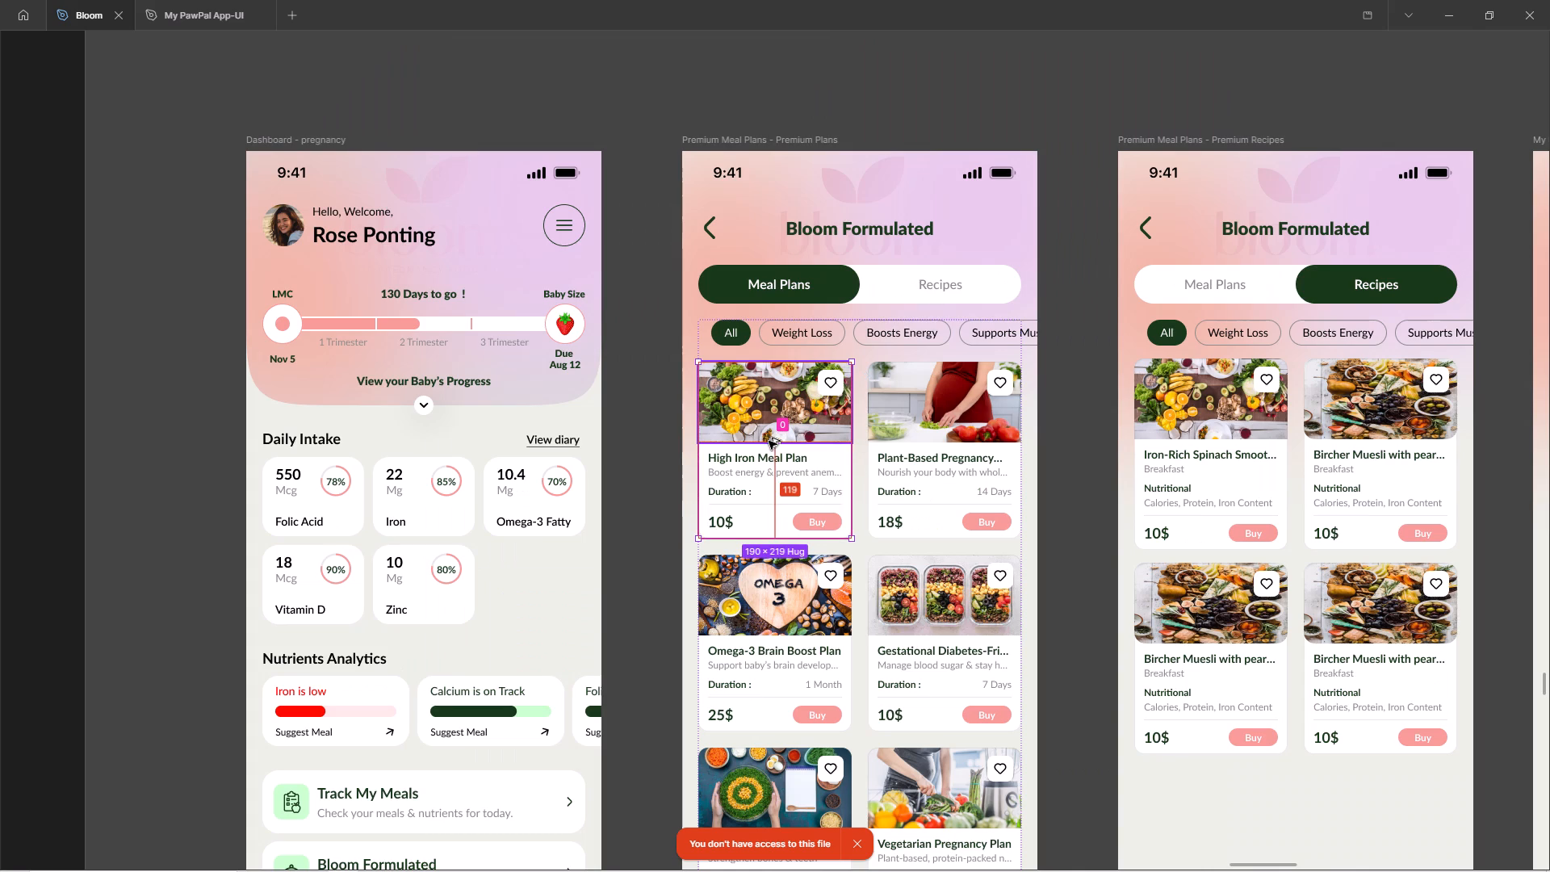
key(ctrl+alt+shift+k)
ctrl+scroll(585, 262, up, 2)
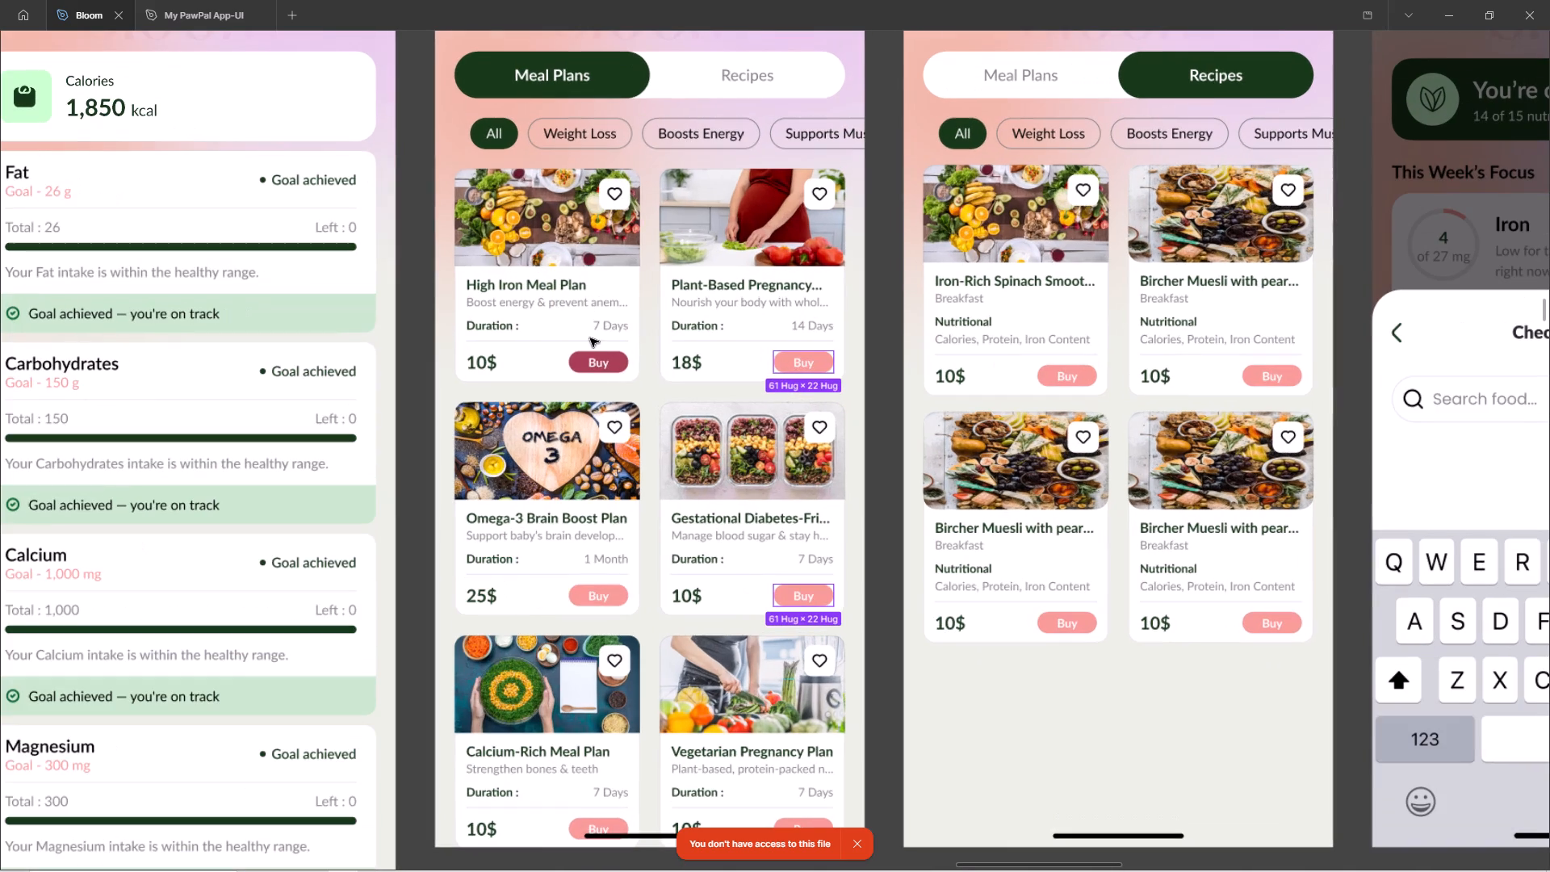
key(i)
click(618, 360)
Recolour the remaining Omega-3, Calcium-Rich and Vegetarian Buy buttons and all four Premium Recipes Buy buttons together with the High Iron button's maroon.
scroll(676, 448, down, 4)
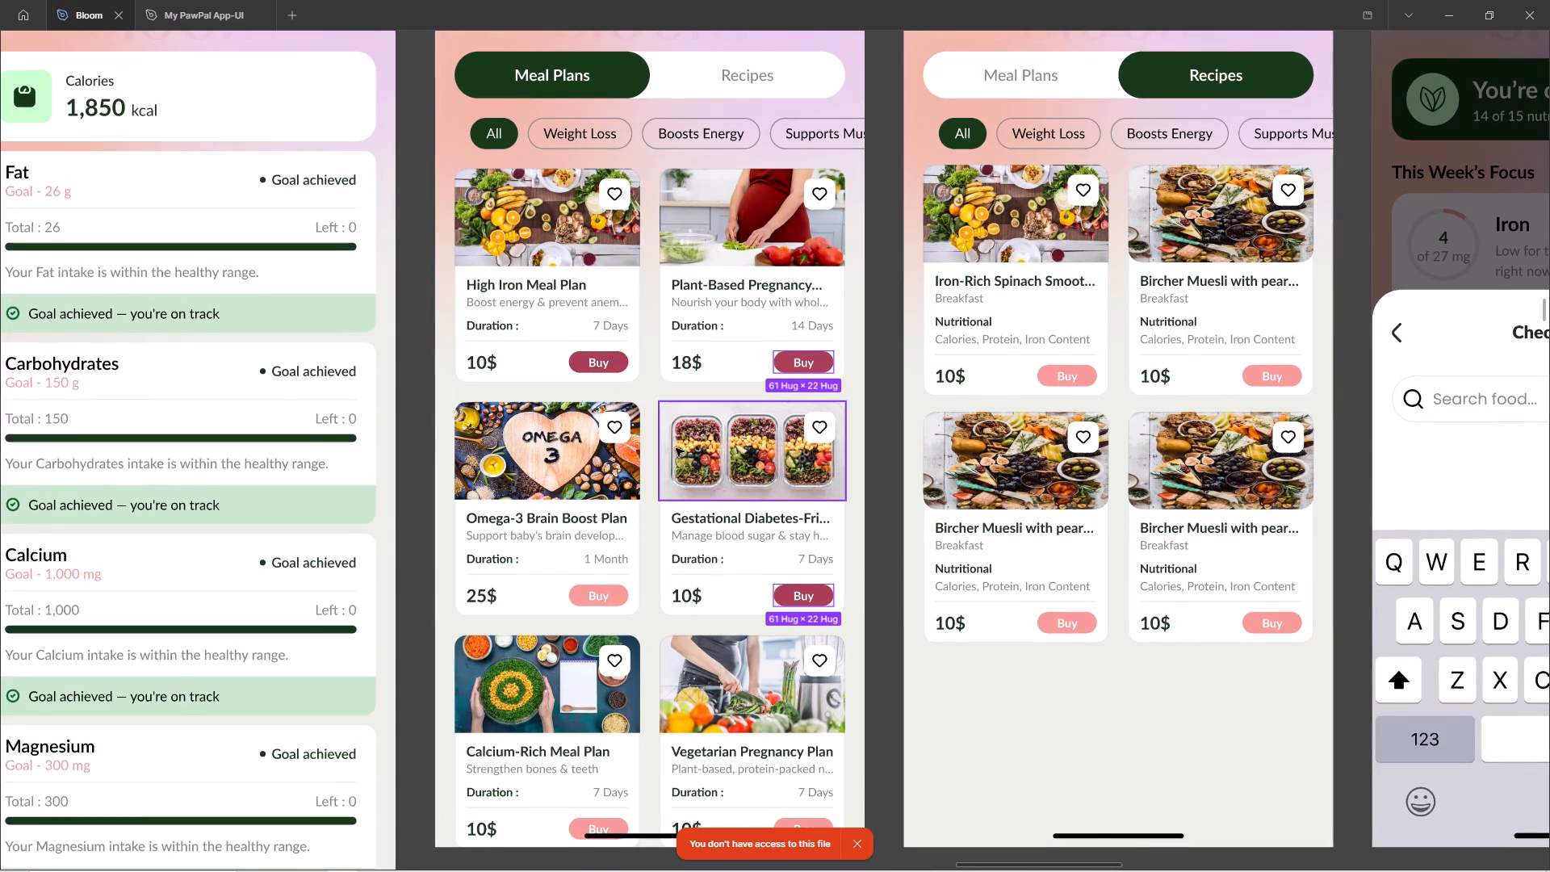
ctrl+click(626, 435)
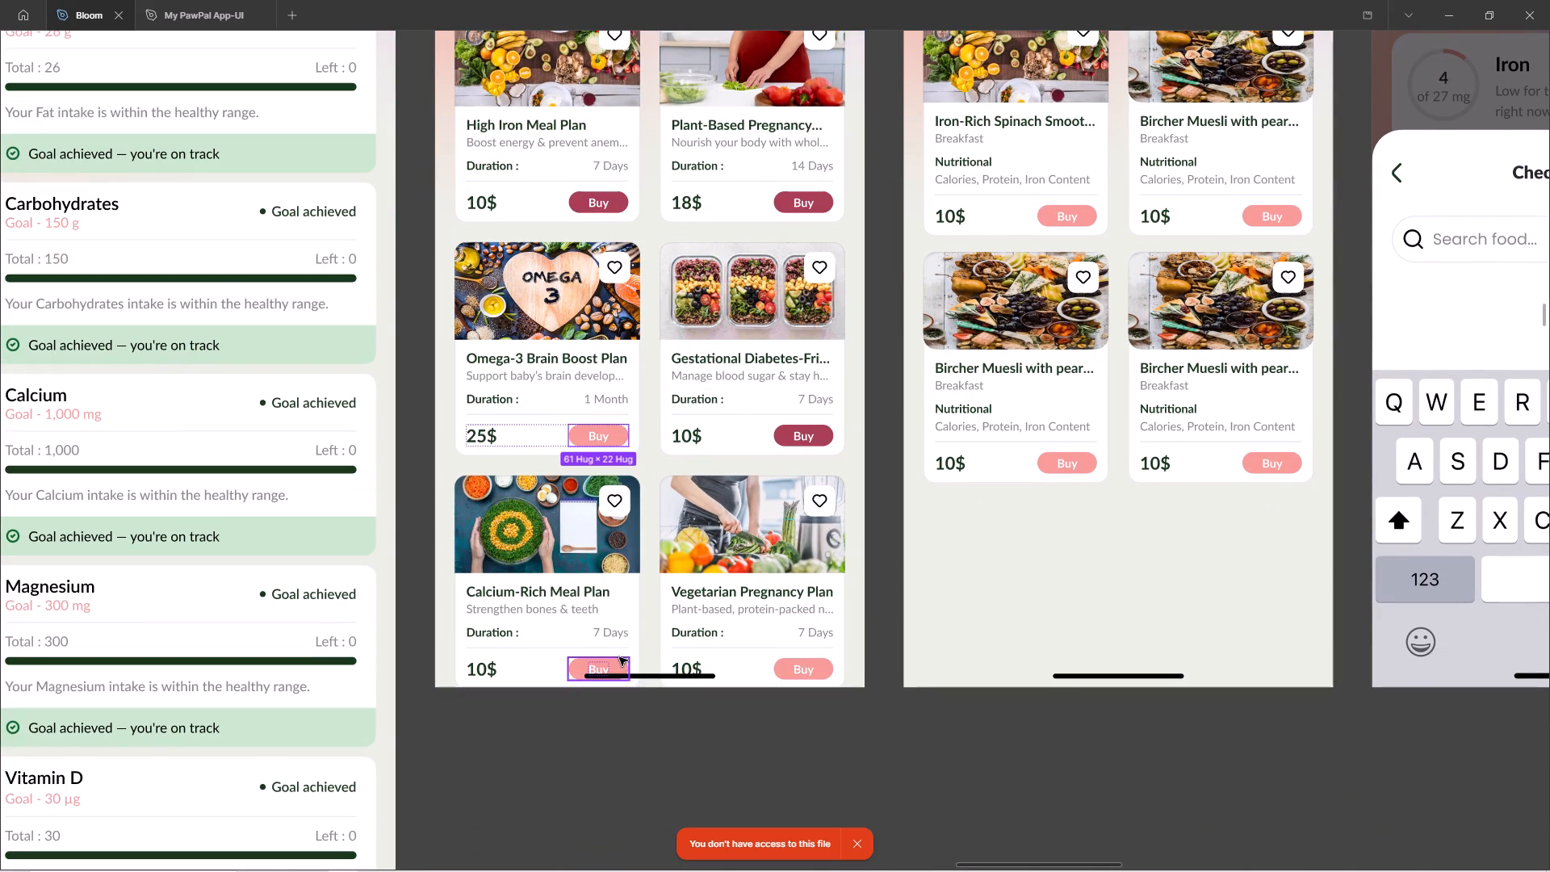
ctrl+shift+click(619, 657)
ctrl+shift+click(828, 664)
ctrl+shift+click(1095, 460)
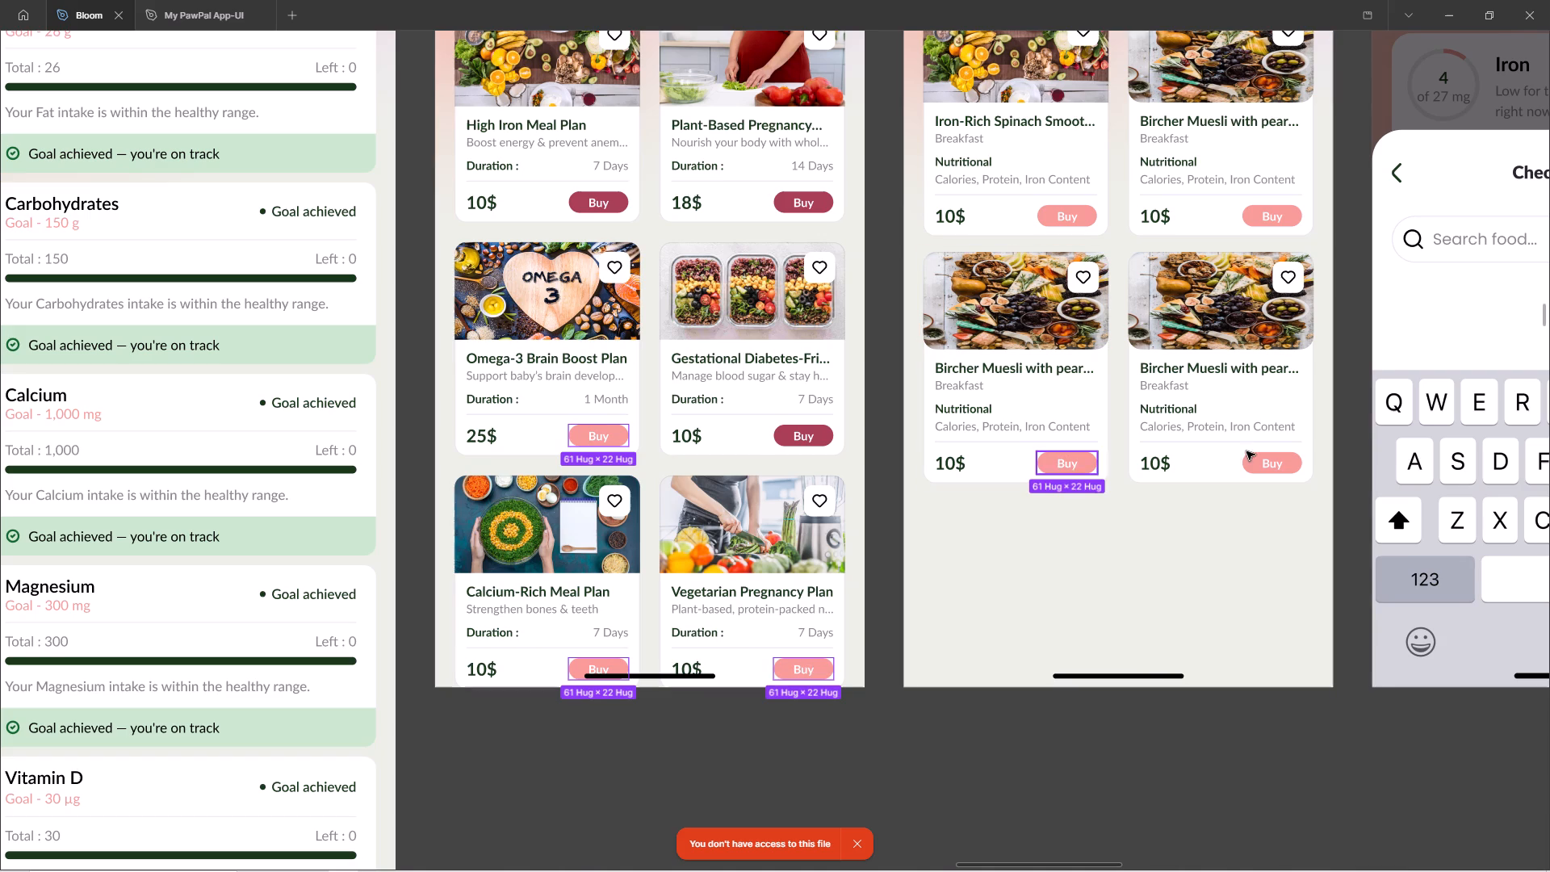
ctrl+shift+click(1297, 461)
ctrl+shift+click(1295, 208)
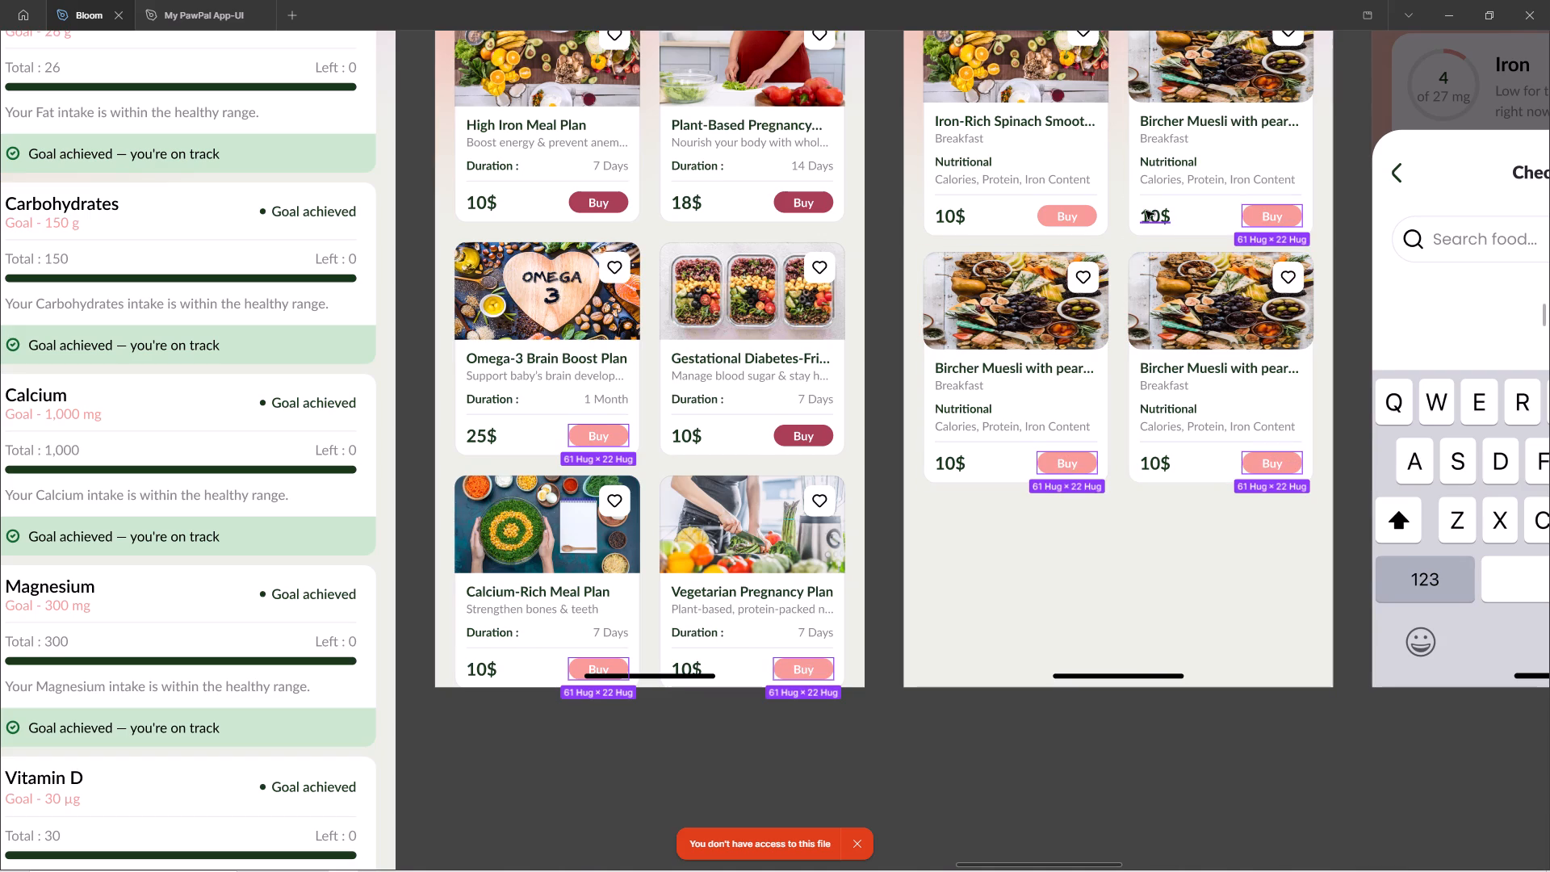
ctrl+shift+click(1091, 211)
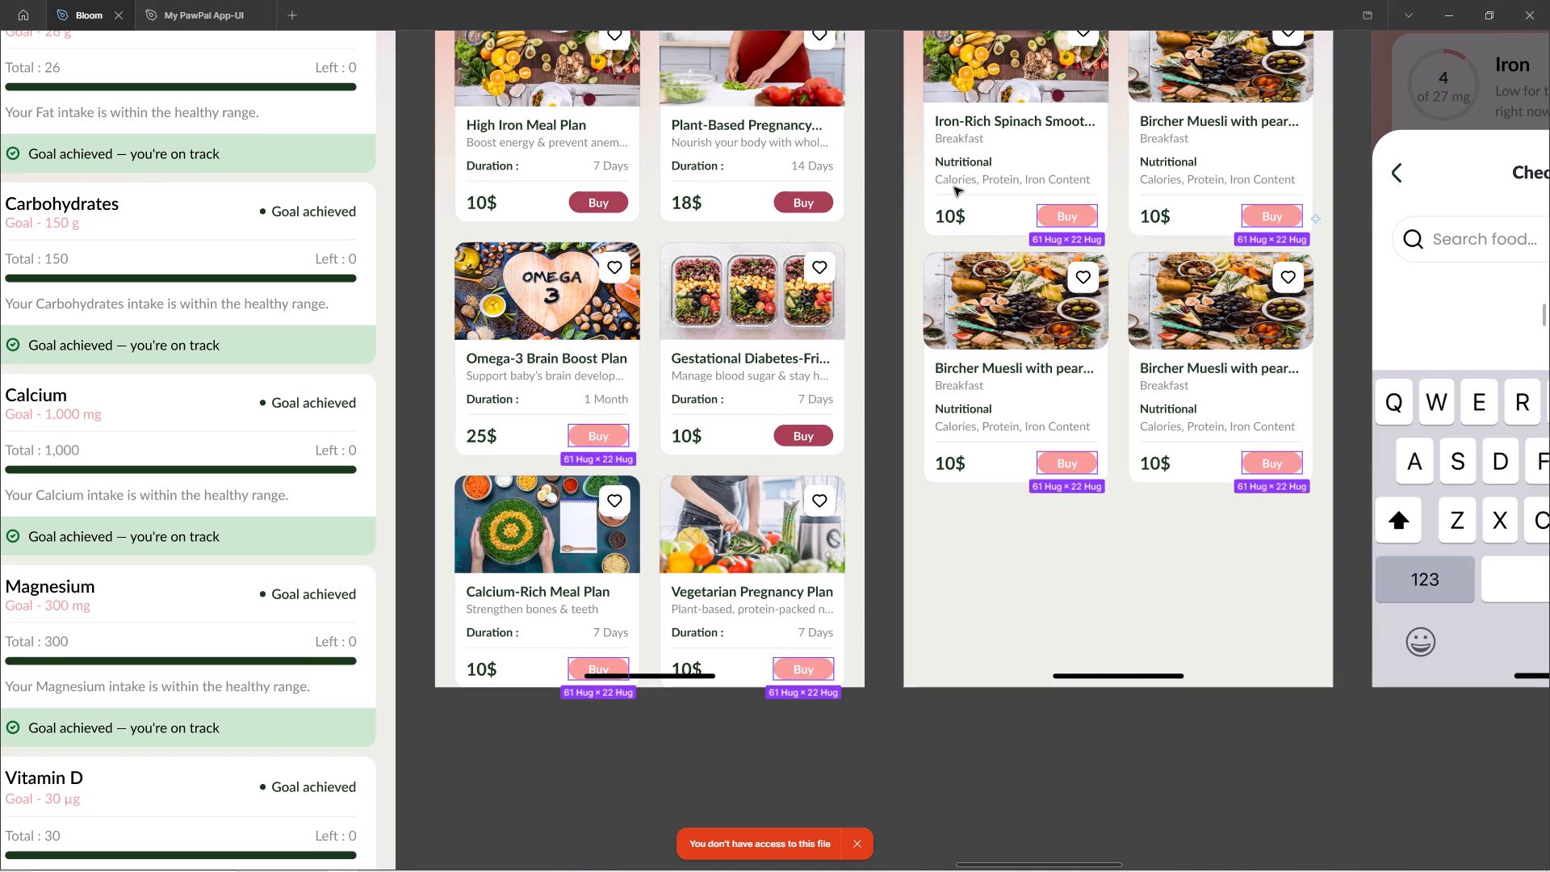
key(i)
click(625, 196)
click(1037, 758)
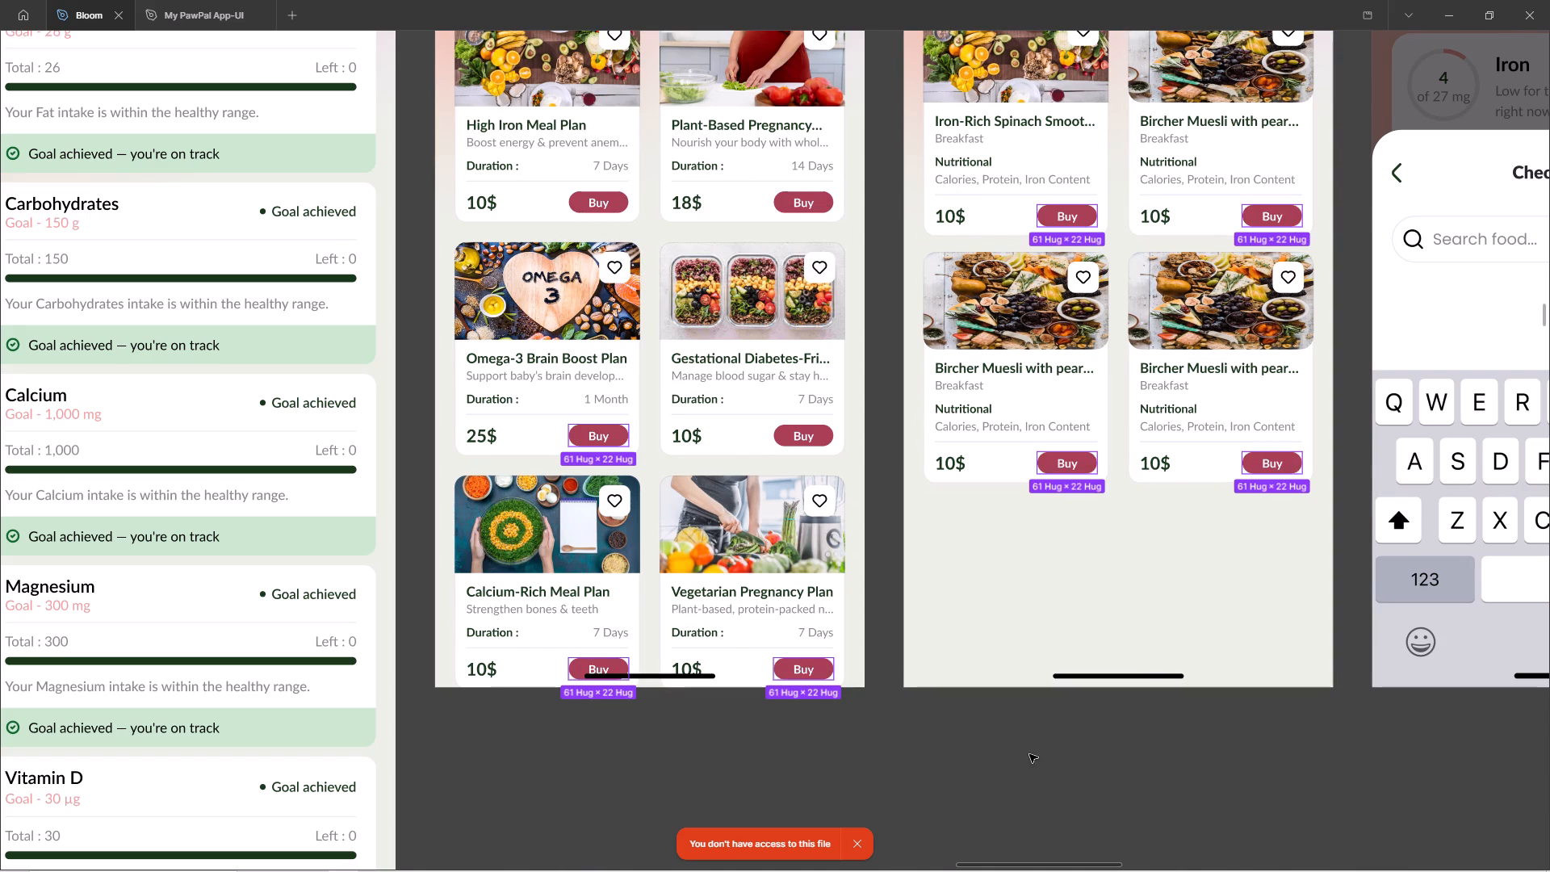
Recolour the microphone circle in the Check Food Safety search field with the maroon sampled from a Premium Recipes Buy button.
ctrl+scroll(958, 668, down, 5)
key(space)
key(space)
key(space)
key(space)
key(space)
key(space)
key(space)
key(space)
key(space)
key(space)
key(space)
key(space)
key(space)
key(space)
key(space)
key(space)
key(space)
key(space)
key(space)
key(space)
drag(1013, 697, 506, 645)
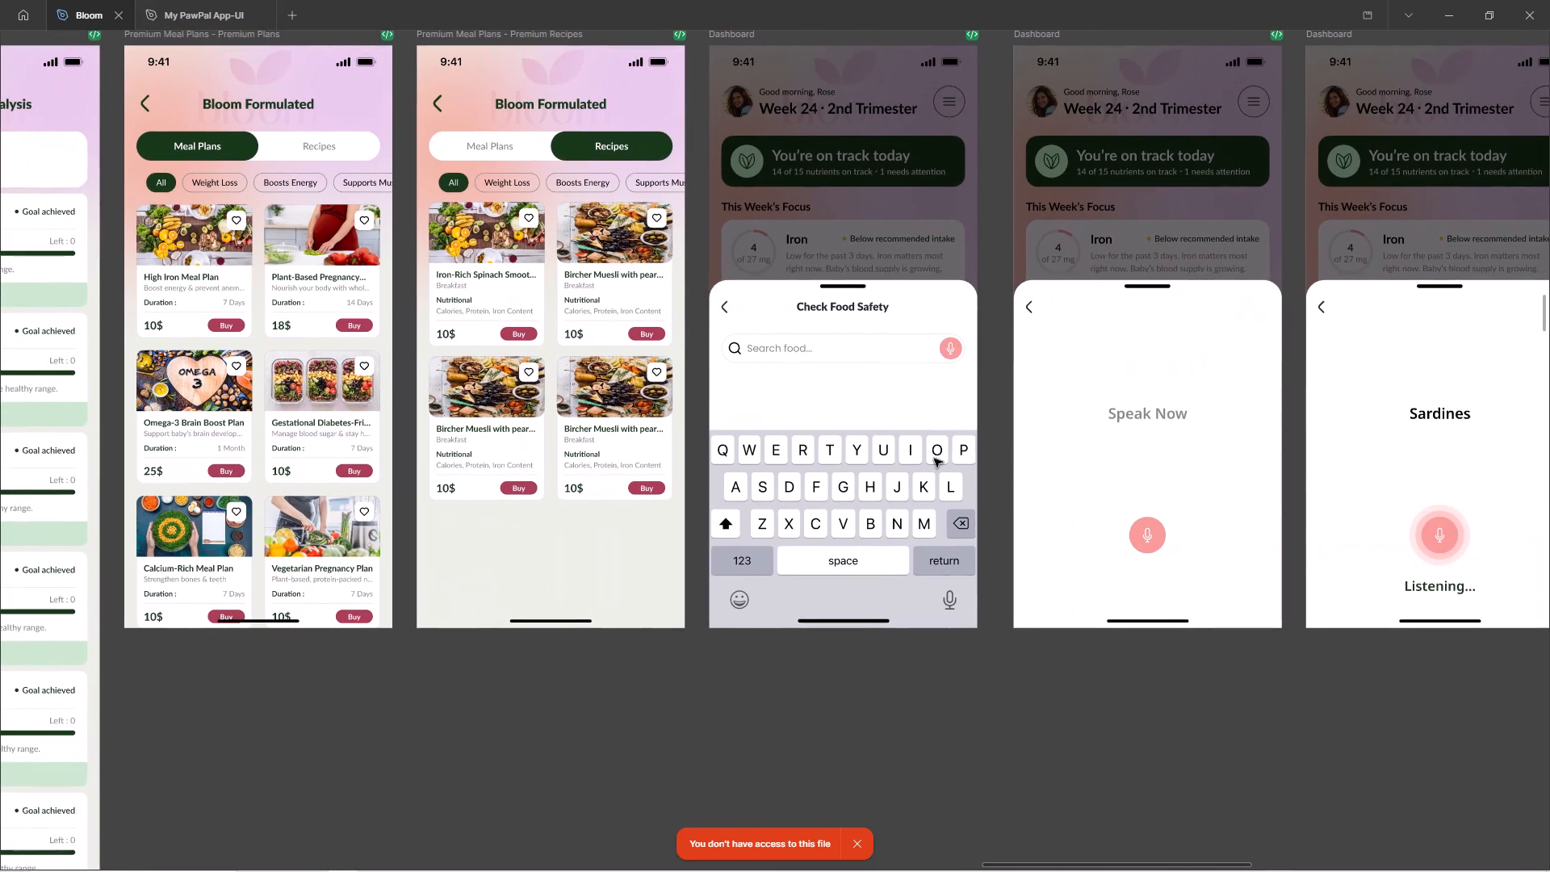
ctrl+click(960, 346)
key(i)
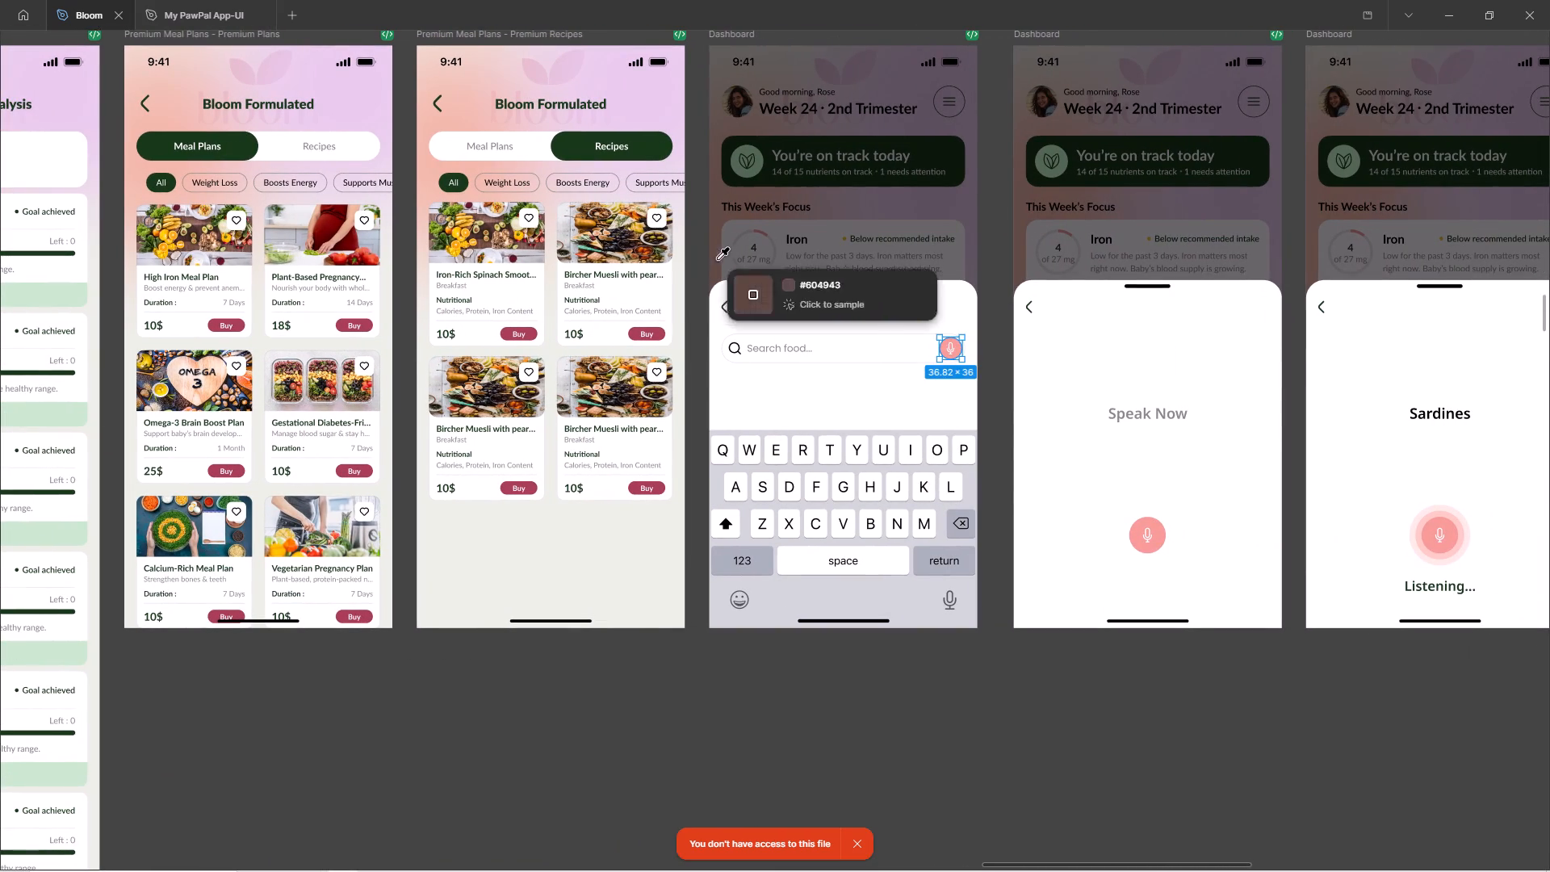
click(662, 333)
click(982, 654)
Recolour the Speak Now screen's microphone circle with maroon #A83F55 sampled from the Check Food Safety search field's microphone circle.
key(space)
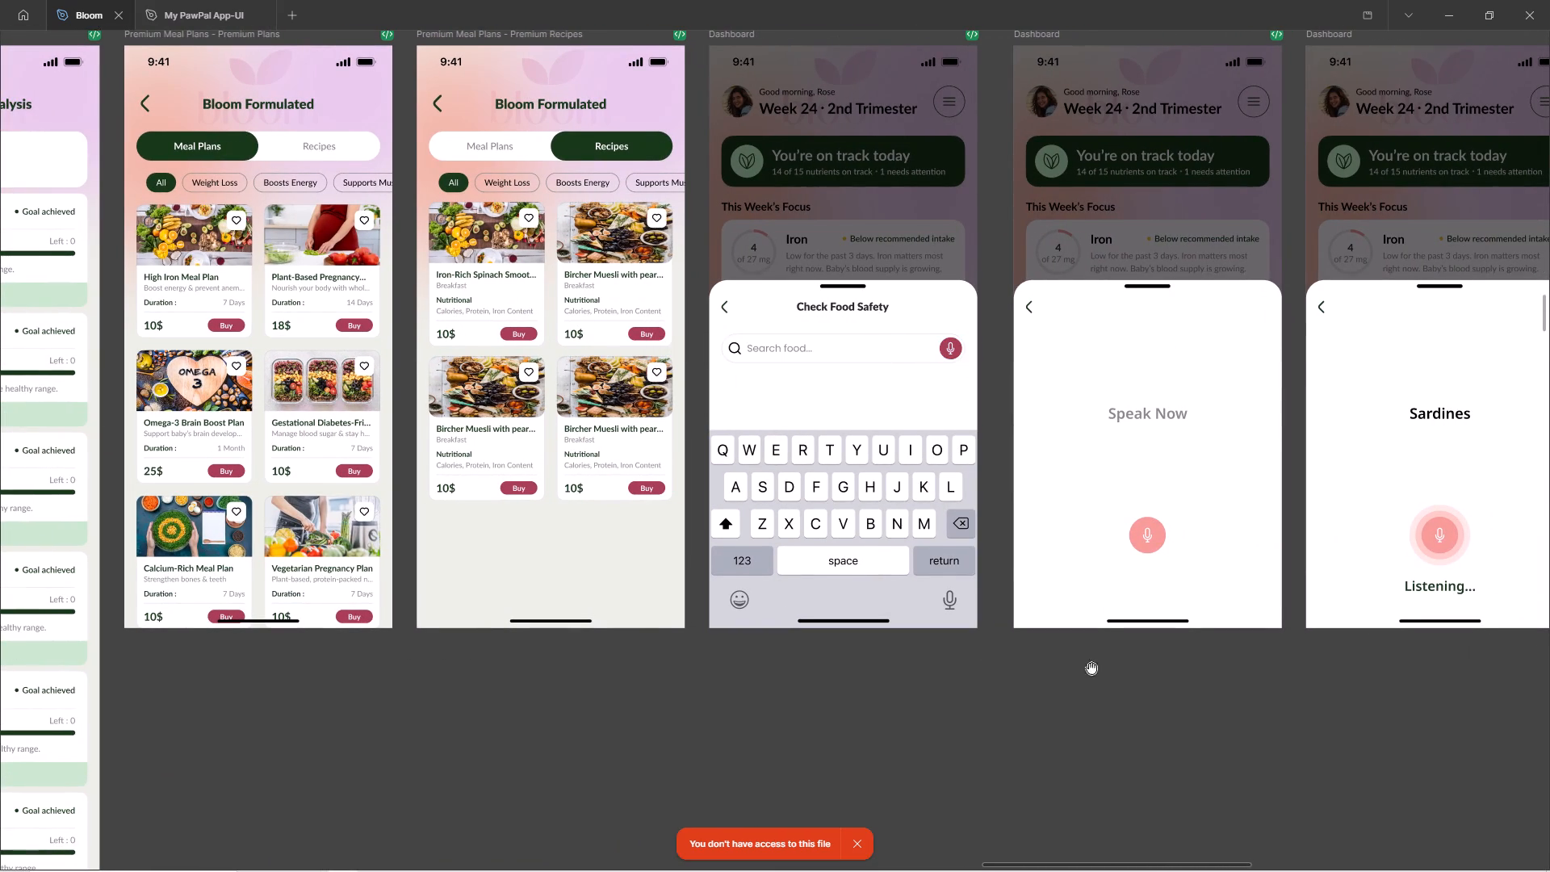
drag(1080, 669, 803, 673)
ctrl+click(888, 538)
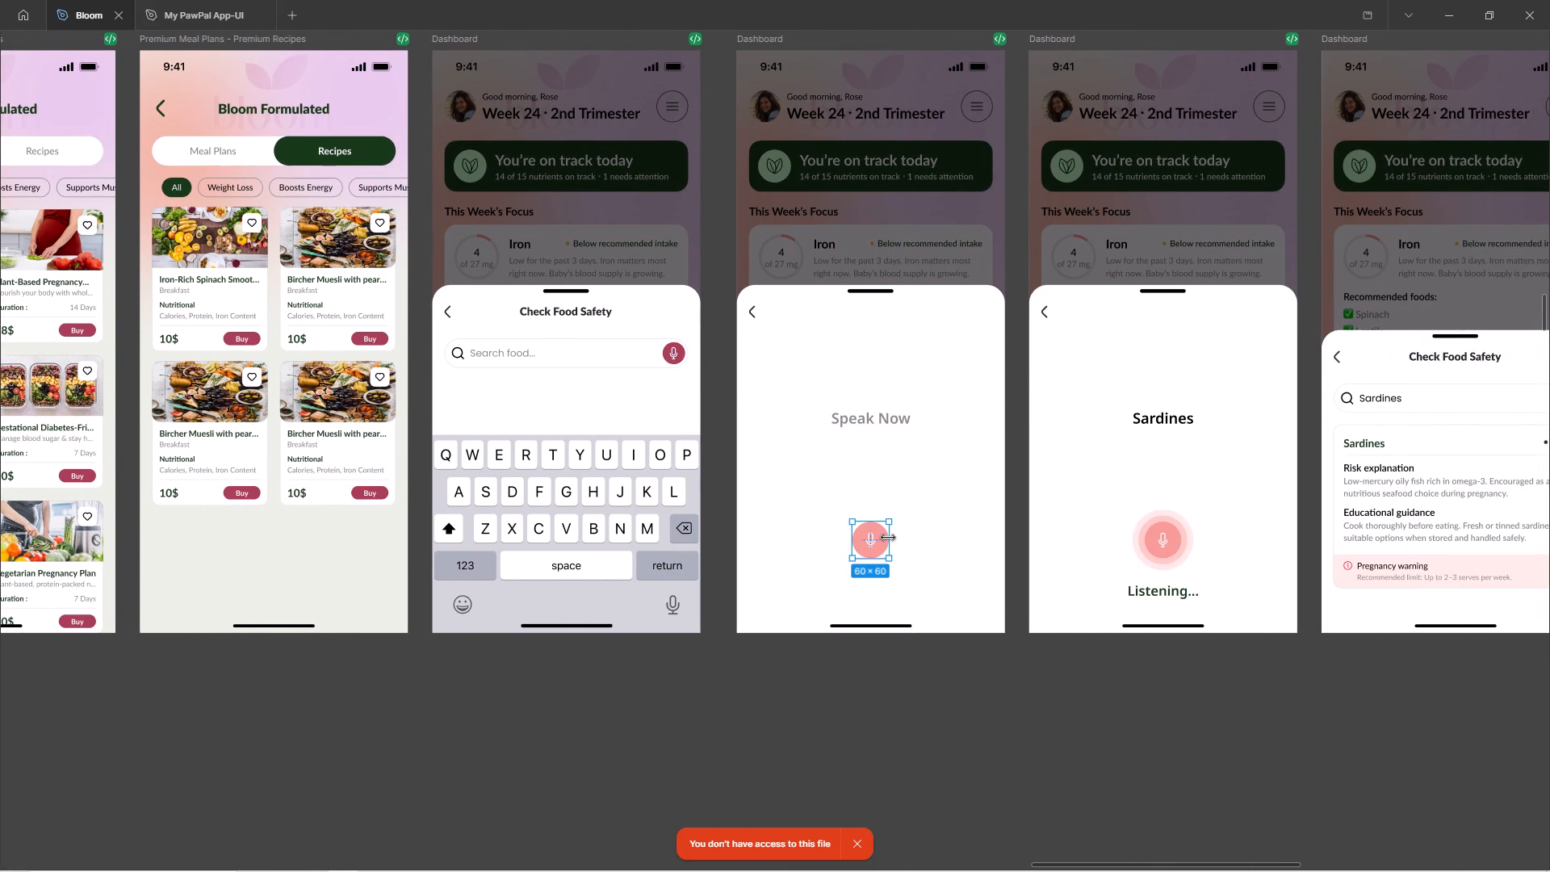
key(i)
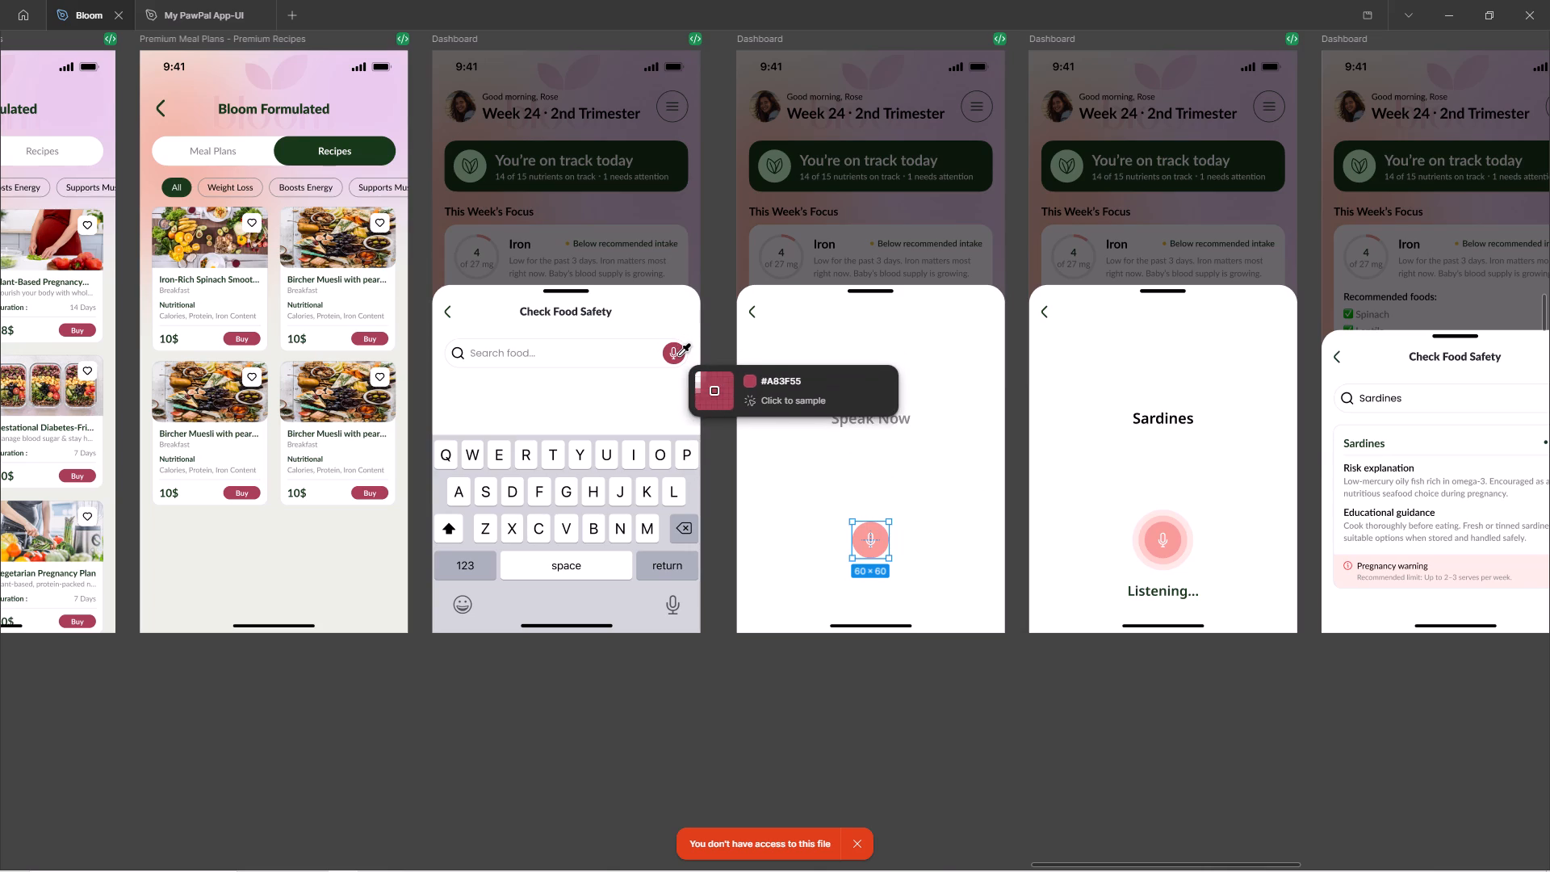
click(679, 355)
click(1020, 712)
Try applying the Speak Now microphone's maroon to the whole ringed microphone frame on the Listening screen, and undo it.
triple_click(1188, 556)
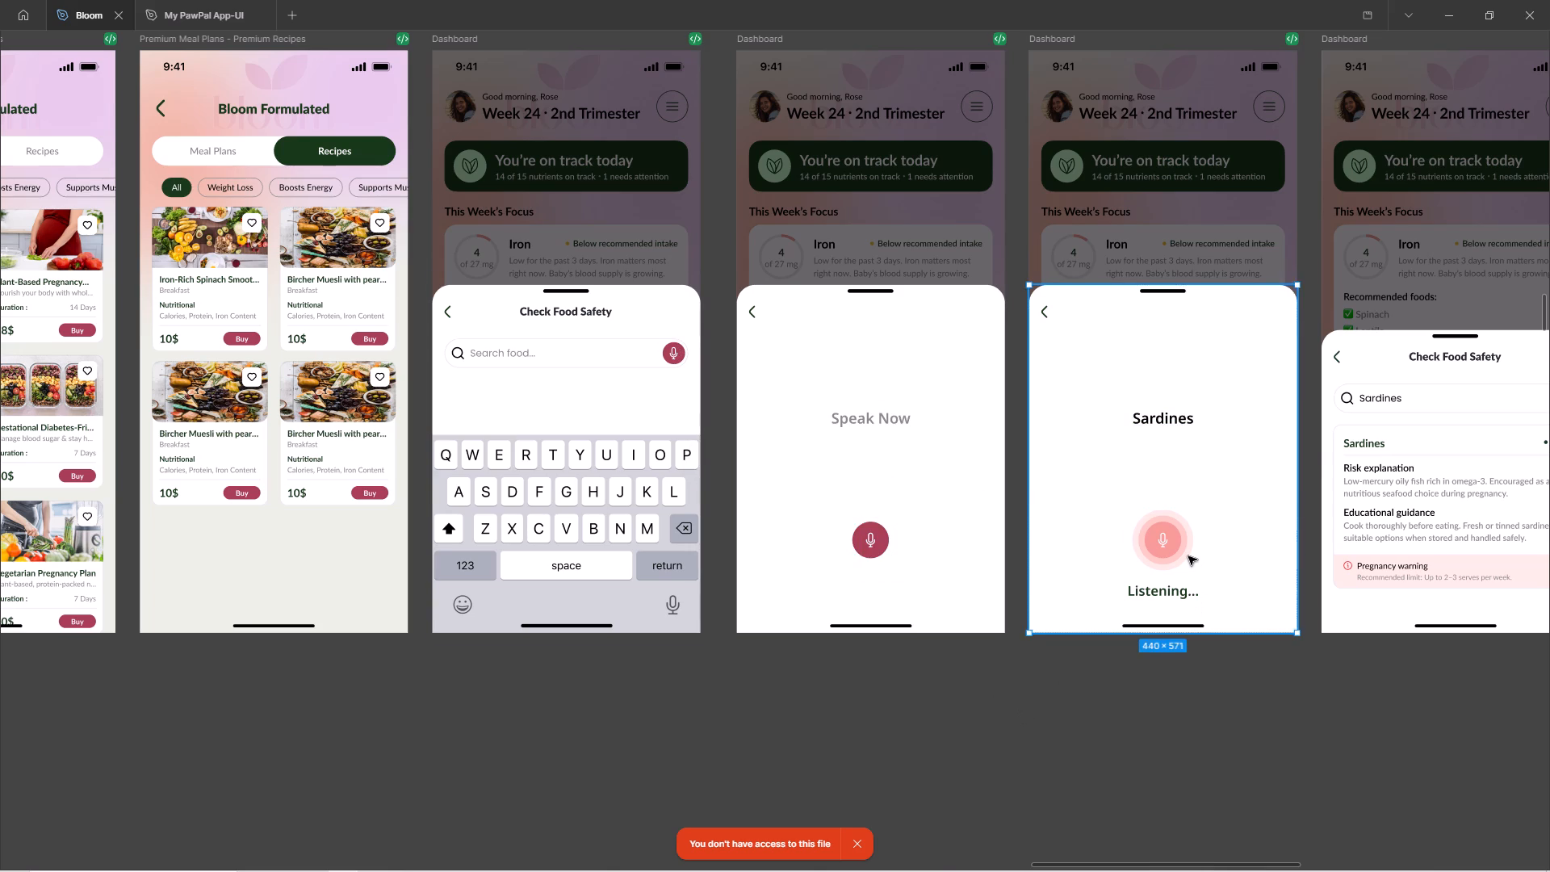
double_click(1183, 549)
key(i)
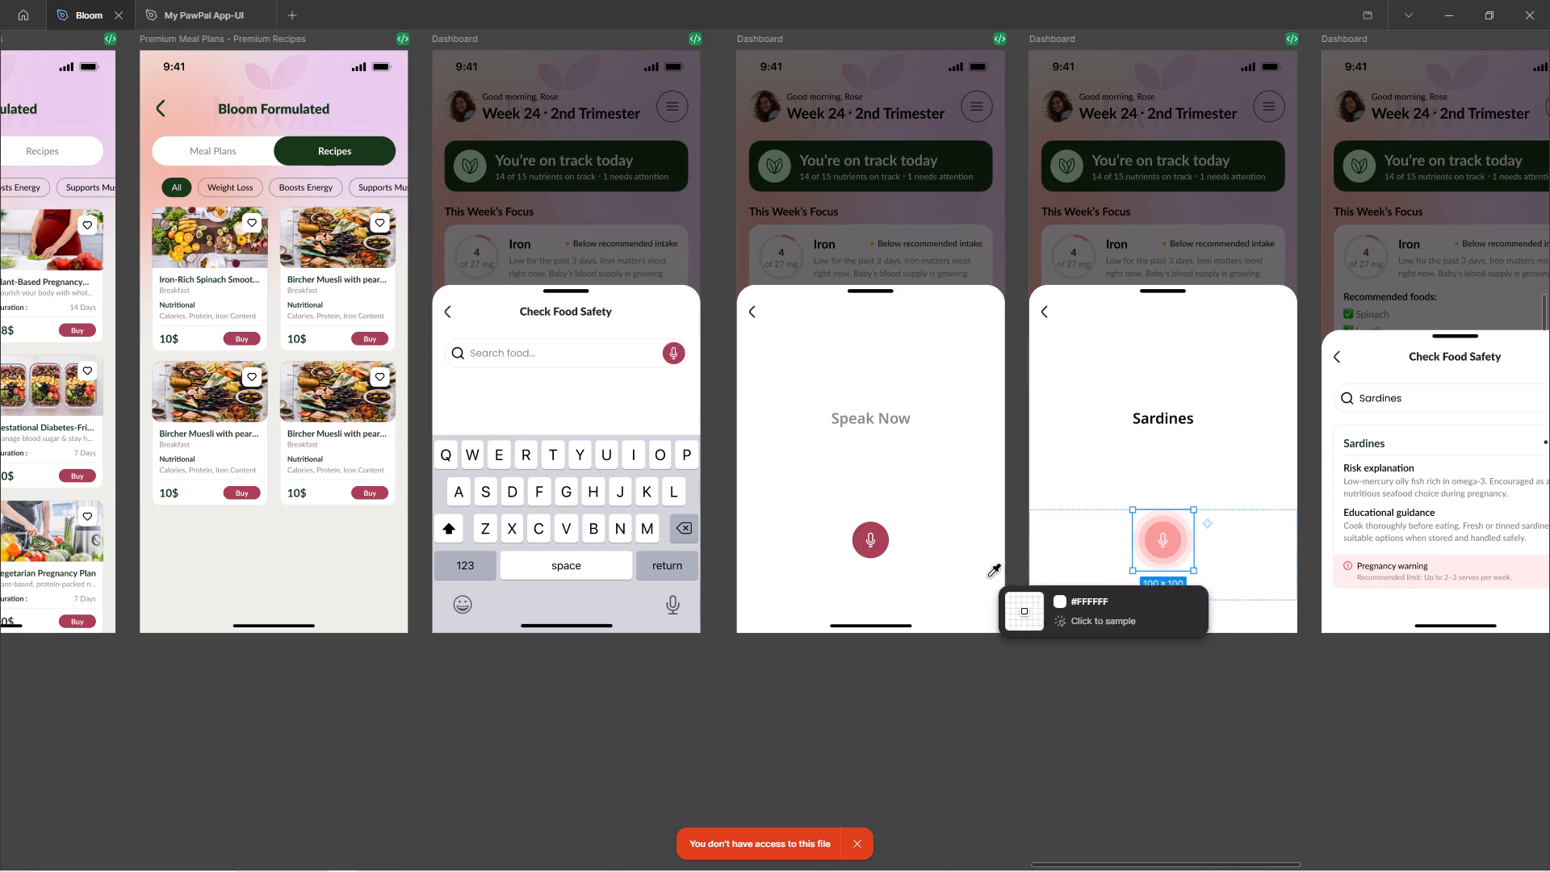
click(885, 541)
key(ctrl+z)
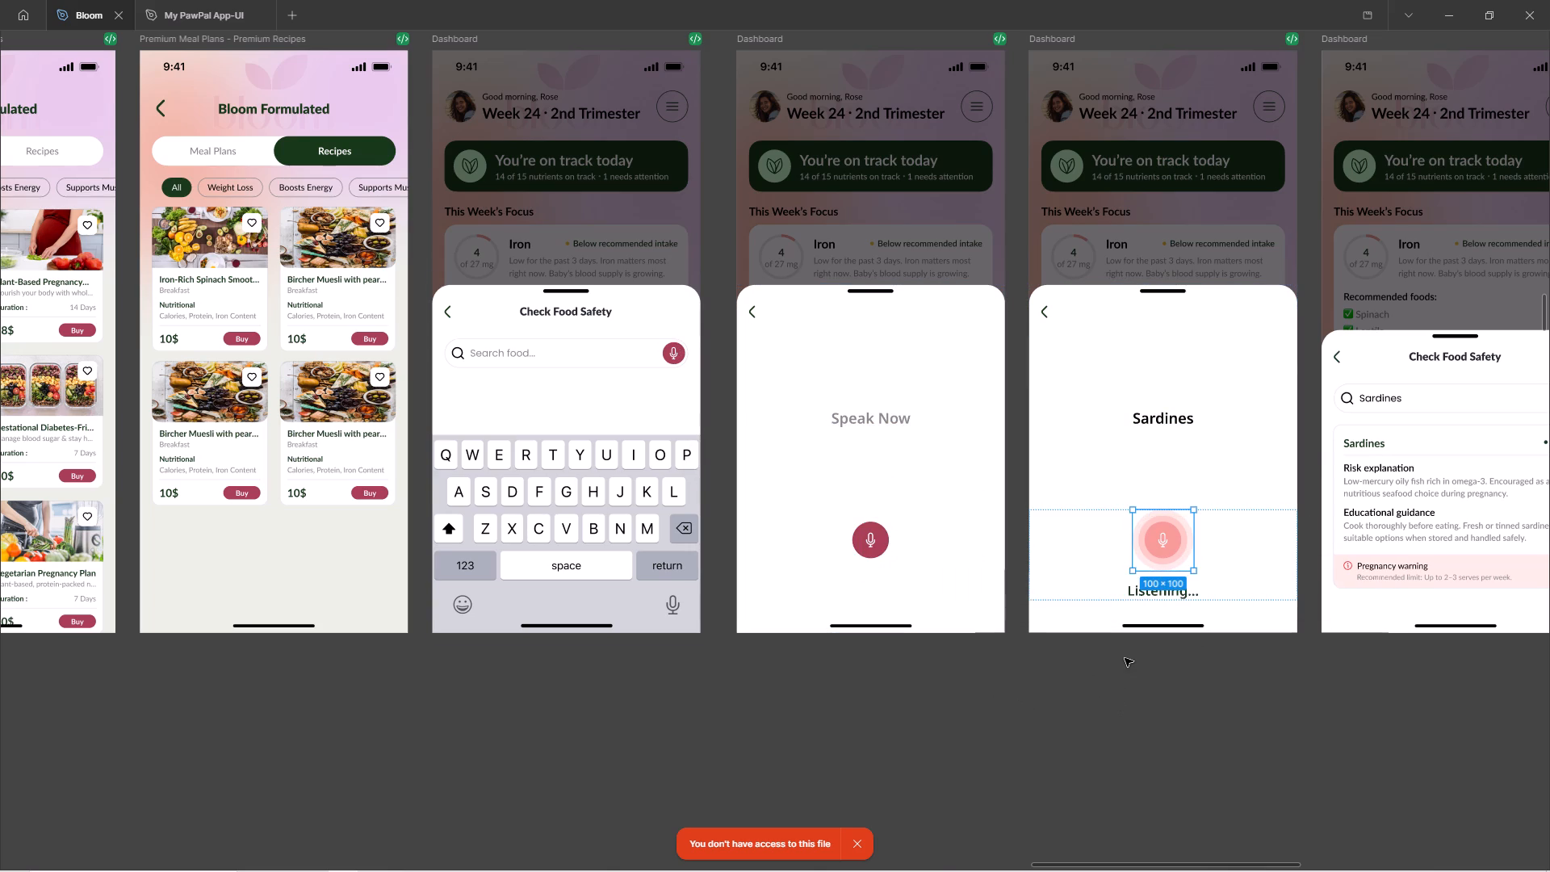
Replace the 60 × 60 inner microphone circle on the Listening screen with a copy of the Speak Now screen's maroon microphone circle.
key(ctrl+backslash)
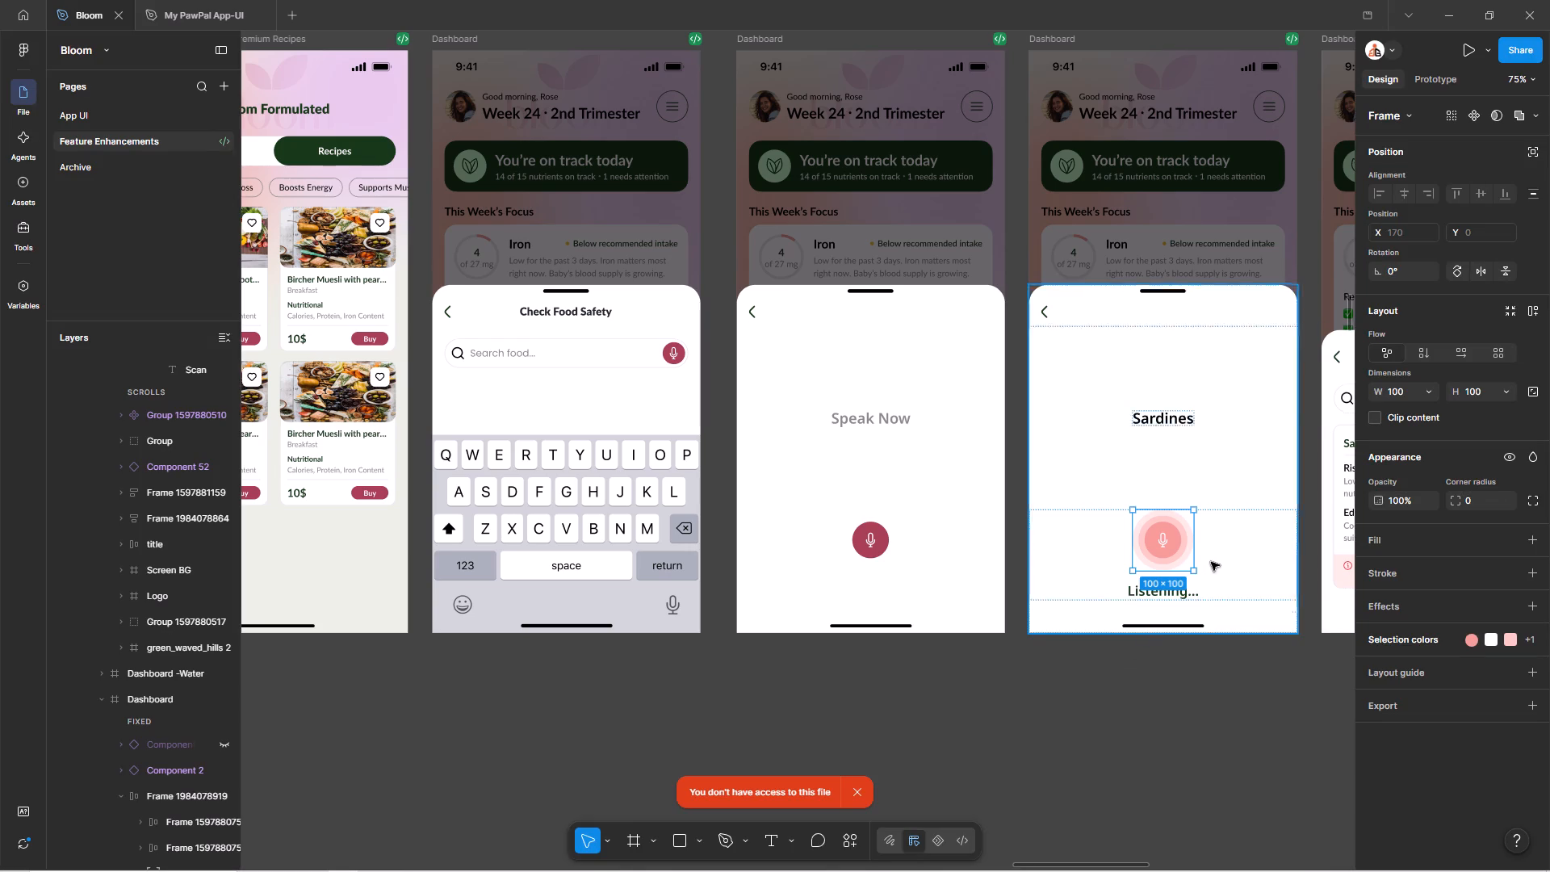
ctrl+scroll(1206, 550, up, 13)
ctrl+click(381, 535)
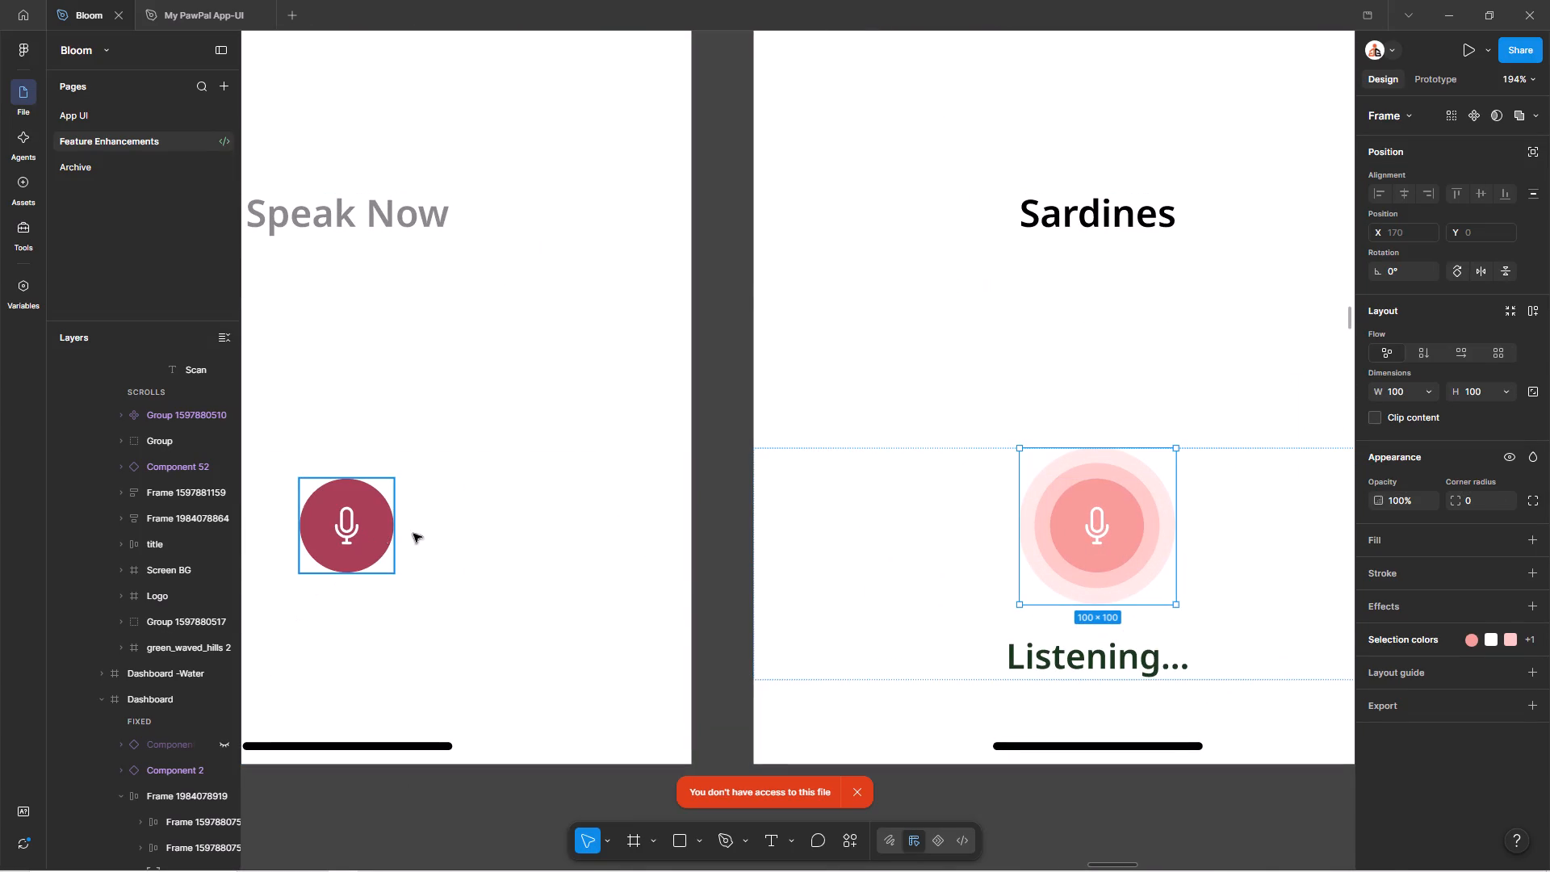
ctrl+click(1139, 544)
ctrl+click(1157, 537)
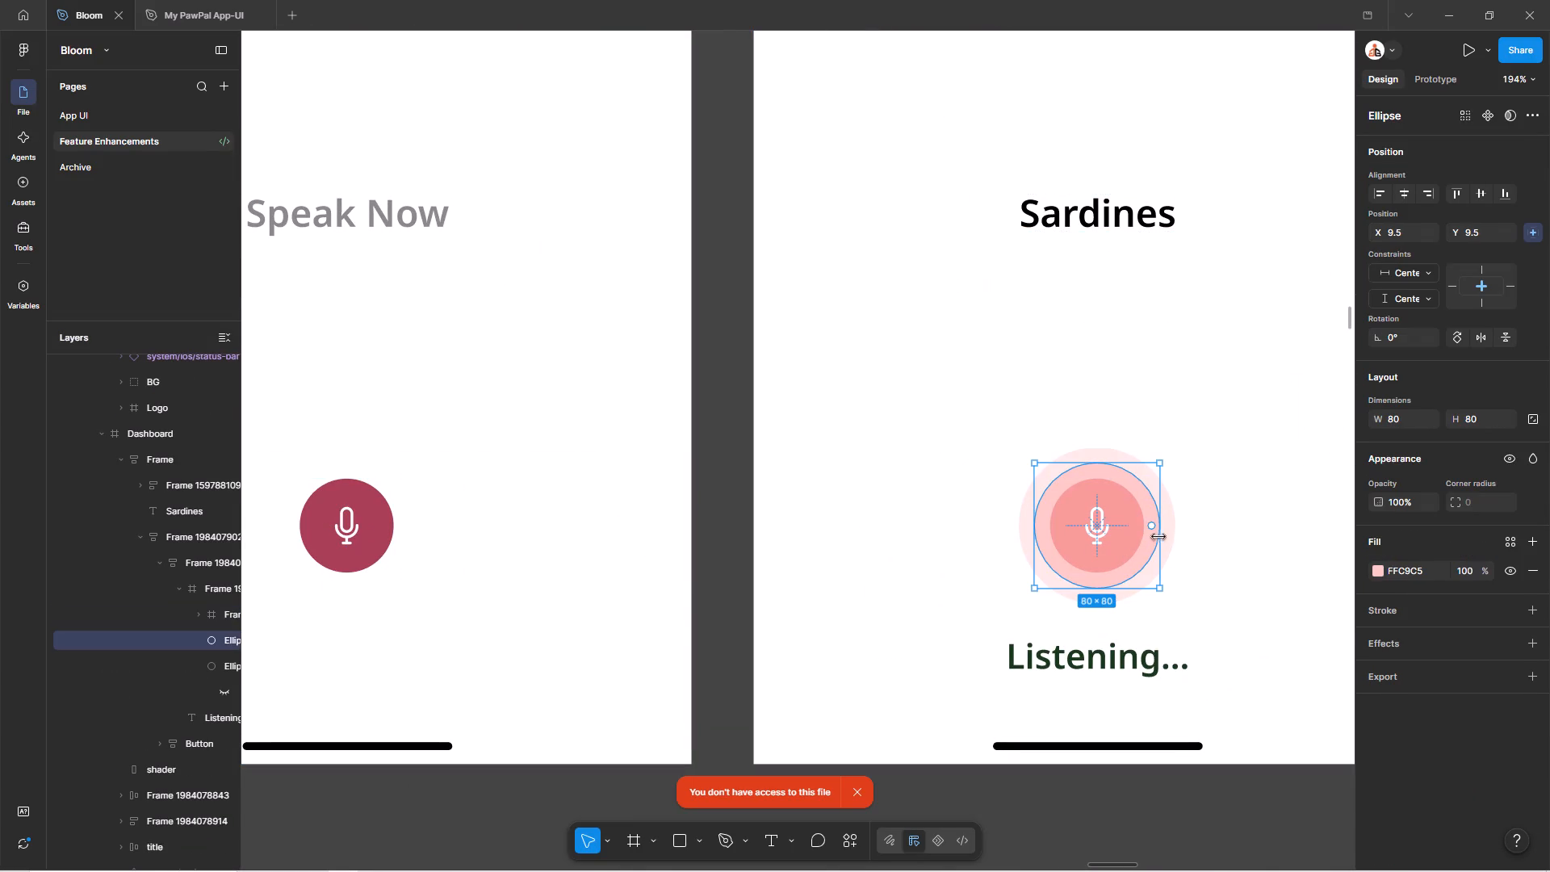
ctrl+click(1126, 544)
ctrl+click(399, 537)
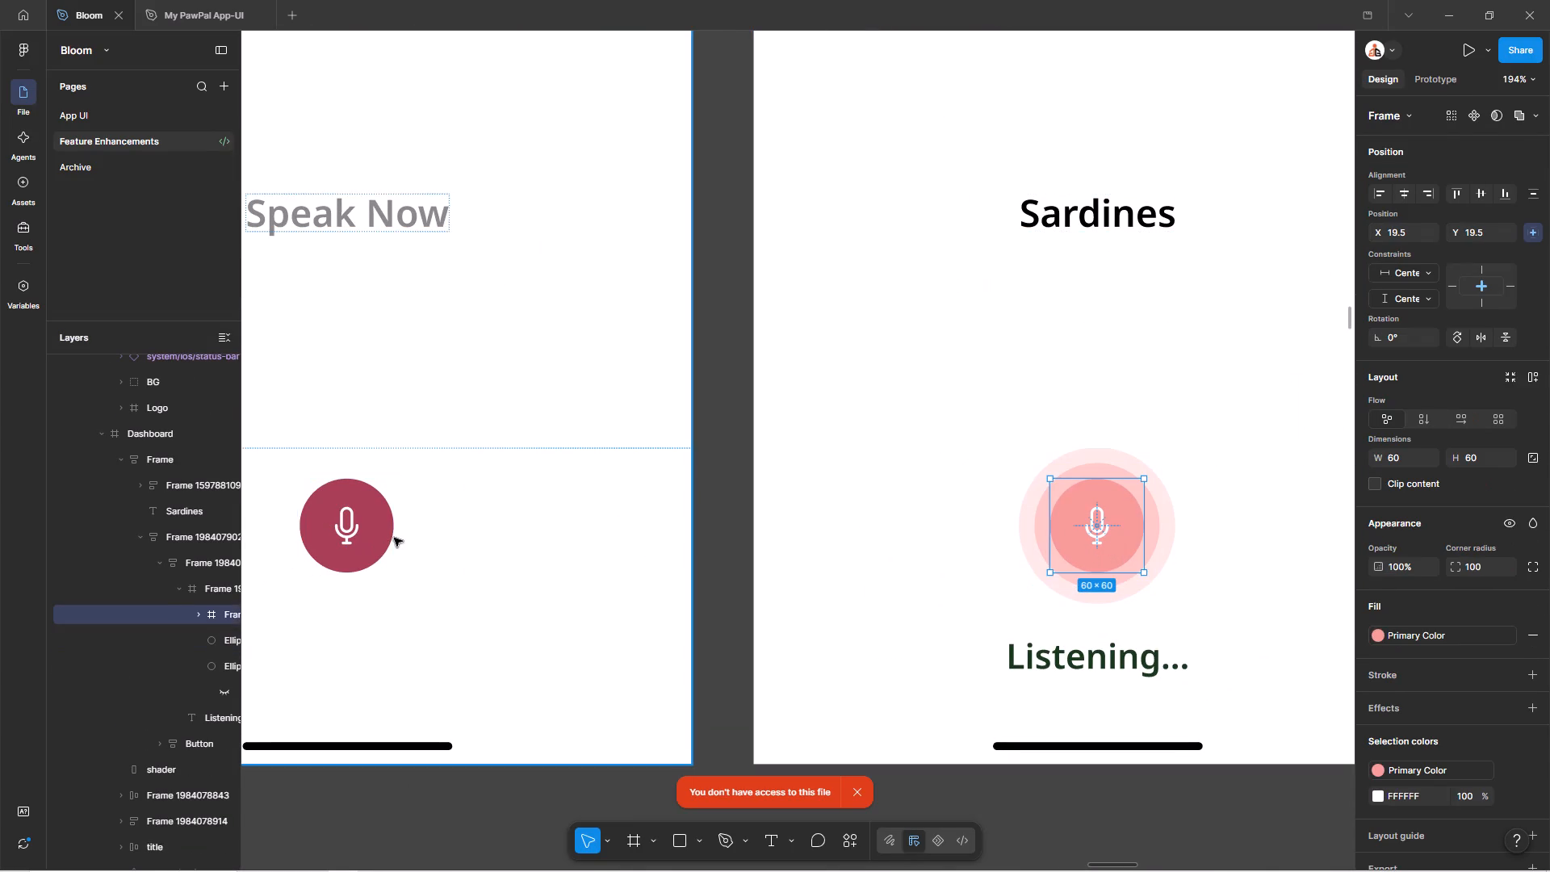
ctrl+click(389, 539)
key(ctrl+c)
ctrl+click(1130, 536)
key(ctrl+shift+r)
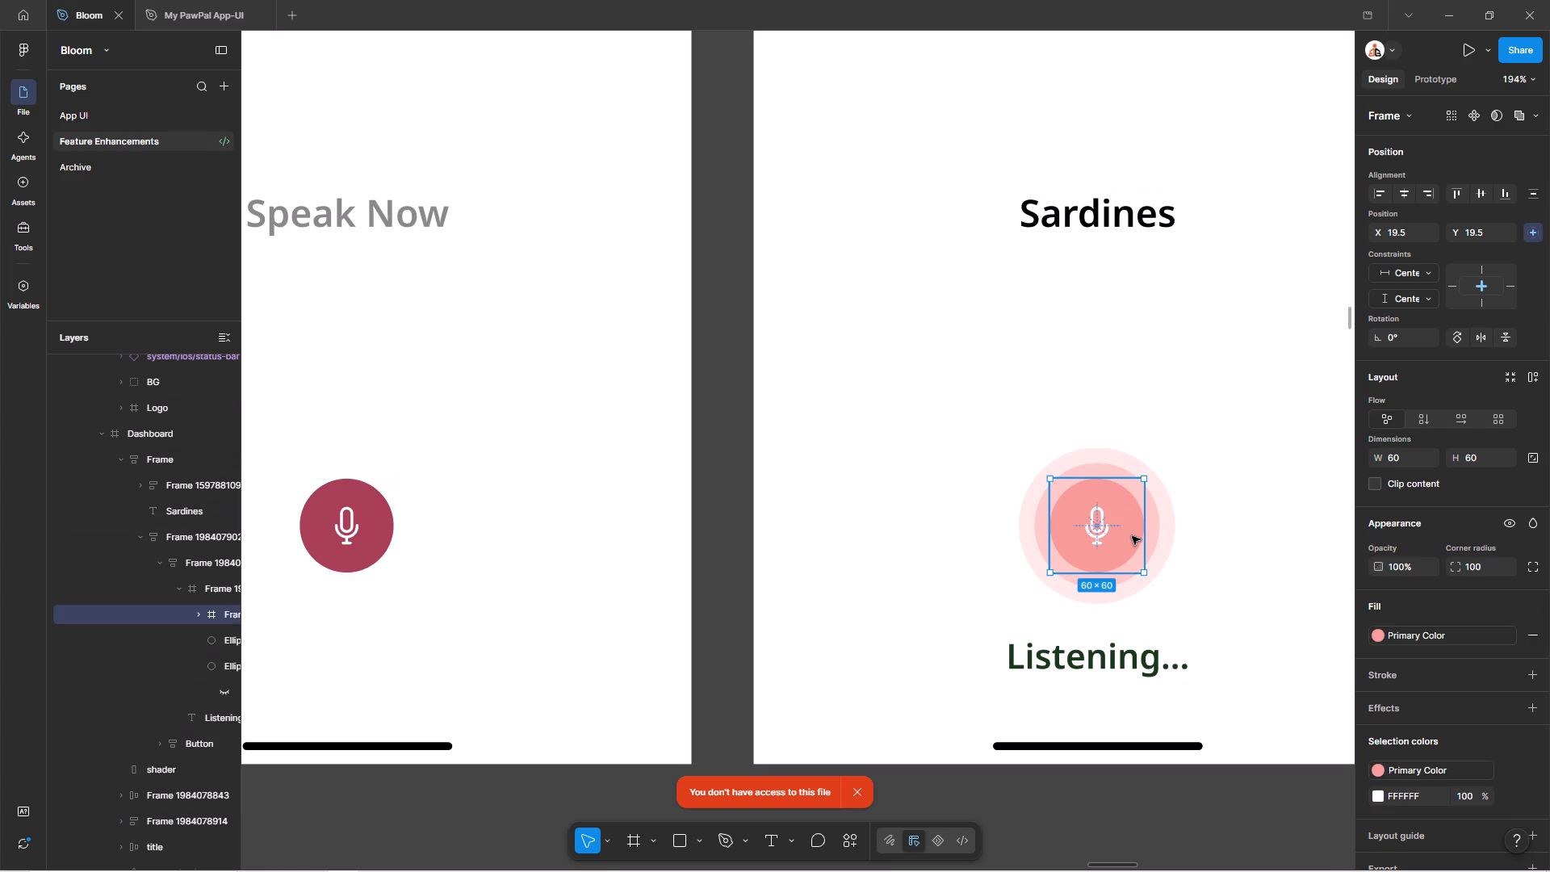
Copy the fill hex code A83F55 from the Listening screen's inner microphone circle.
ctrl+scroll(1171, 535, up, 5)
click(1409, 631)
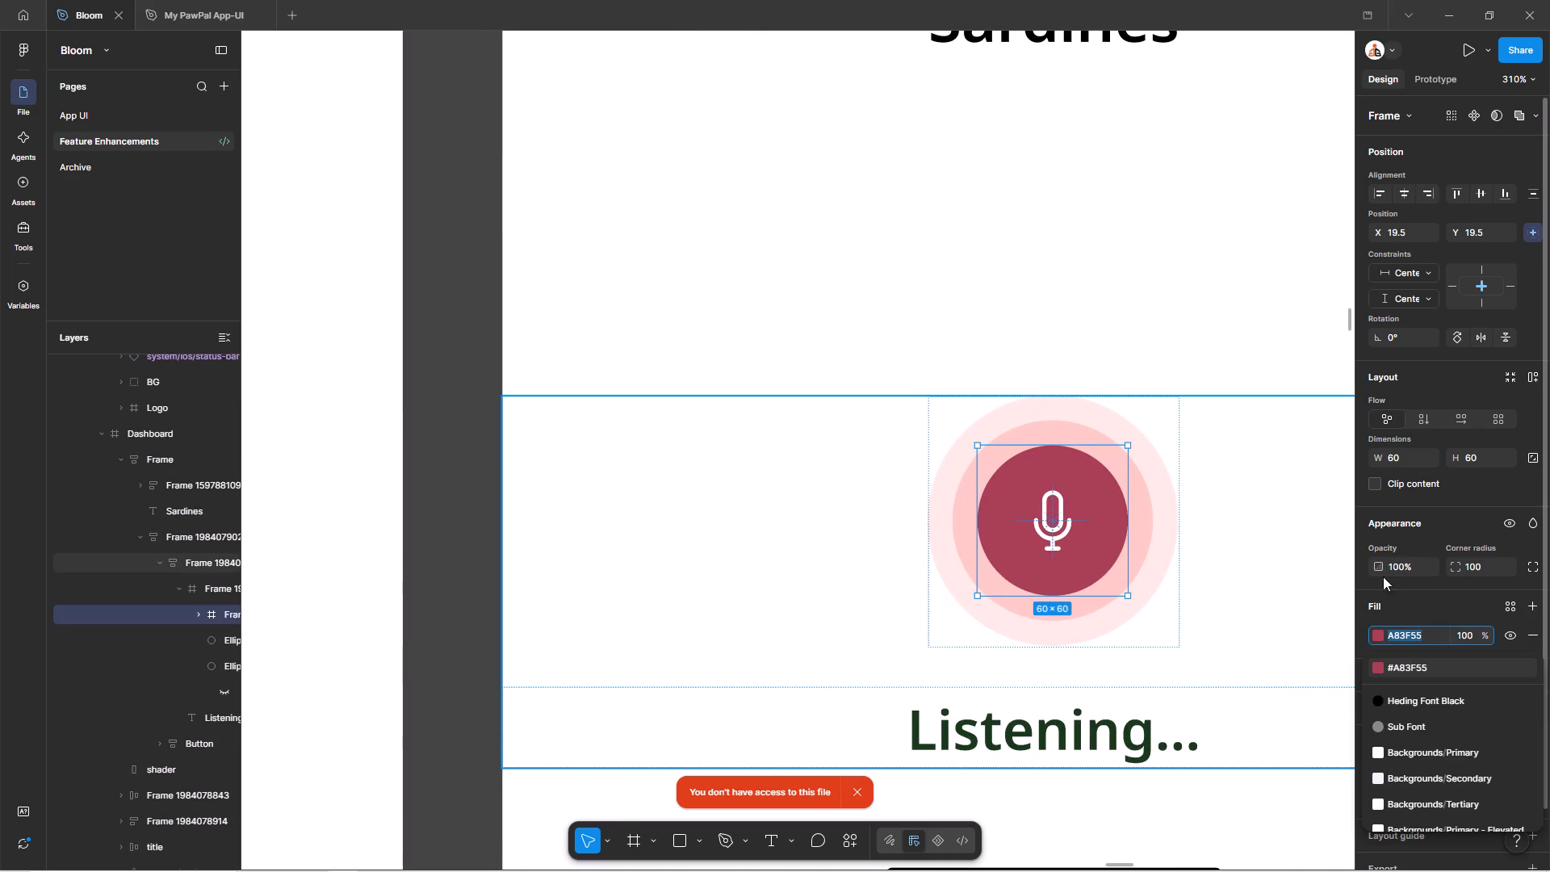
key(ctrl+c)
Switch to Chrome and open the Radix Colors custom palette page from radix-ui.com in a new tab.
key(alt+Tab)
key(alt+Tab)
key(alt+Tab)
key(alt+Tab)
alt+click(784, 457)
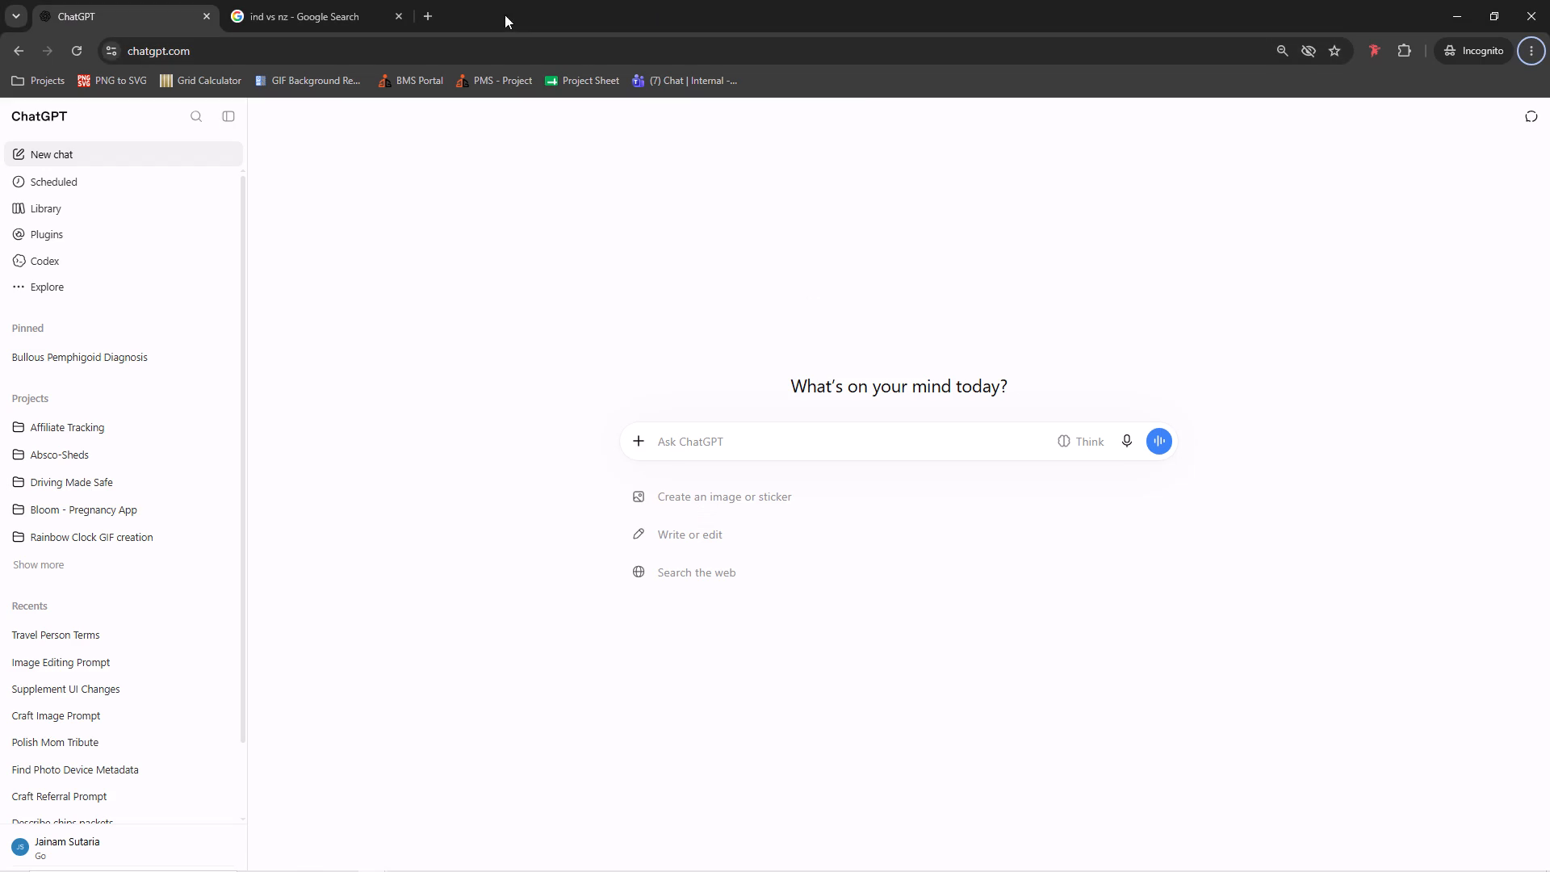
click(427, 17)
text(rax)
key(BackSpace)
text(dix)
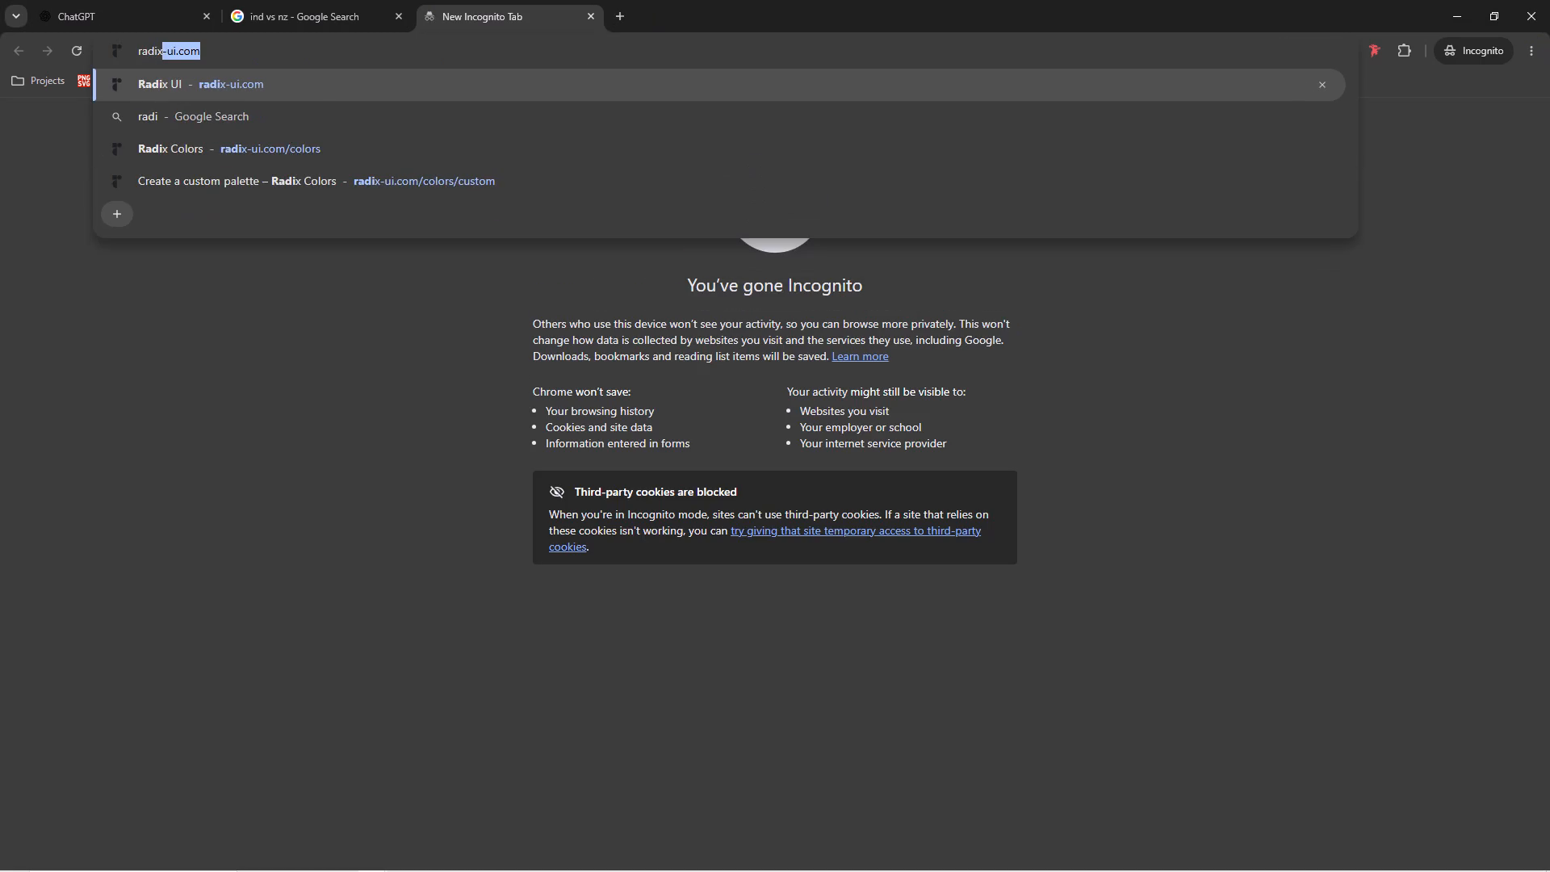
key(Return)
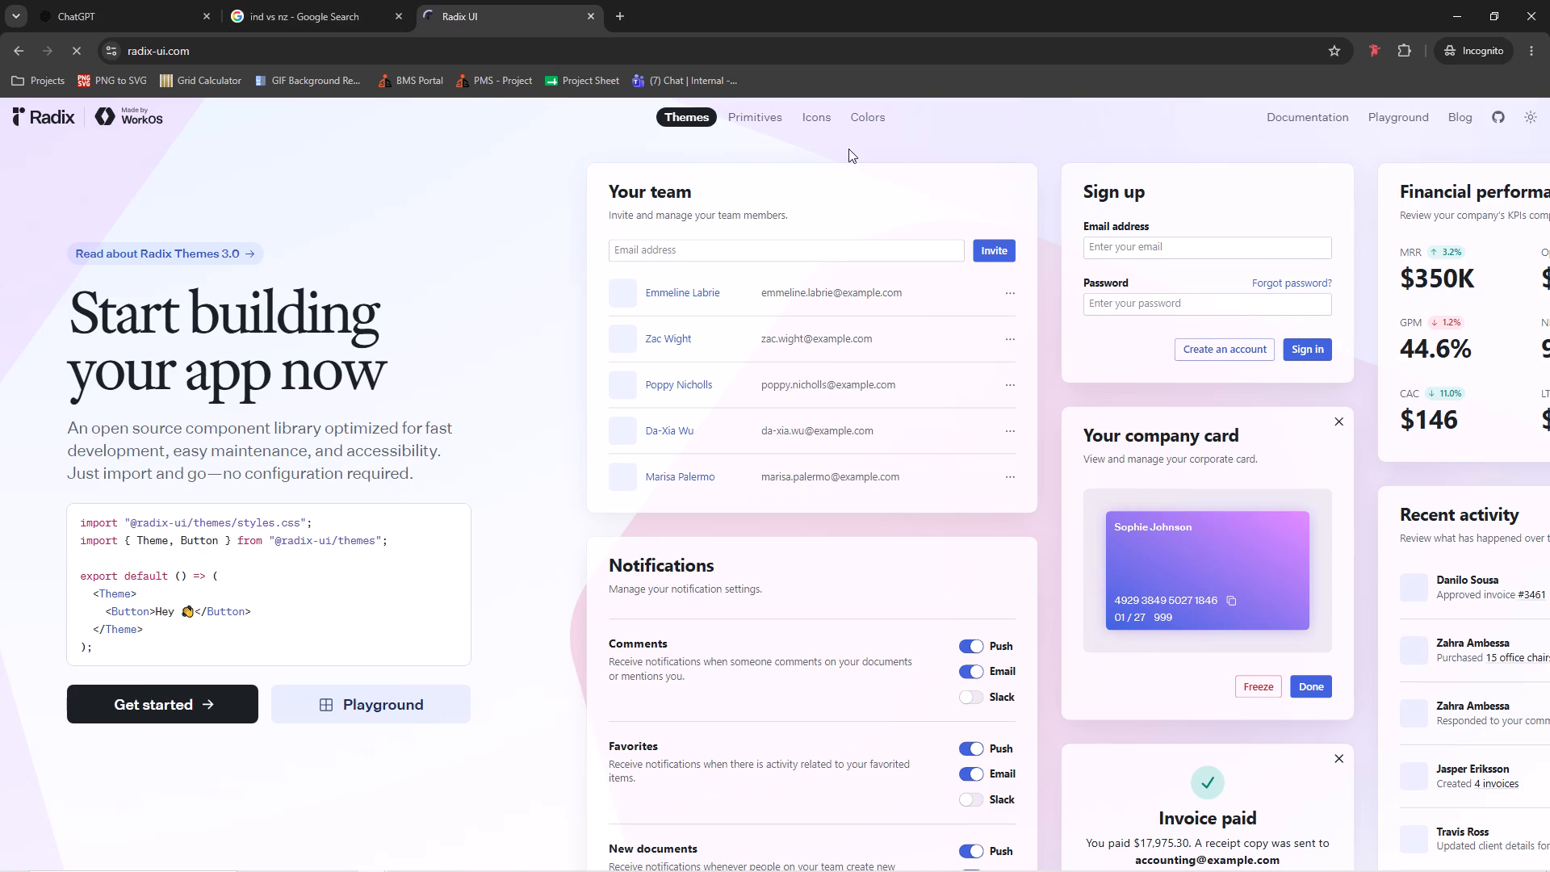
click(865, 104)
double_click(867, 114)
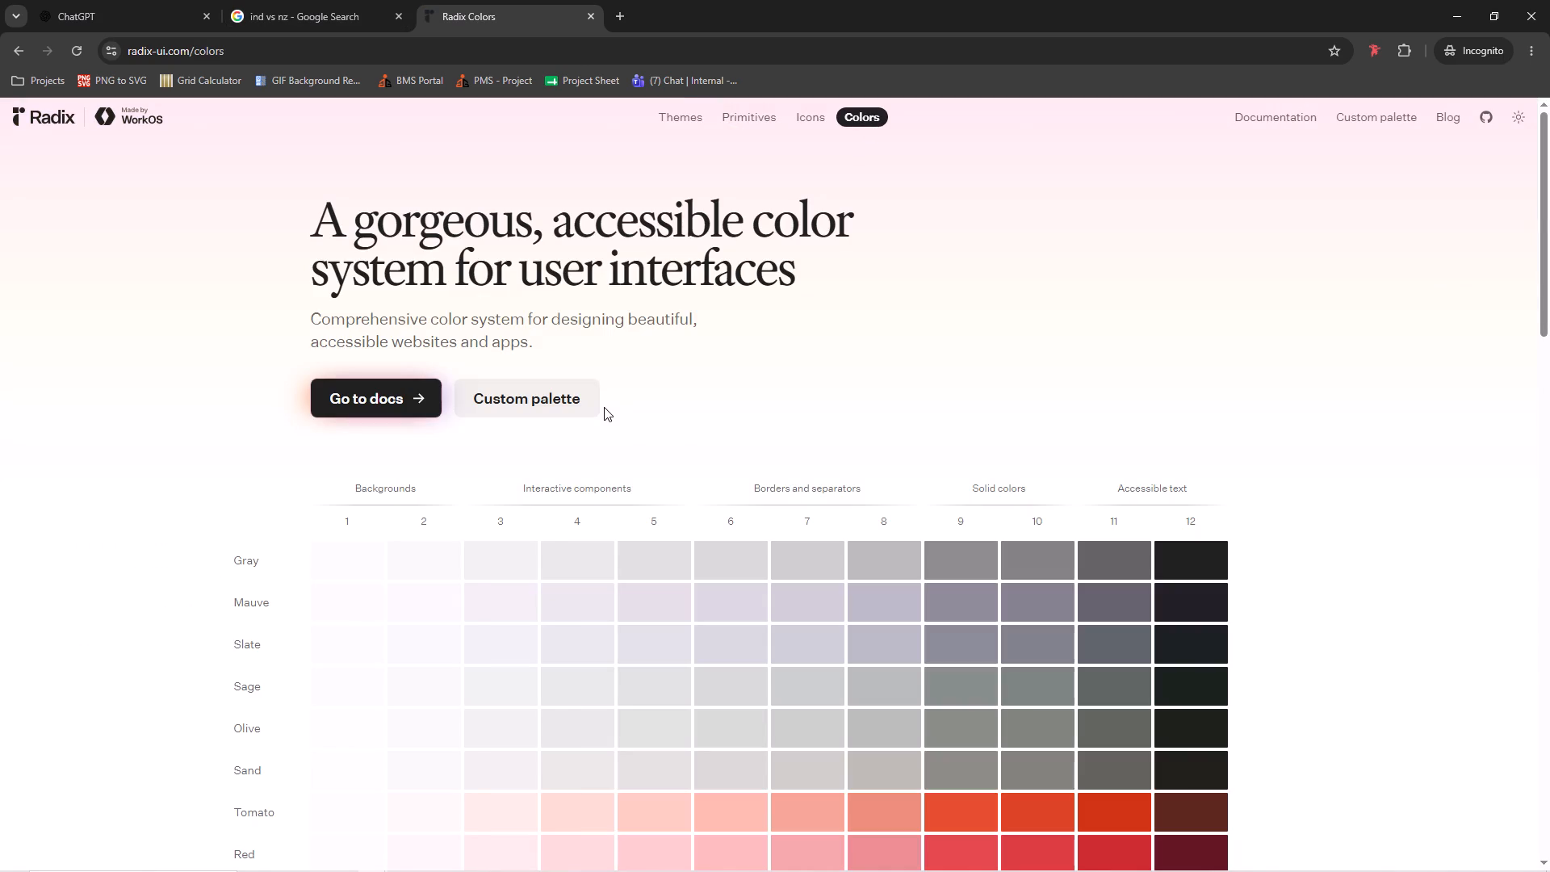
click(551, 383)
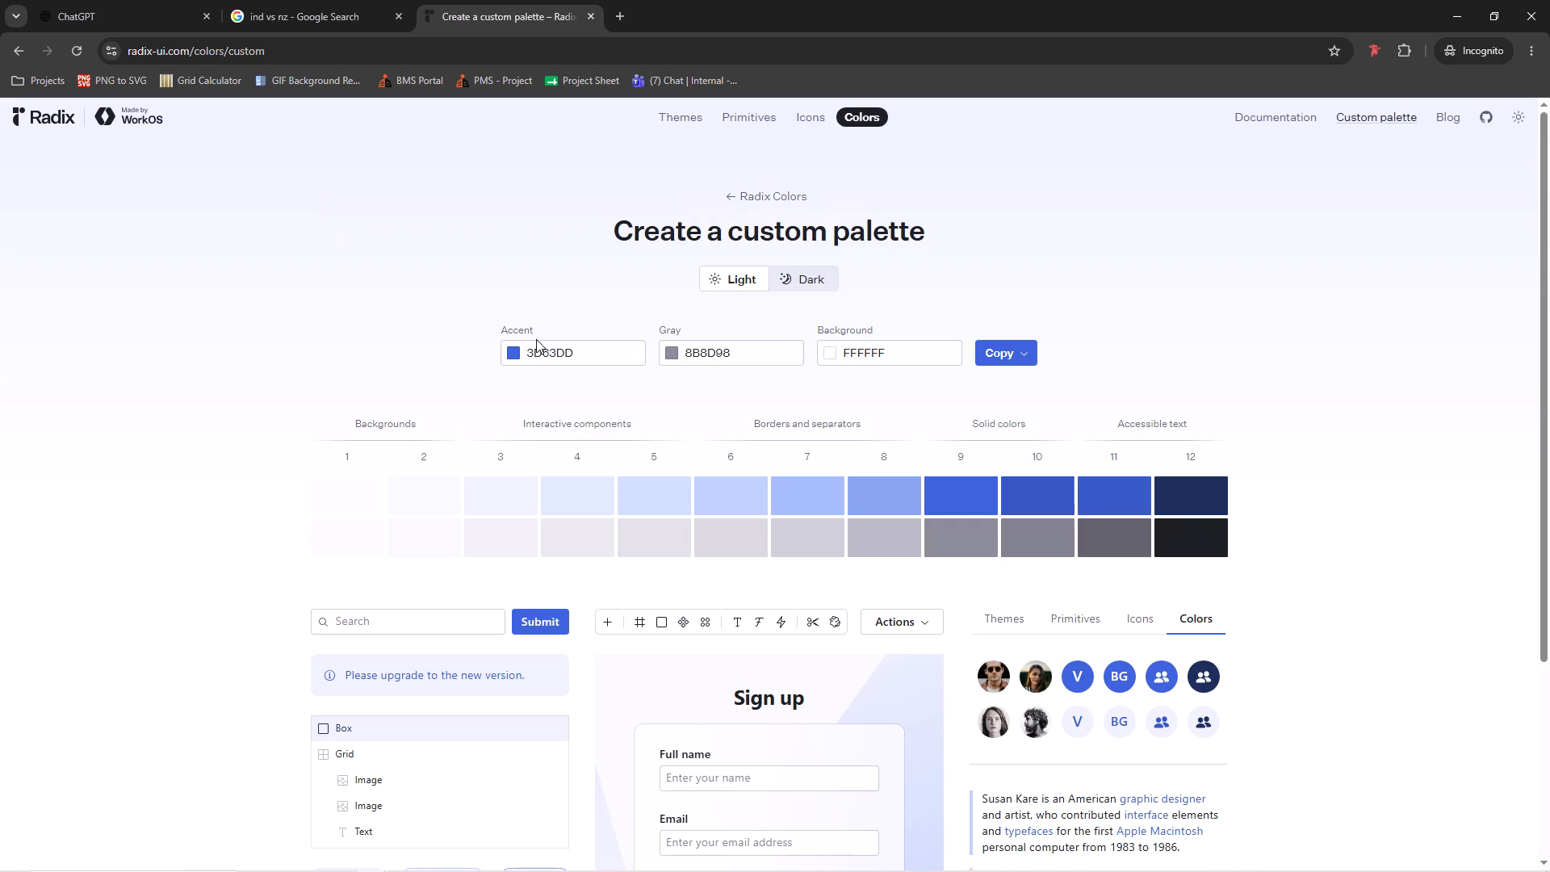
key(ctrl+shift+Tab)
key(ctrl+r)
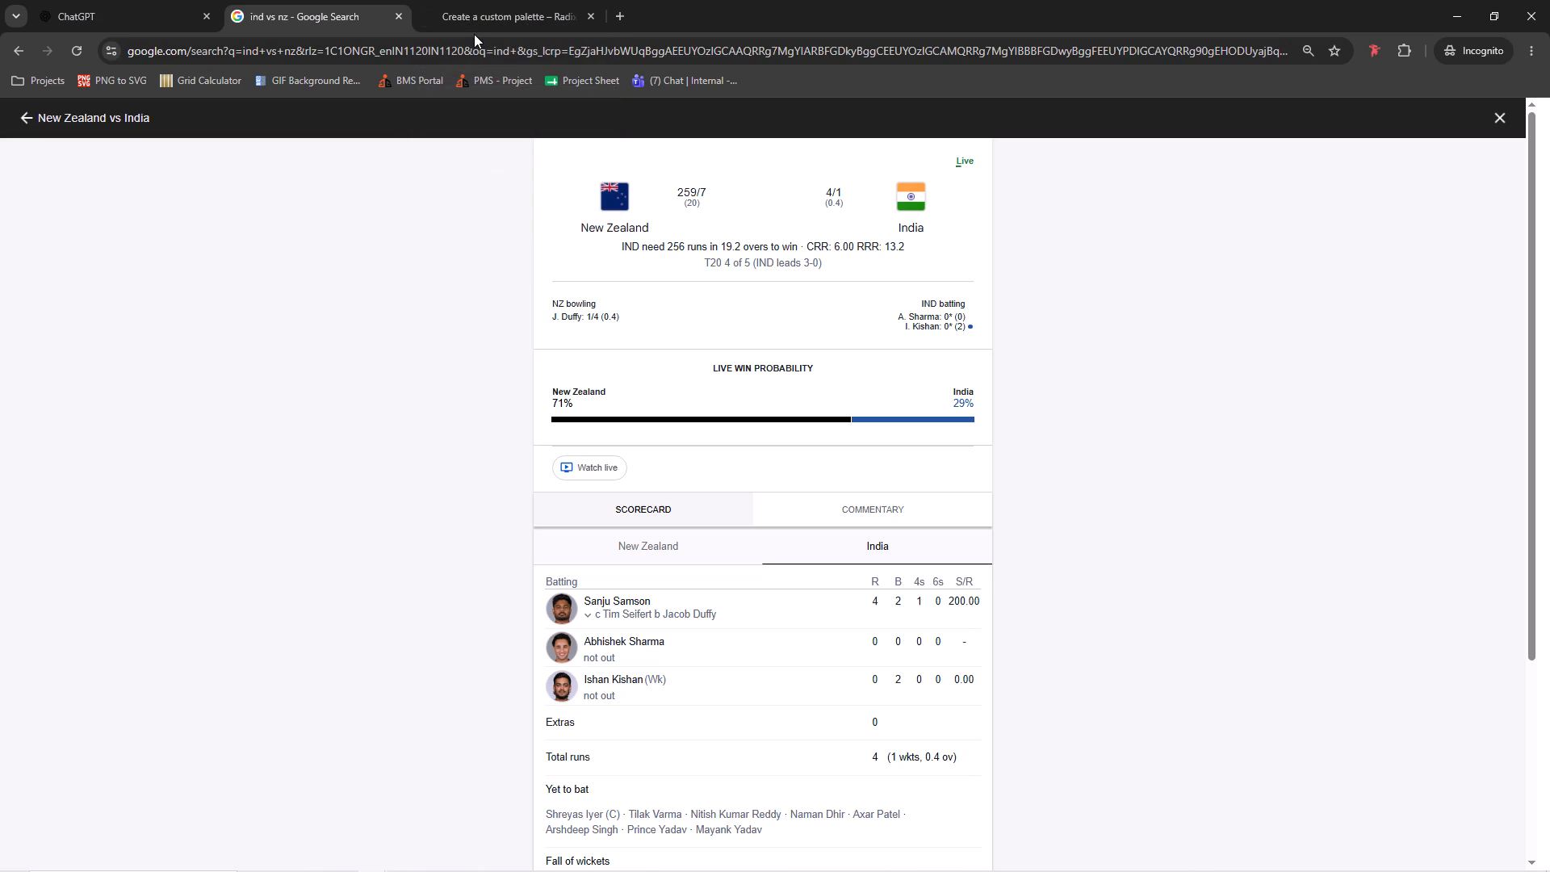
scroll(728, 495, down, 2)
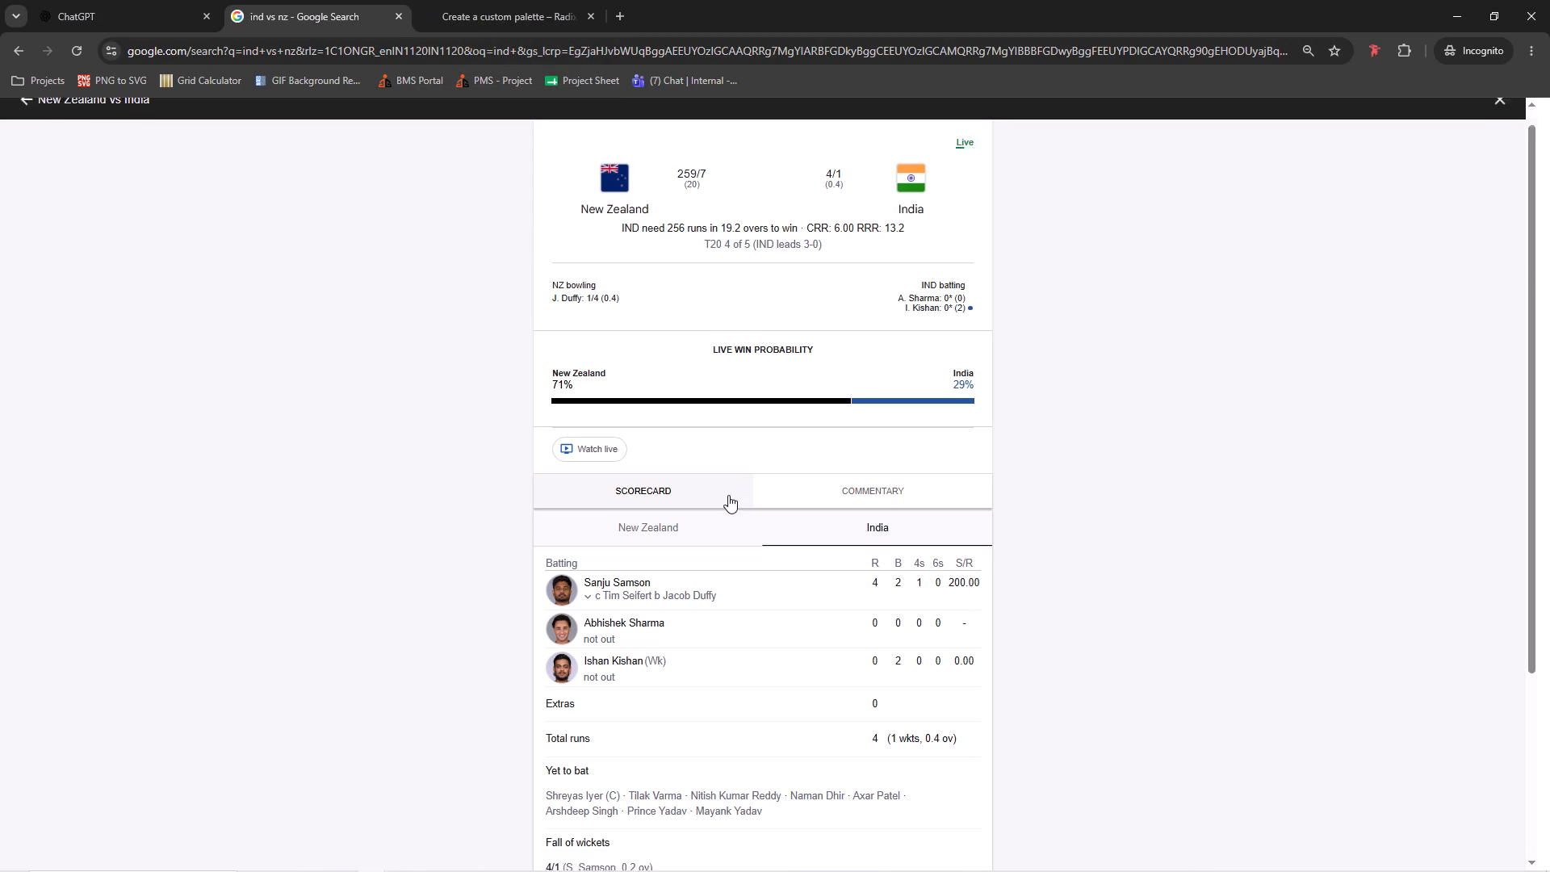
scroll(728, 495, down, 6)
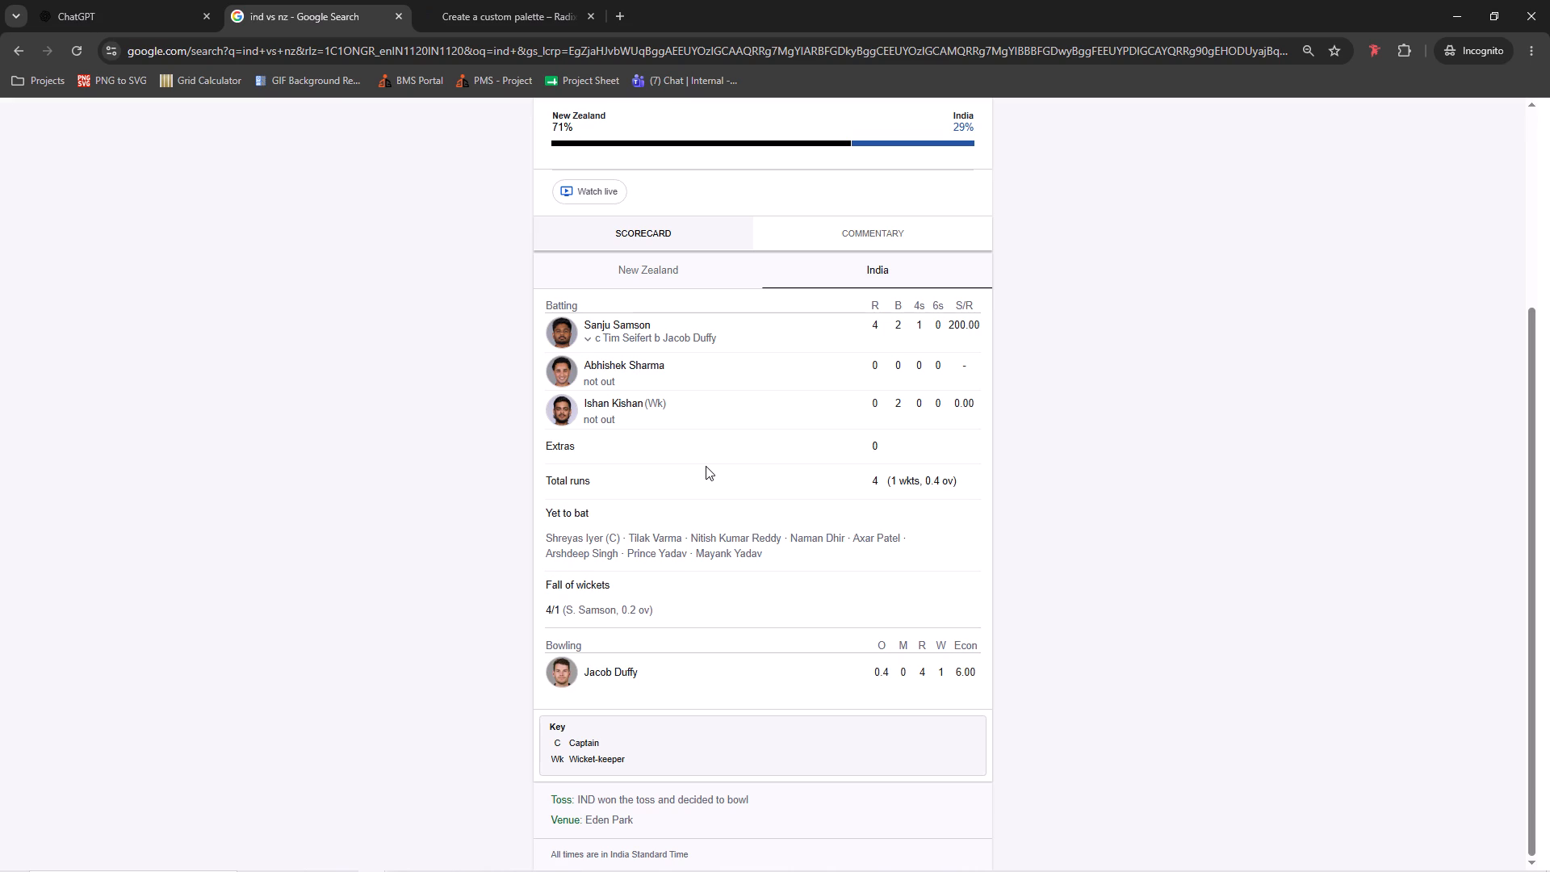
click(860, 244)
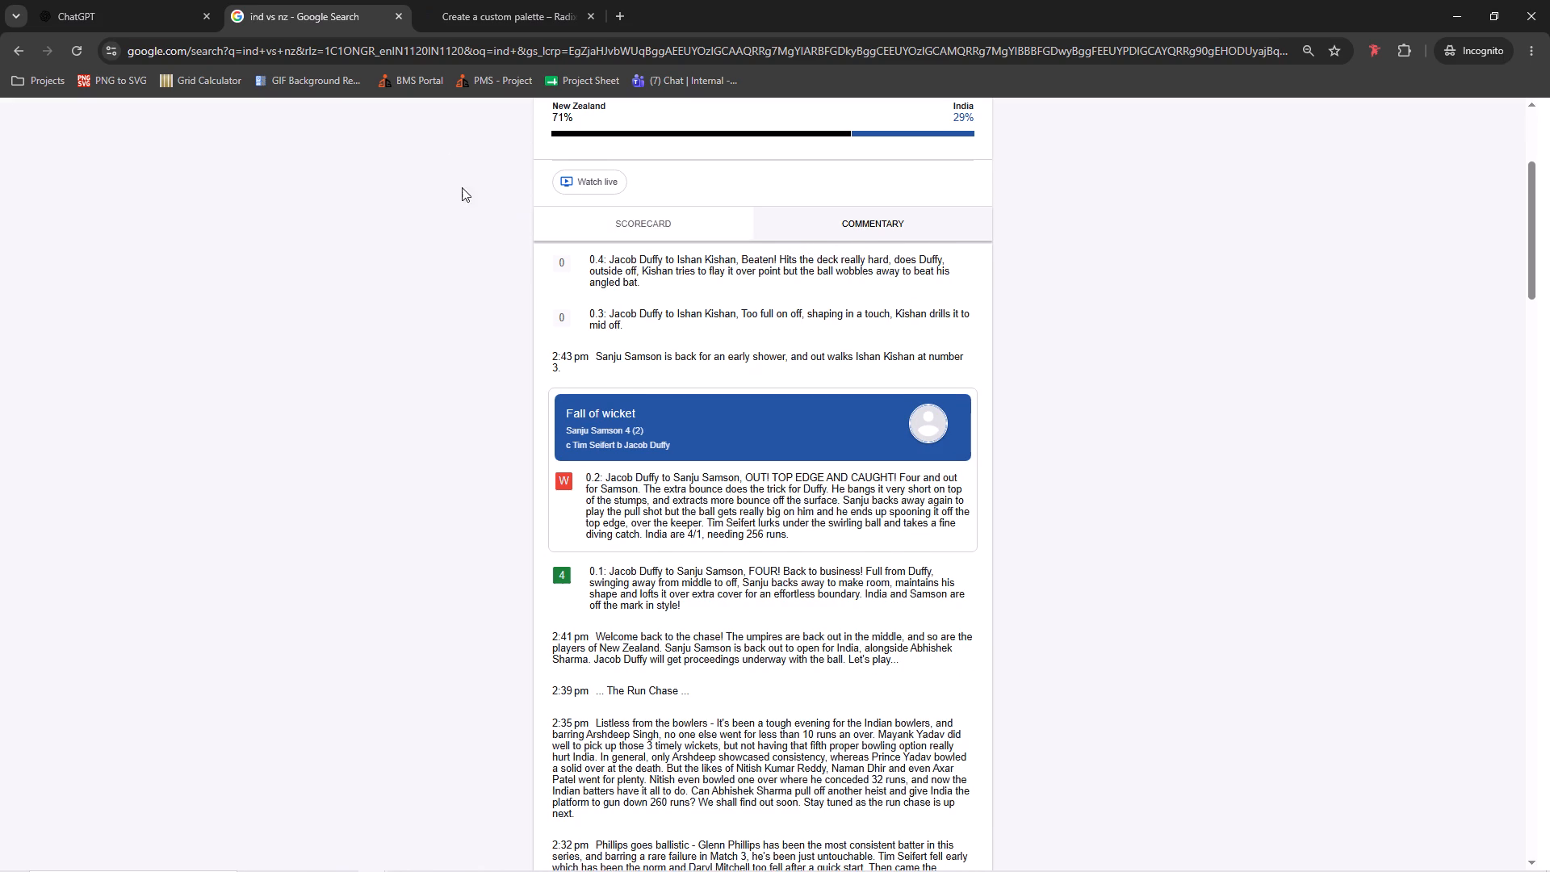
Set the accent of the Radix custom palette to the copied maroon A83F55.
click(453, 26)
click(574, 350)
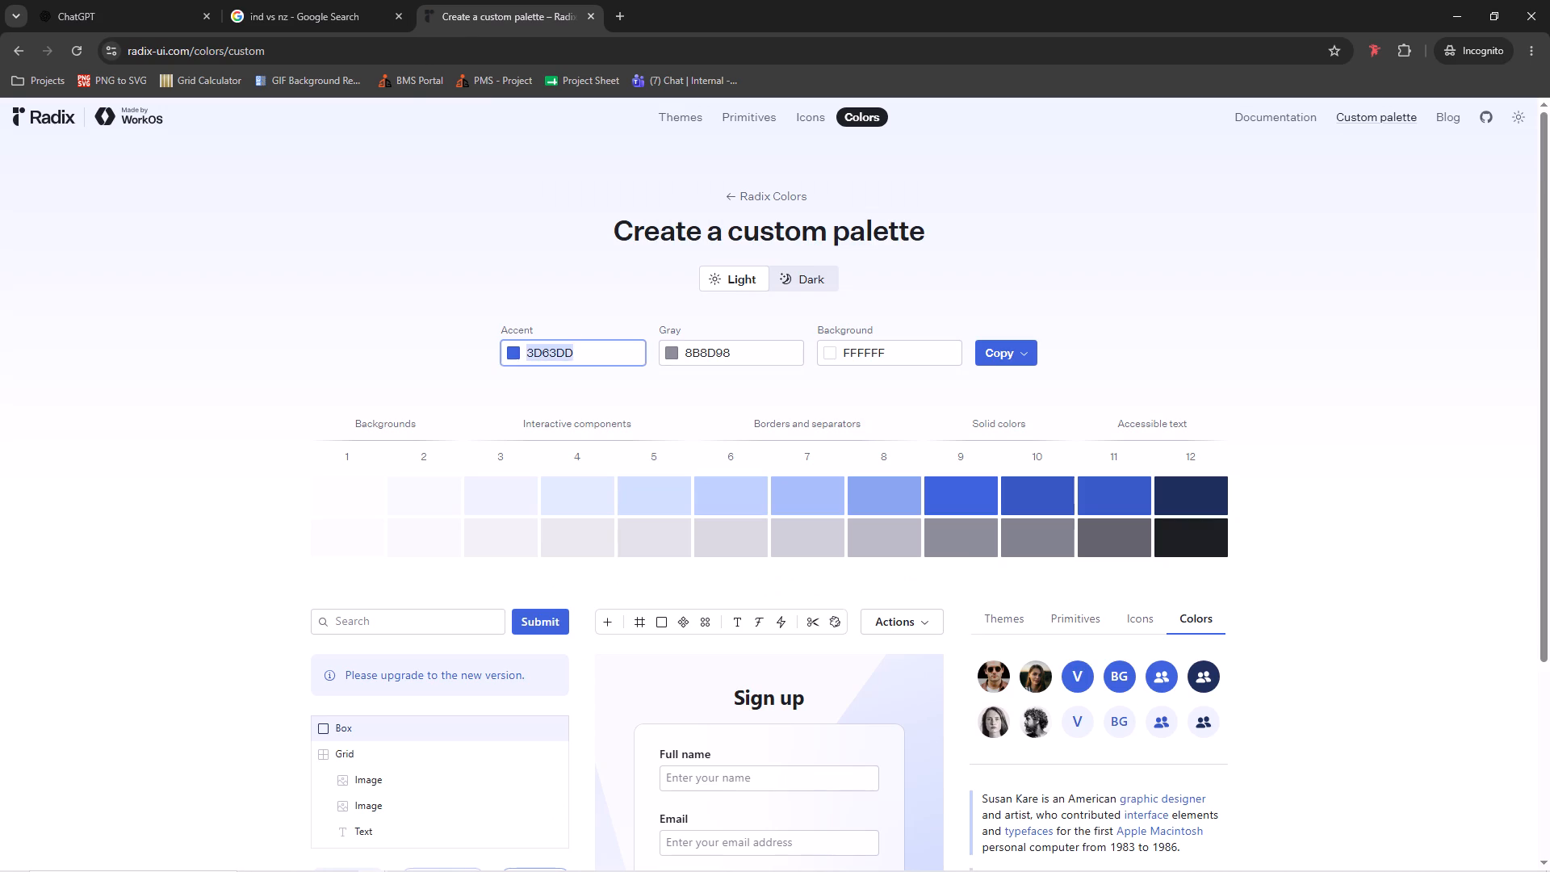
key(ctrl+v)
click(555, 282)
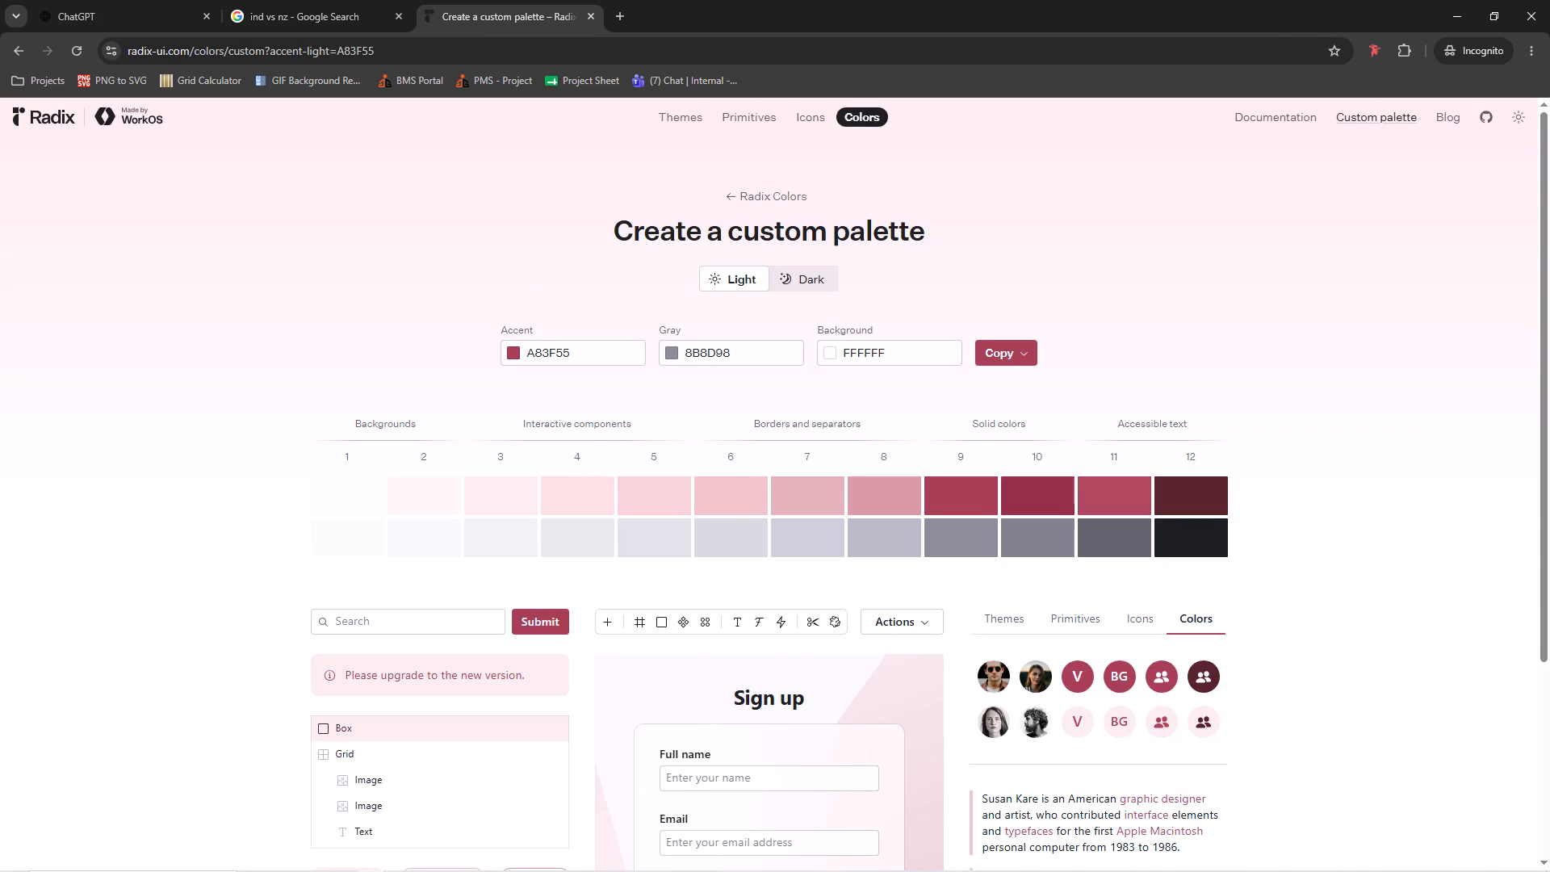
click(311, 0)
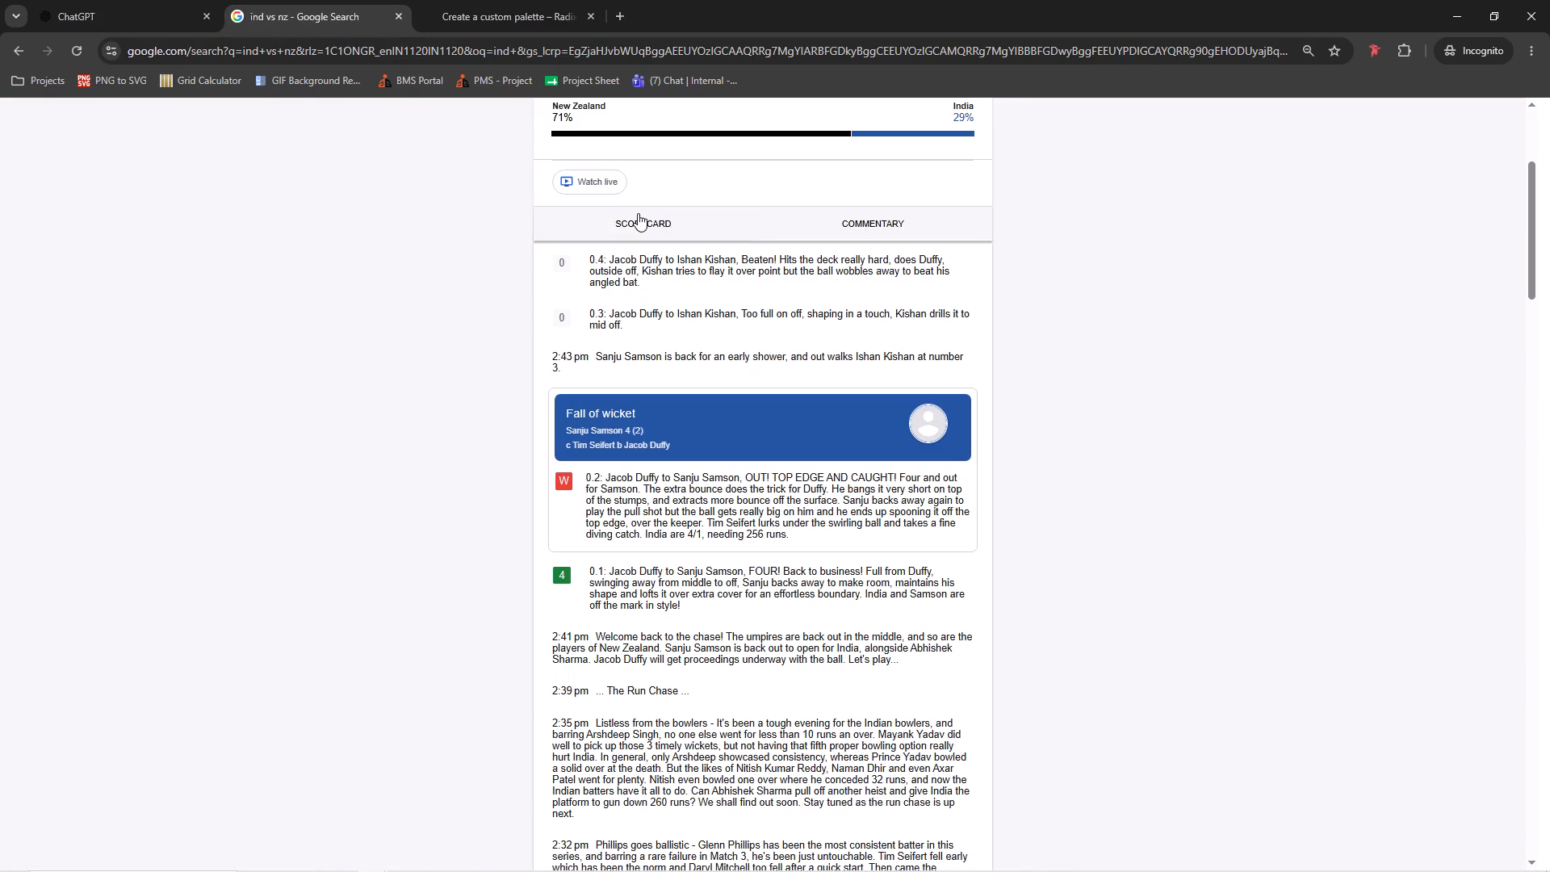
click(638, 213)
click(873, 270)
click(687, 261)
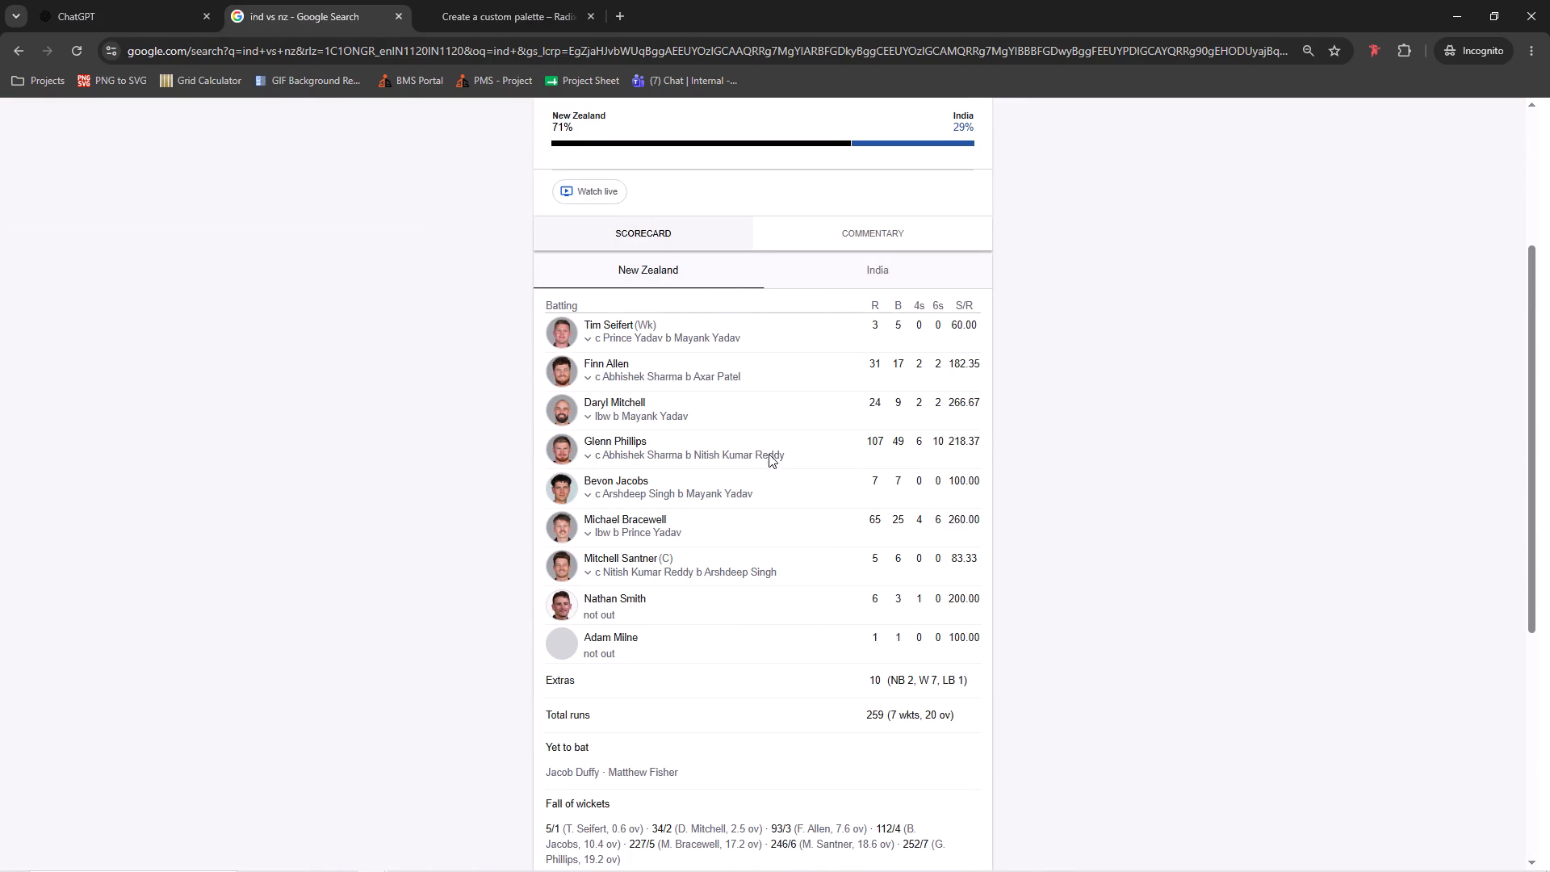
scroll(769, 555, down, 5)
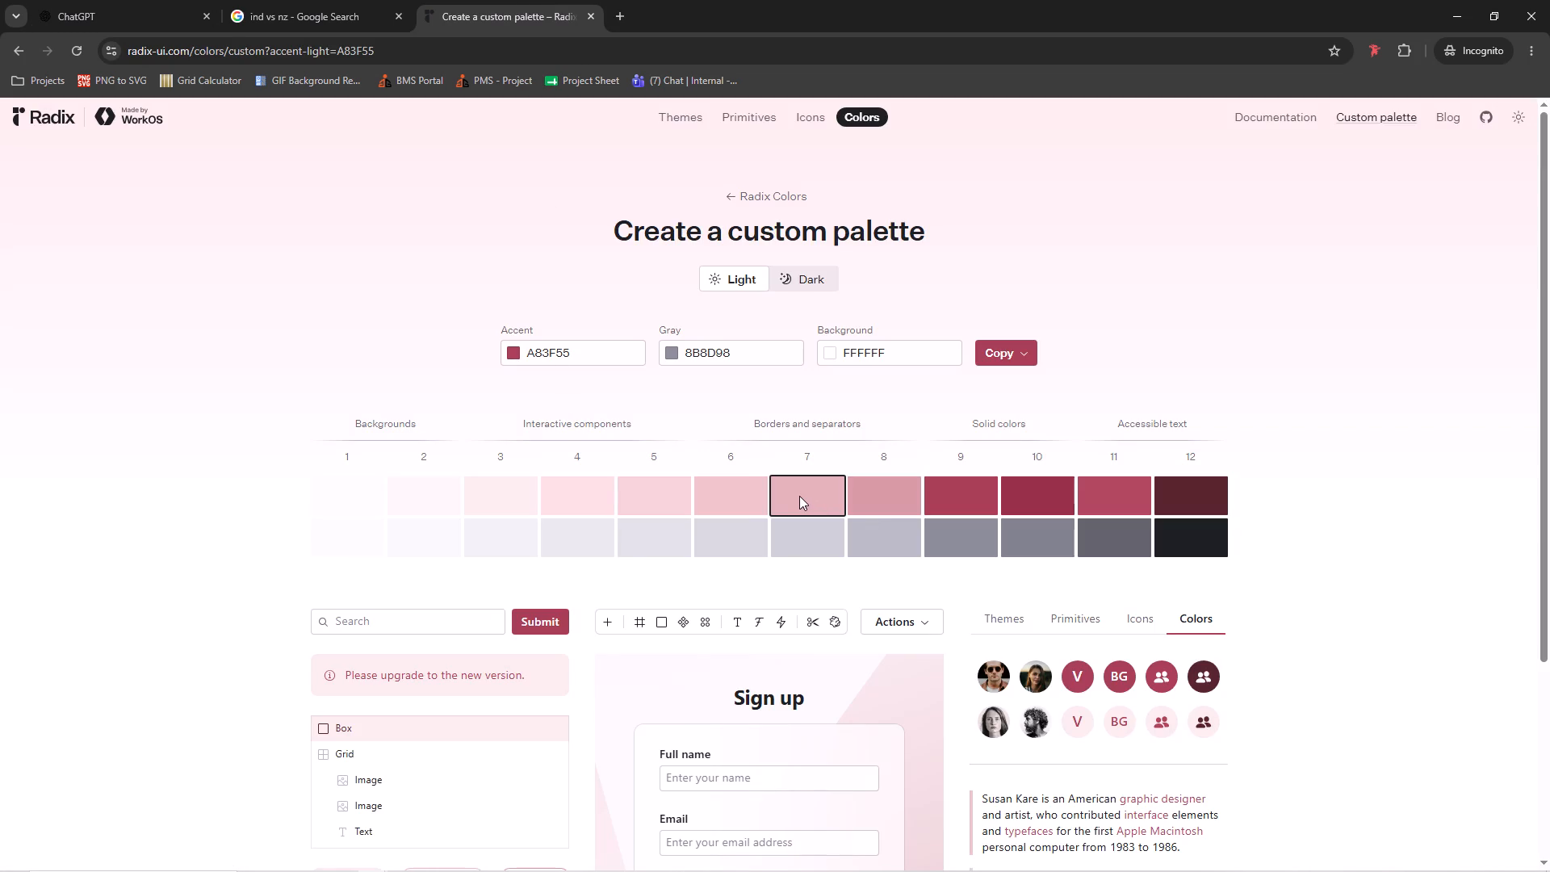
click(716, 496)
click(678, 585)
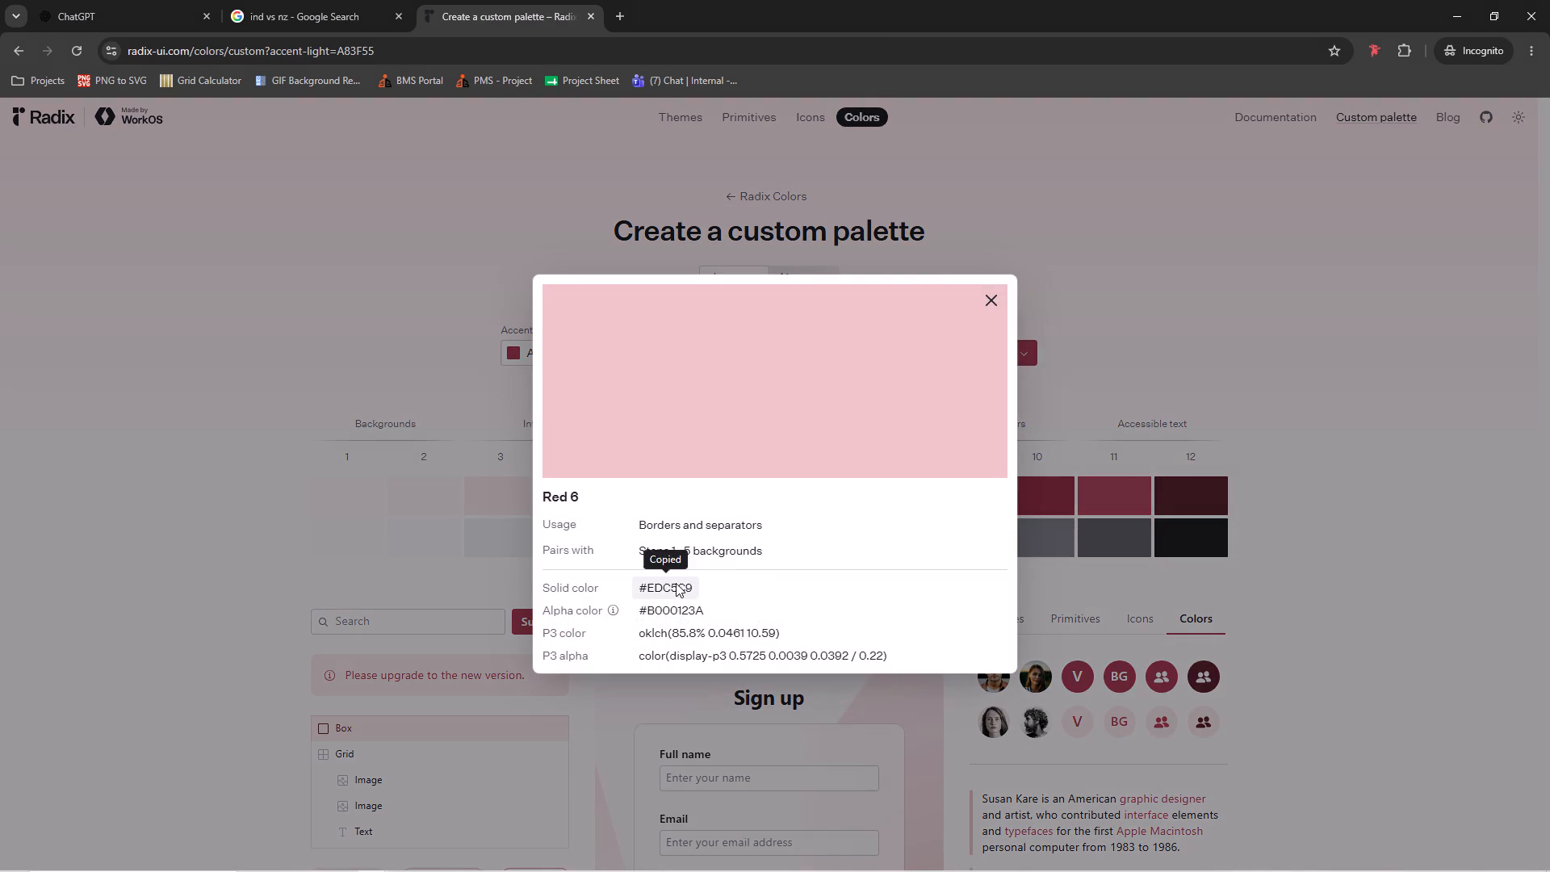
key(alt+Tab)
ctrl+click(1139, 544)
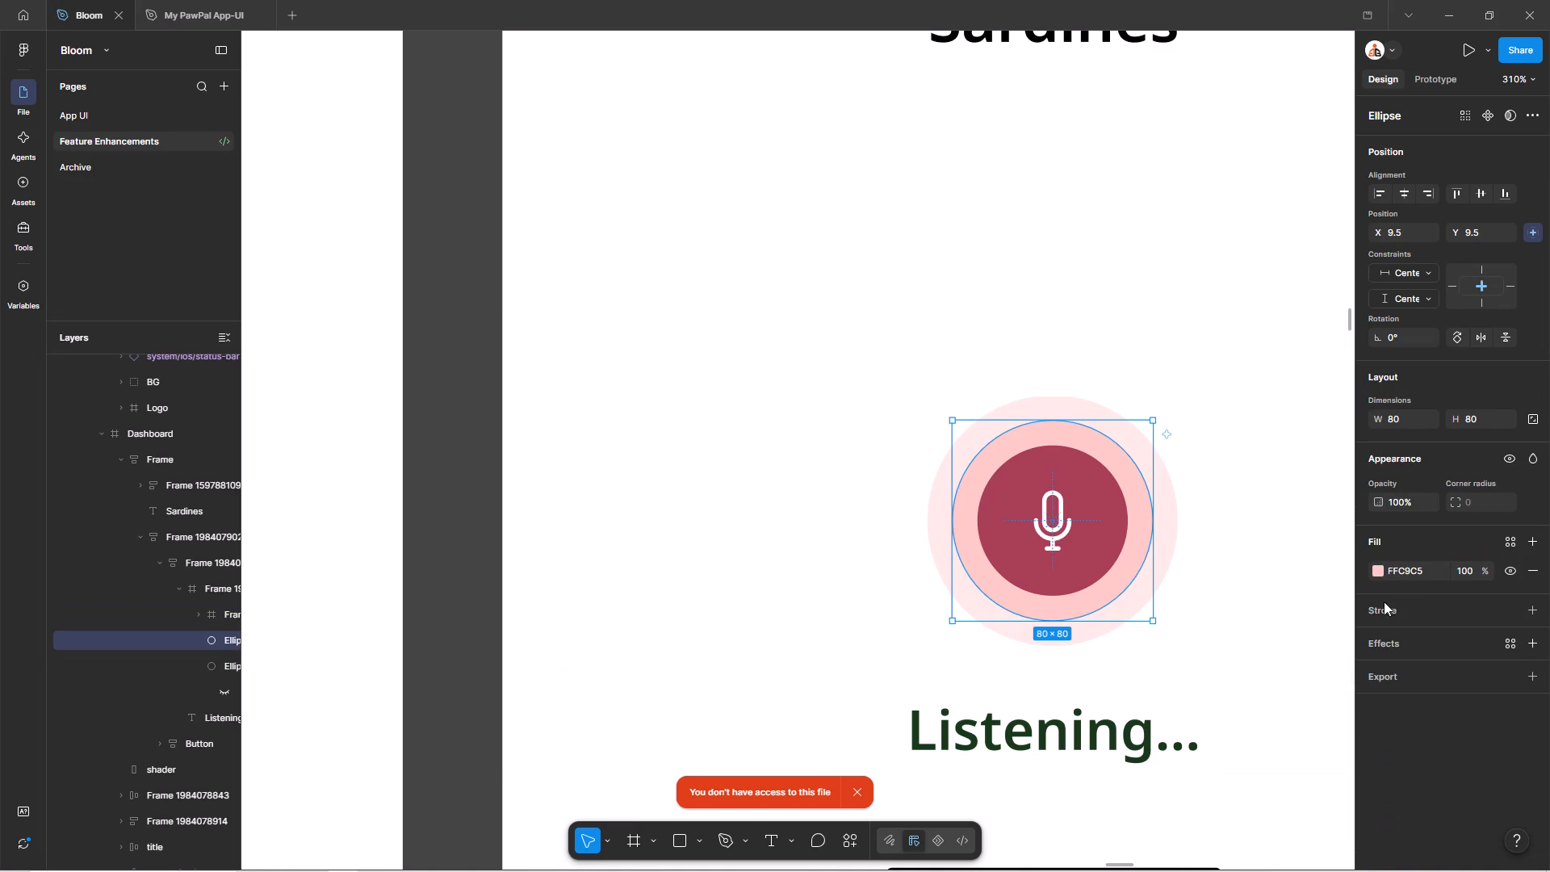
click(1412, 573)
key(ctrl+v)
click(1285, 508)
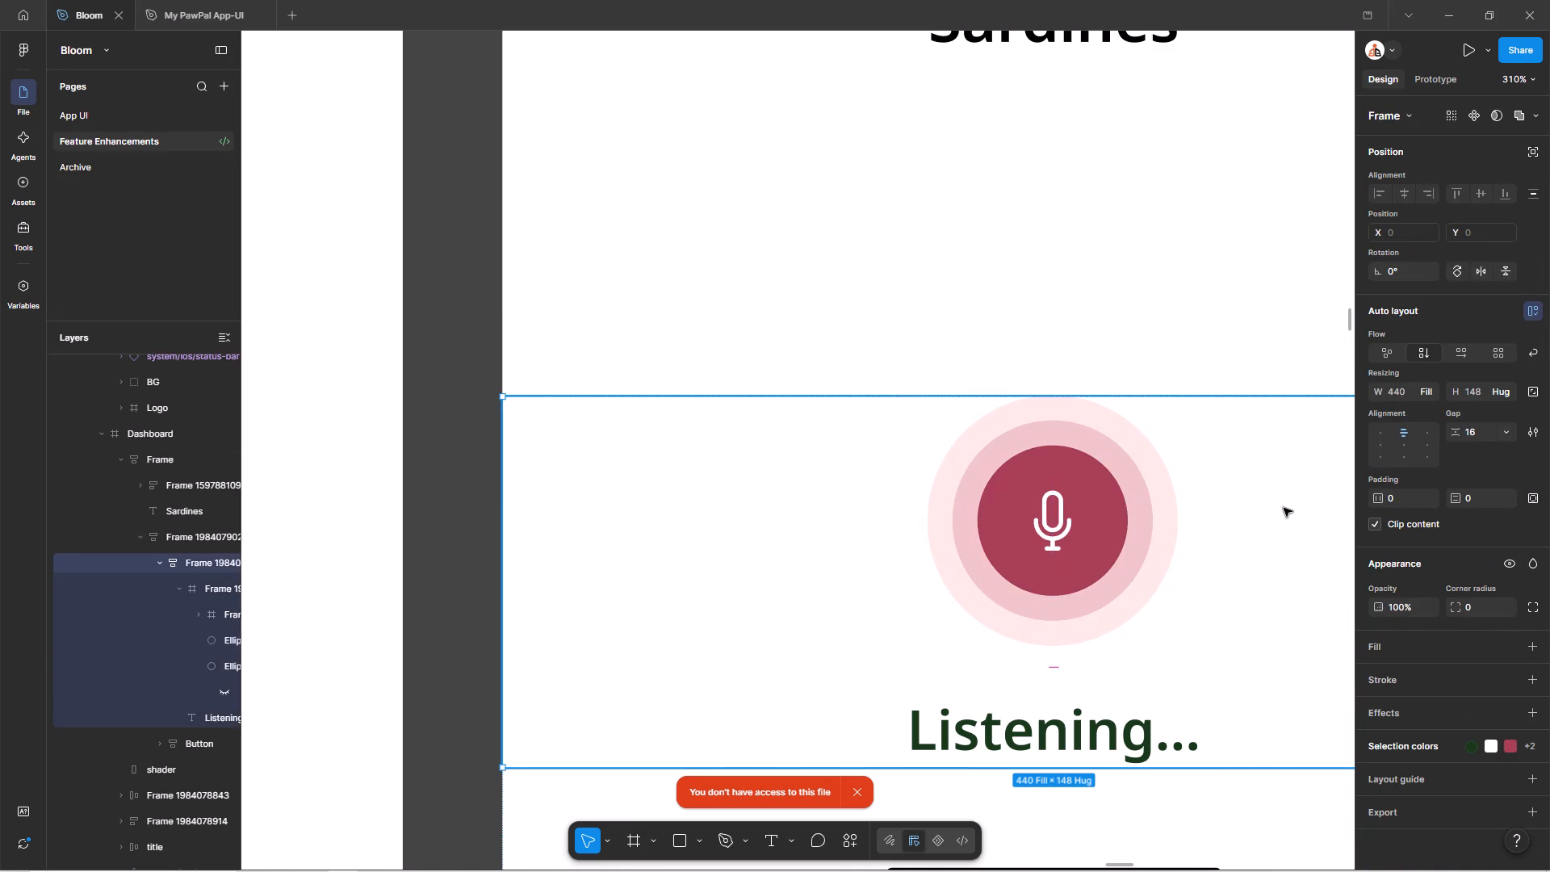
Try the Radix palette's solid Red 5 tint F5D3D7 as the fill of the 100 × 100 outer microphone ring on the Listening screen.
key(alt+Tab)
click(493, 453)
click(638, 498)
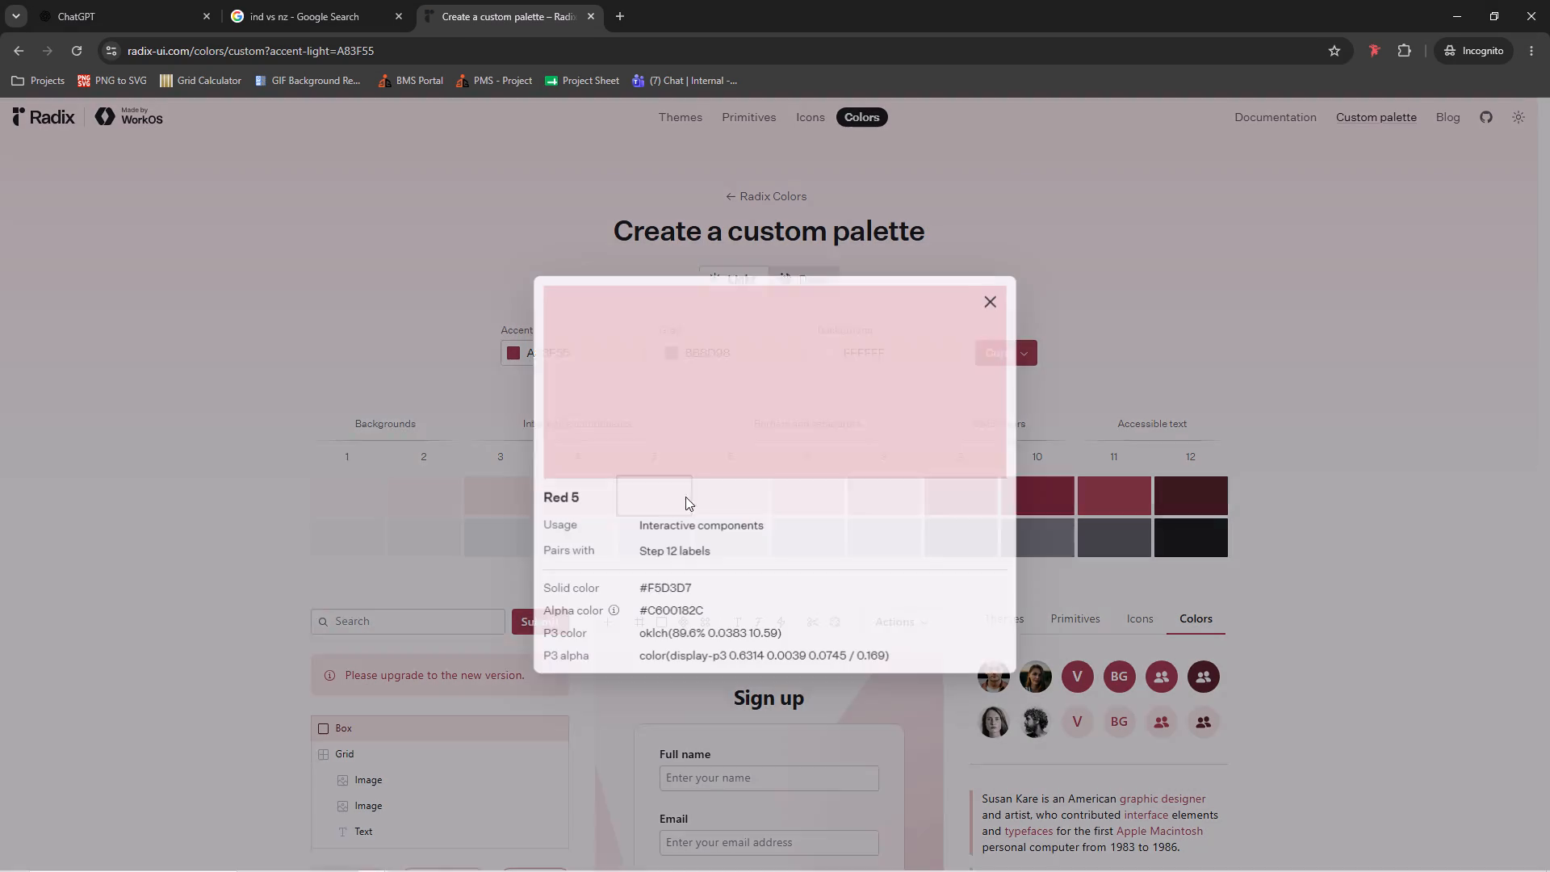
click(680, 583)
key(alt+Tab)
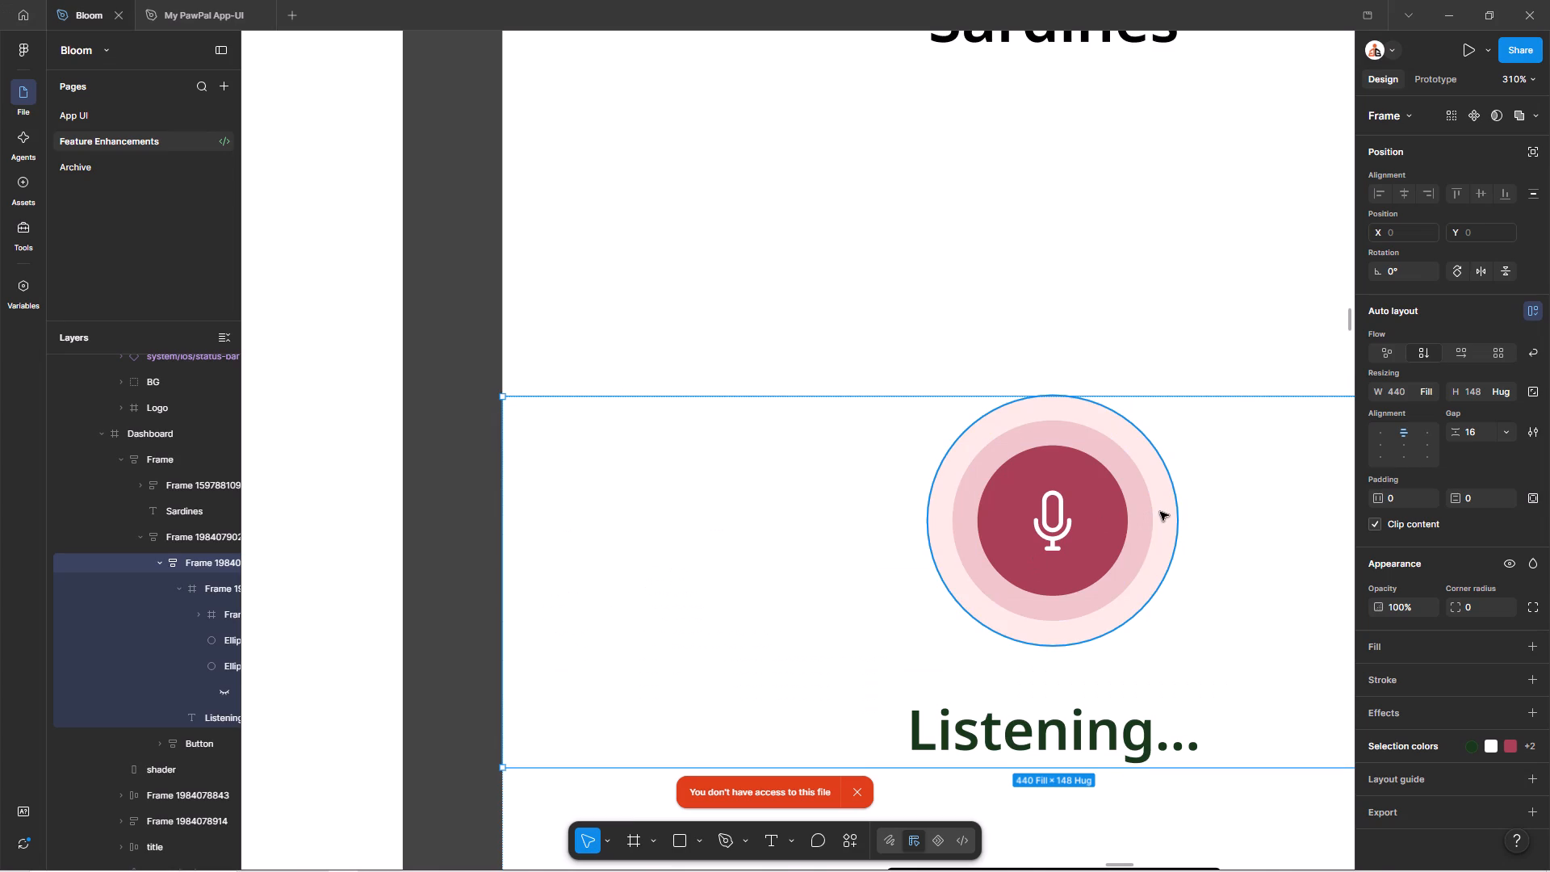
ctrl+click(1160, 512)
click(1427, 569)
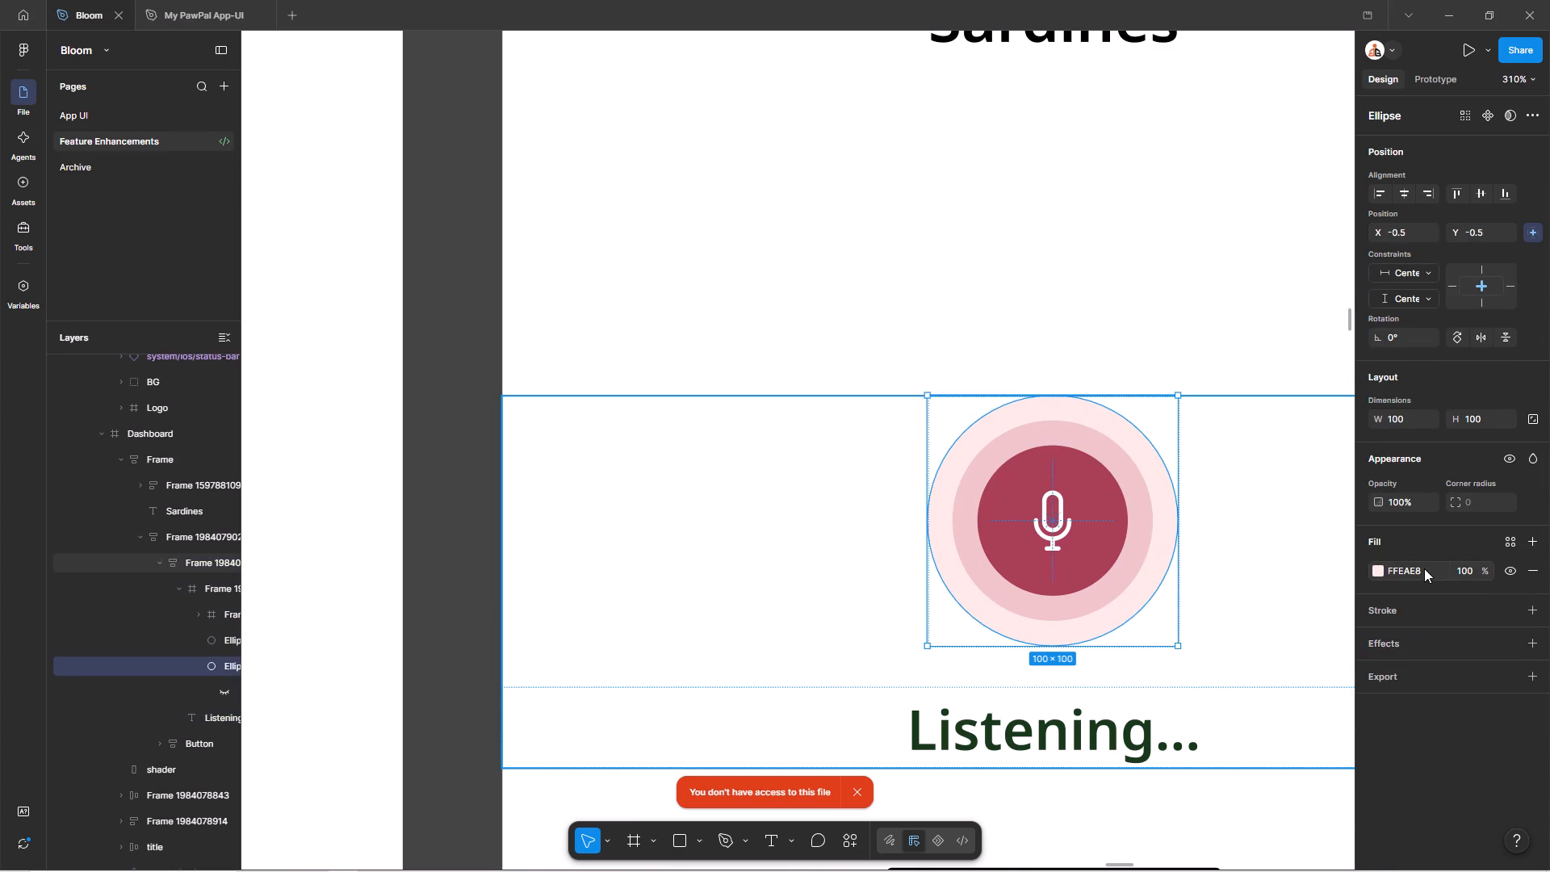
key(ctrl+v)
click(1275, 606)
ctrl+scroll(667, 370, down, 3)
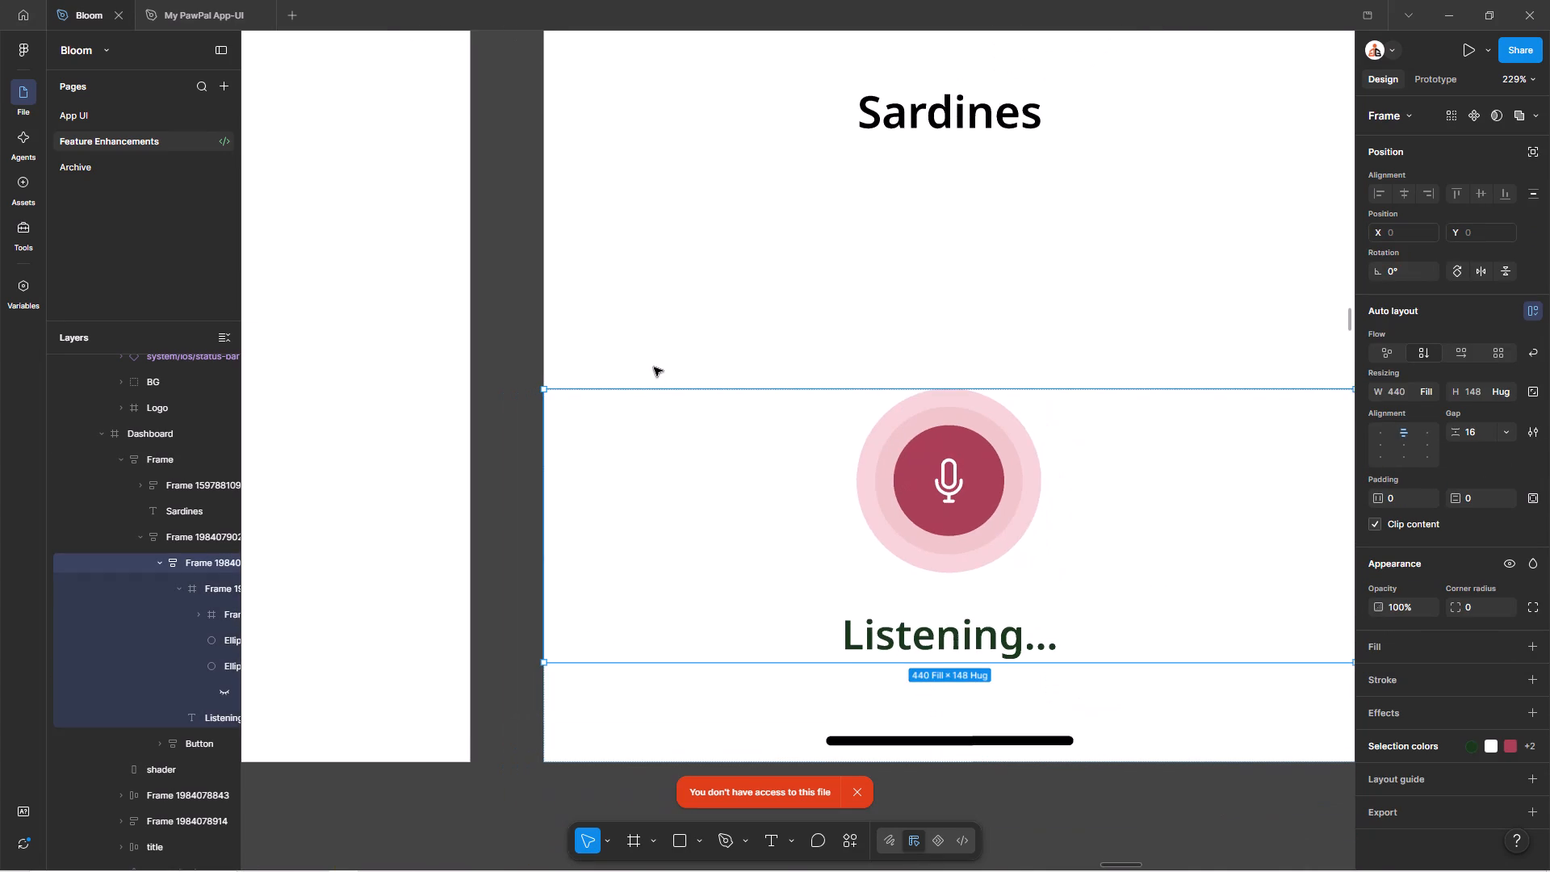
Copy the solid Red 4 tint FAE0E2 from the Radix palette and apply it to the Listening screen's 100 × 100 outer microphone ring.
key(alt+Tab)
click(462, 472)
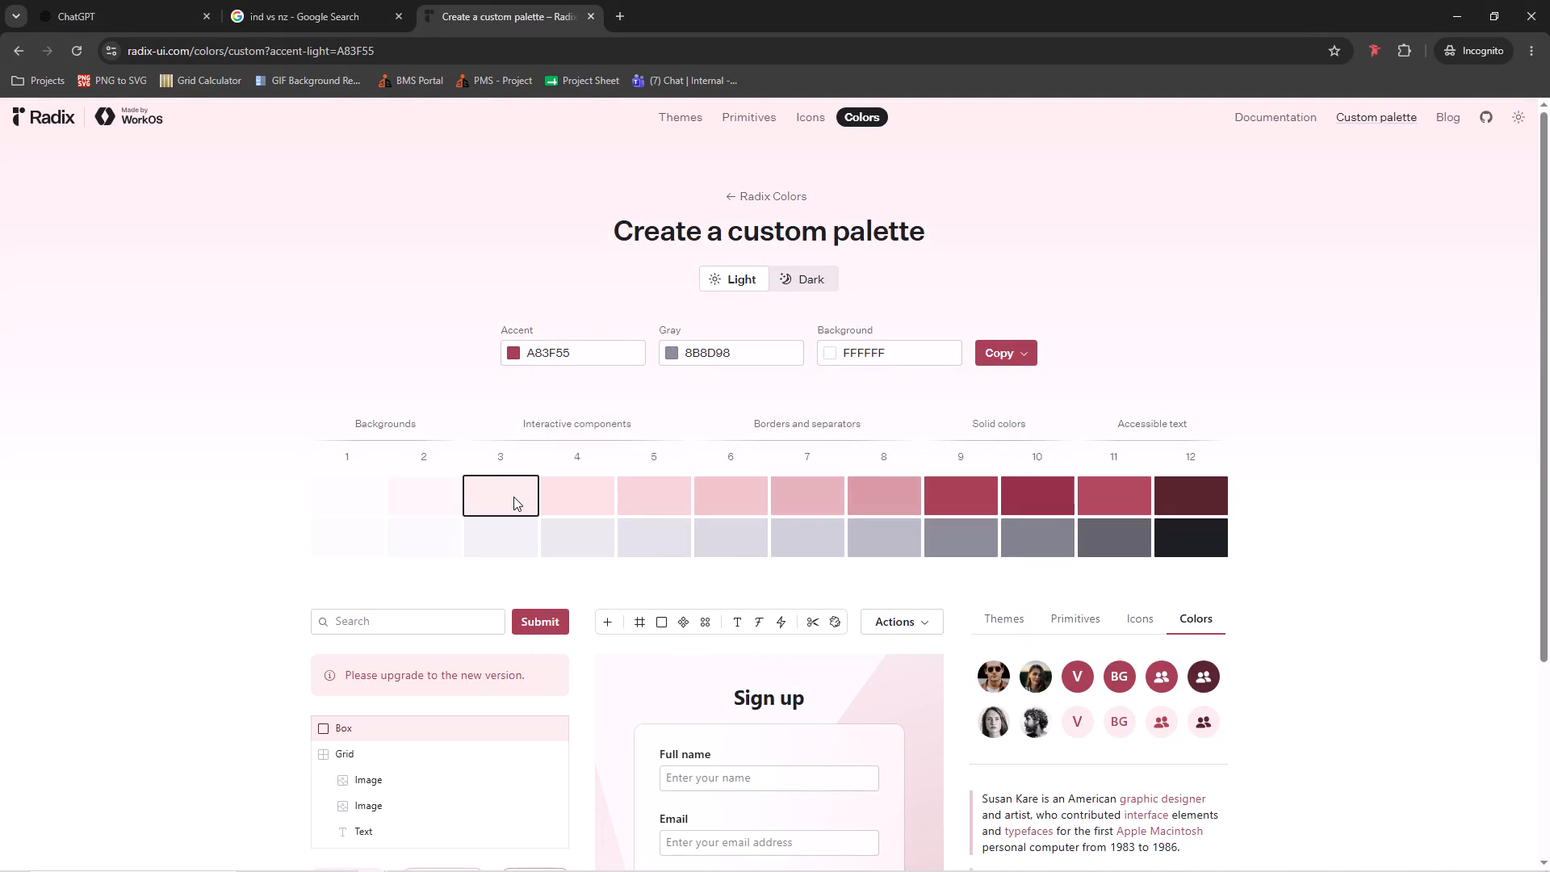
click(573, 495)
click(688, 584)
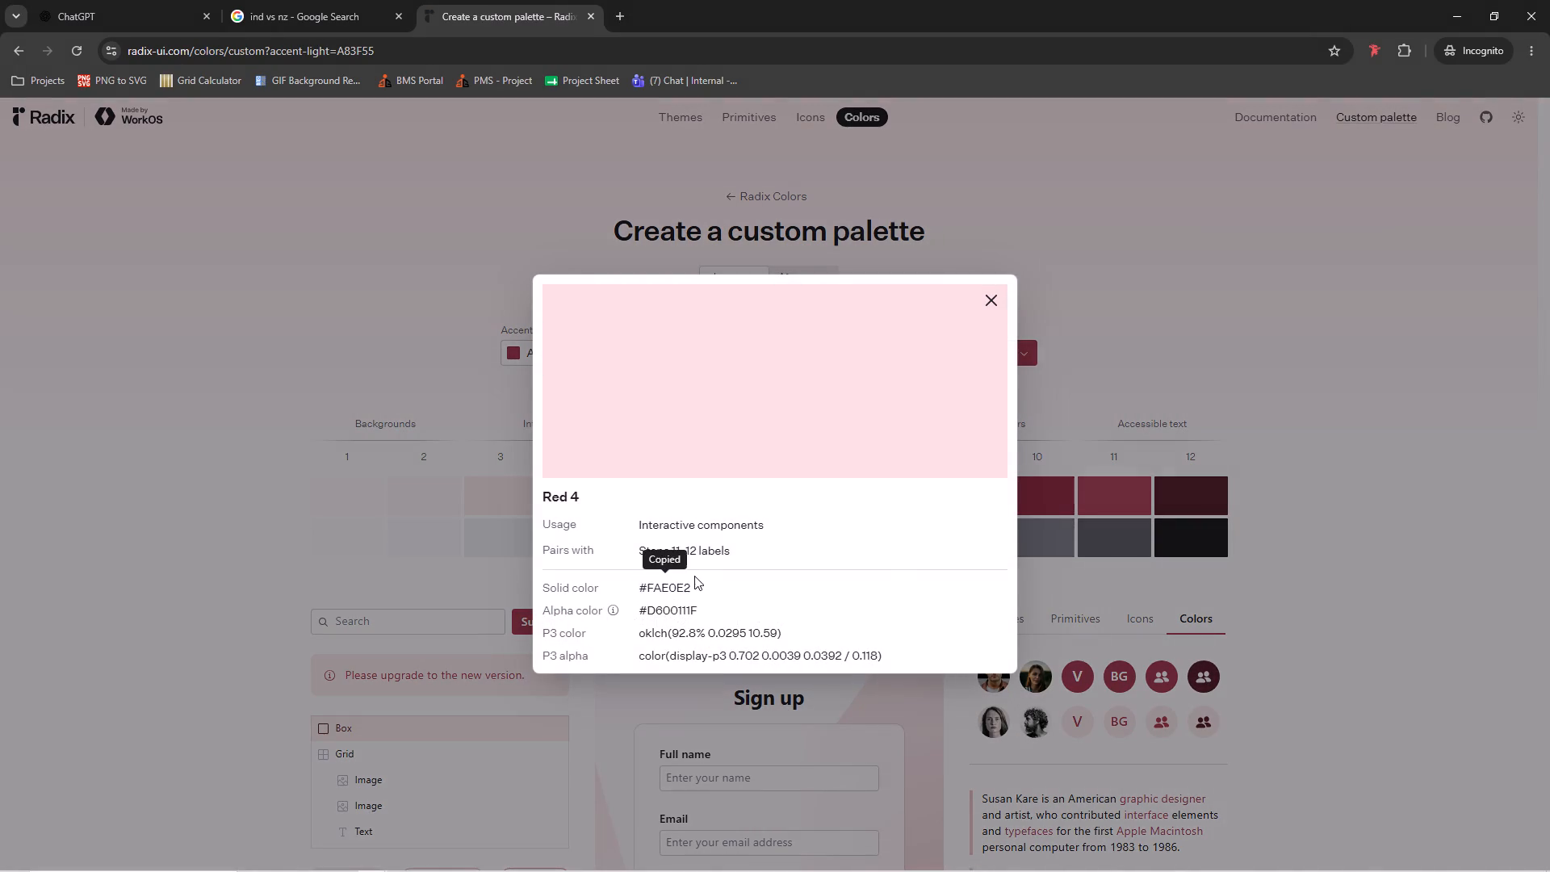
key(alt+Tab)
ctrl+click(1039, 488)
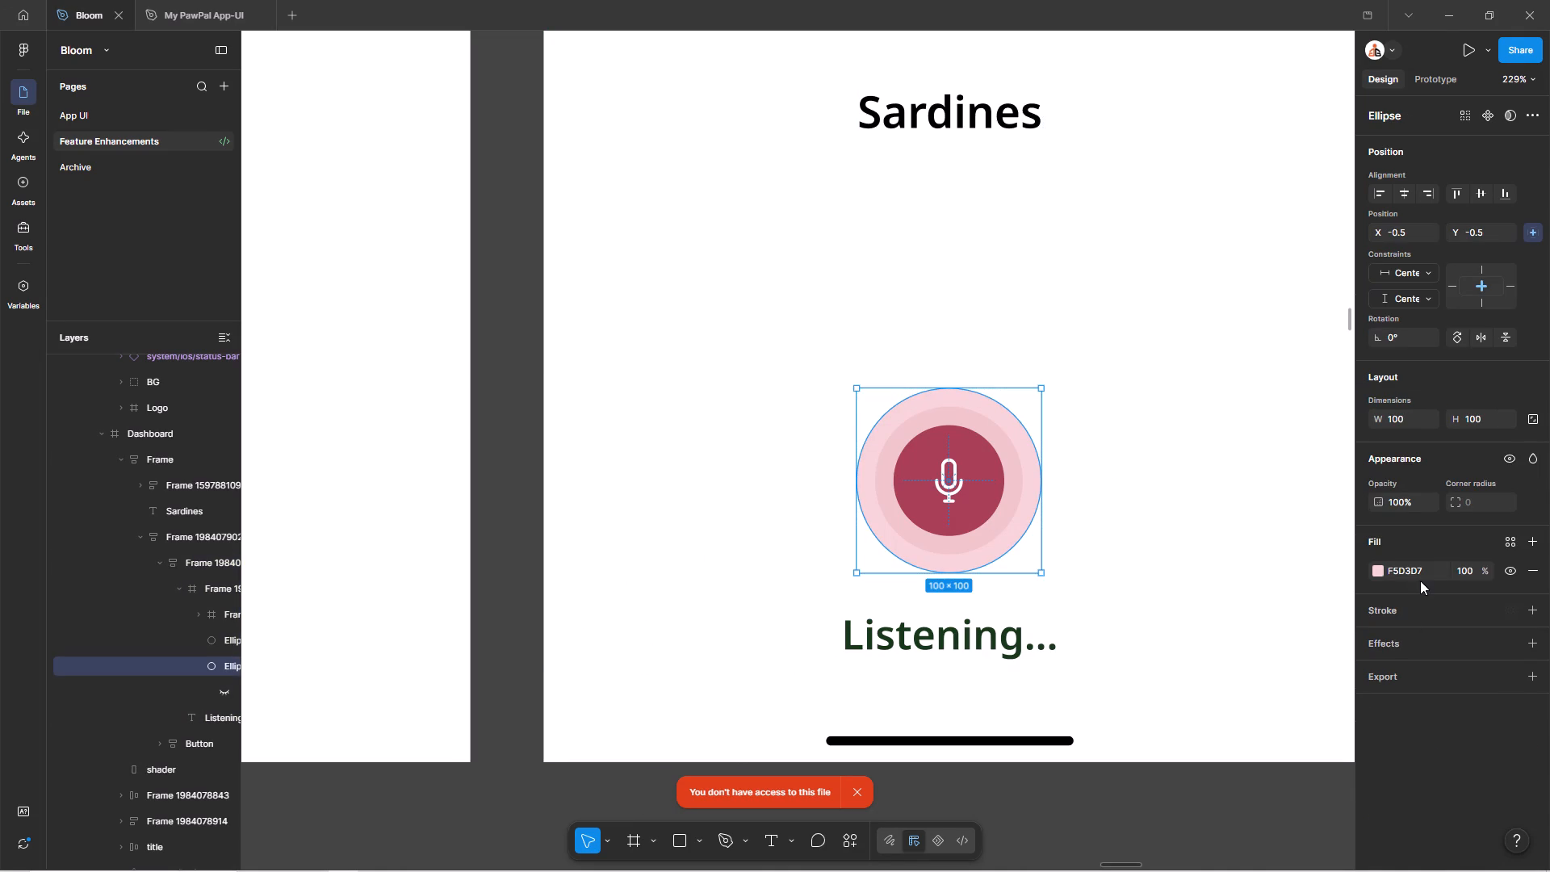
click(1420, 581)
click(1411, 566)
key(ctrl+v)
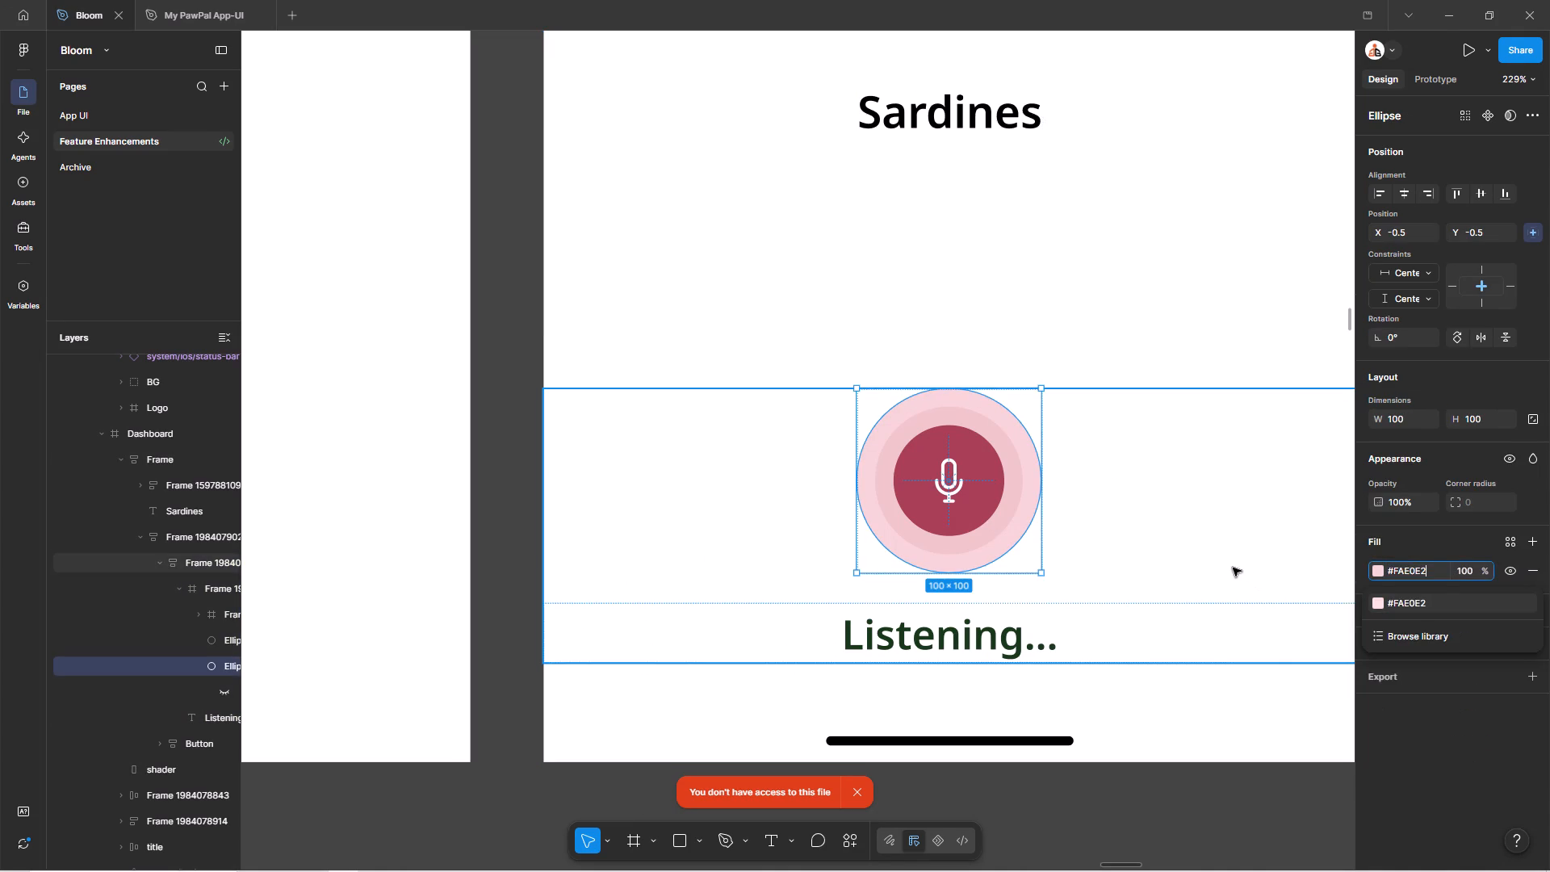
click(1233, 568)
ctrl+scroll(798, 398, down, 5)
click(936, 713)
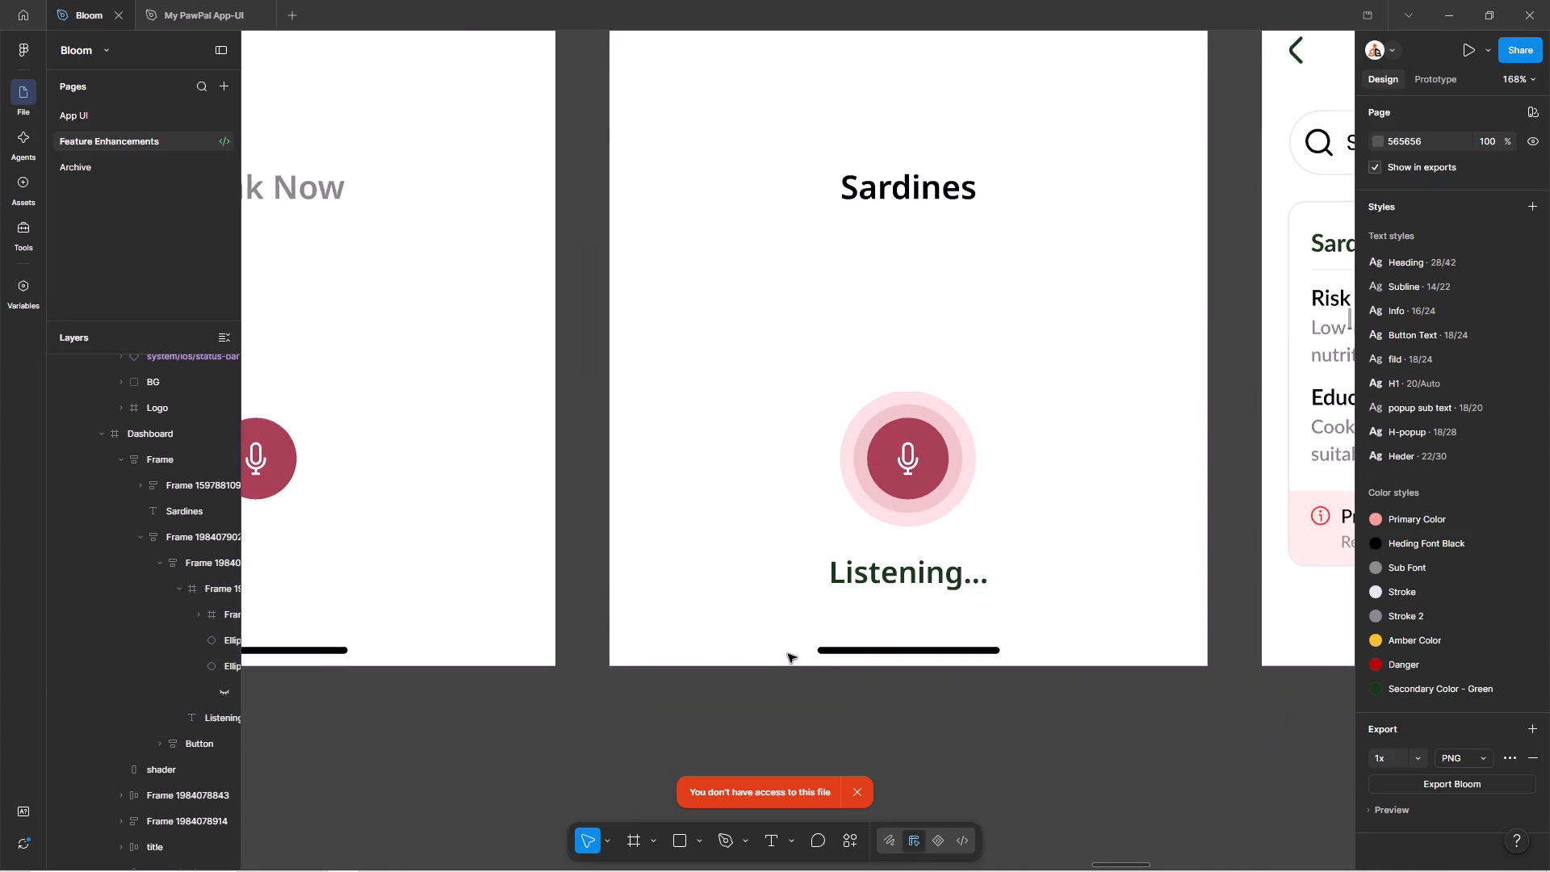
Recolour the microphone circle on the Sardines result's Check Food Safety screen with the maroon sampled from the empty search screen's microphone.
ctrl+scroll(786, 654, down, 4)
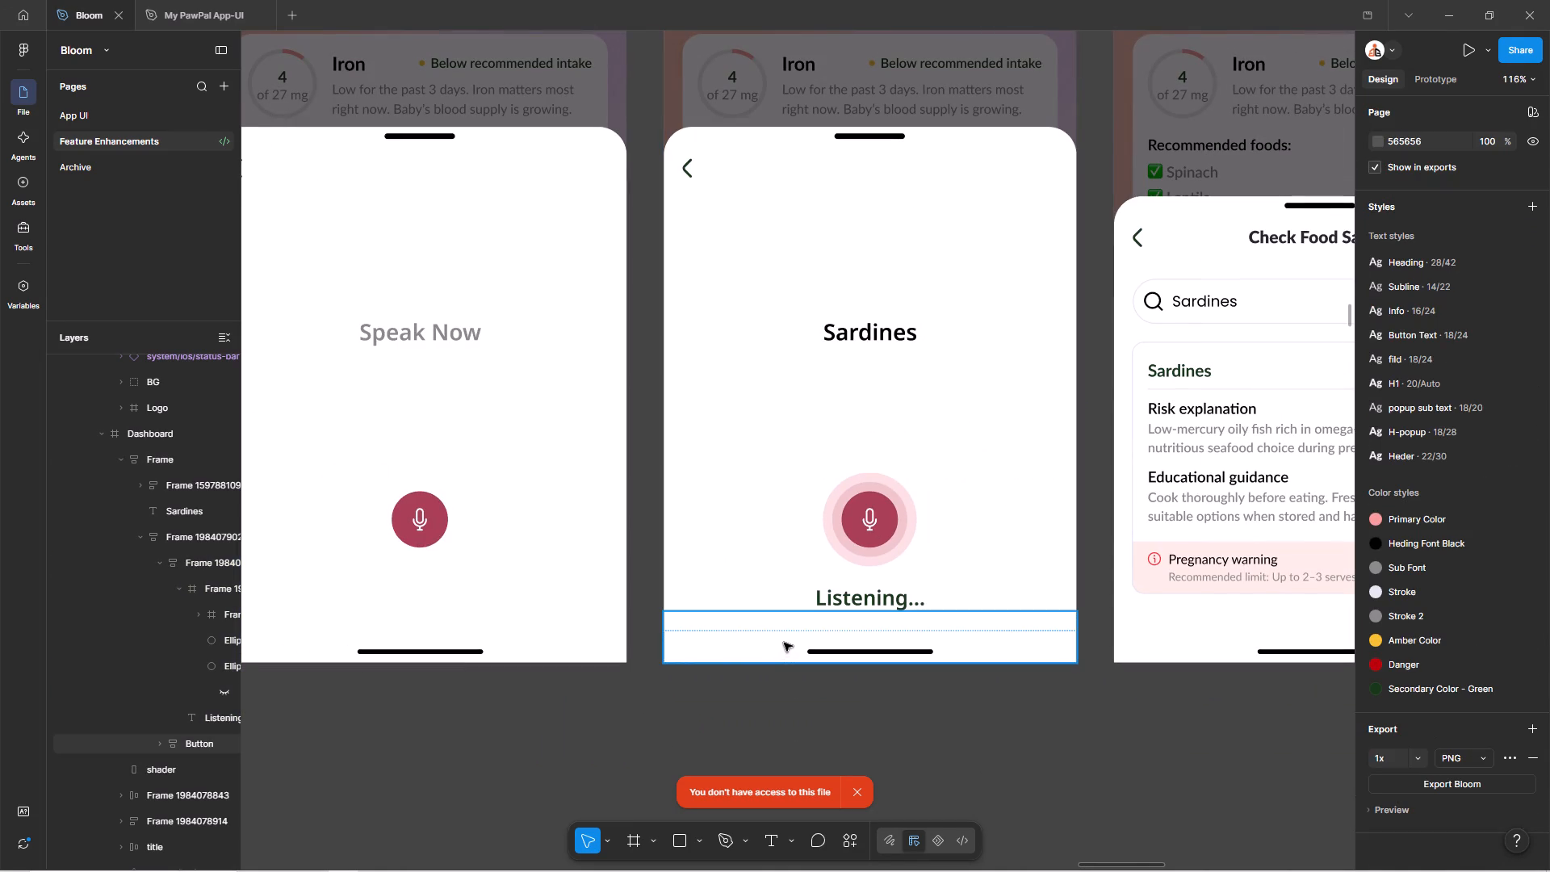
key(ctrl+backslash)
ctrl+scroll(791, 642, down, 3)
click(878, 688)
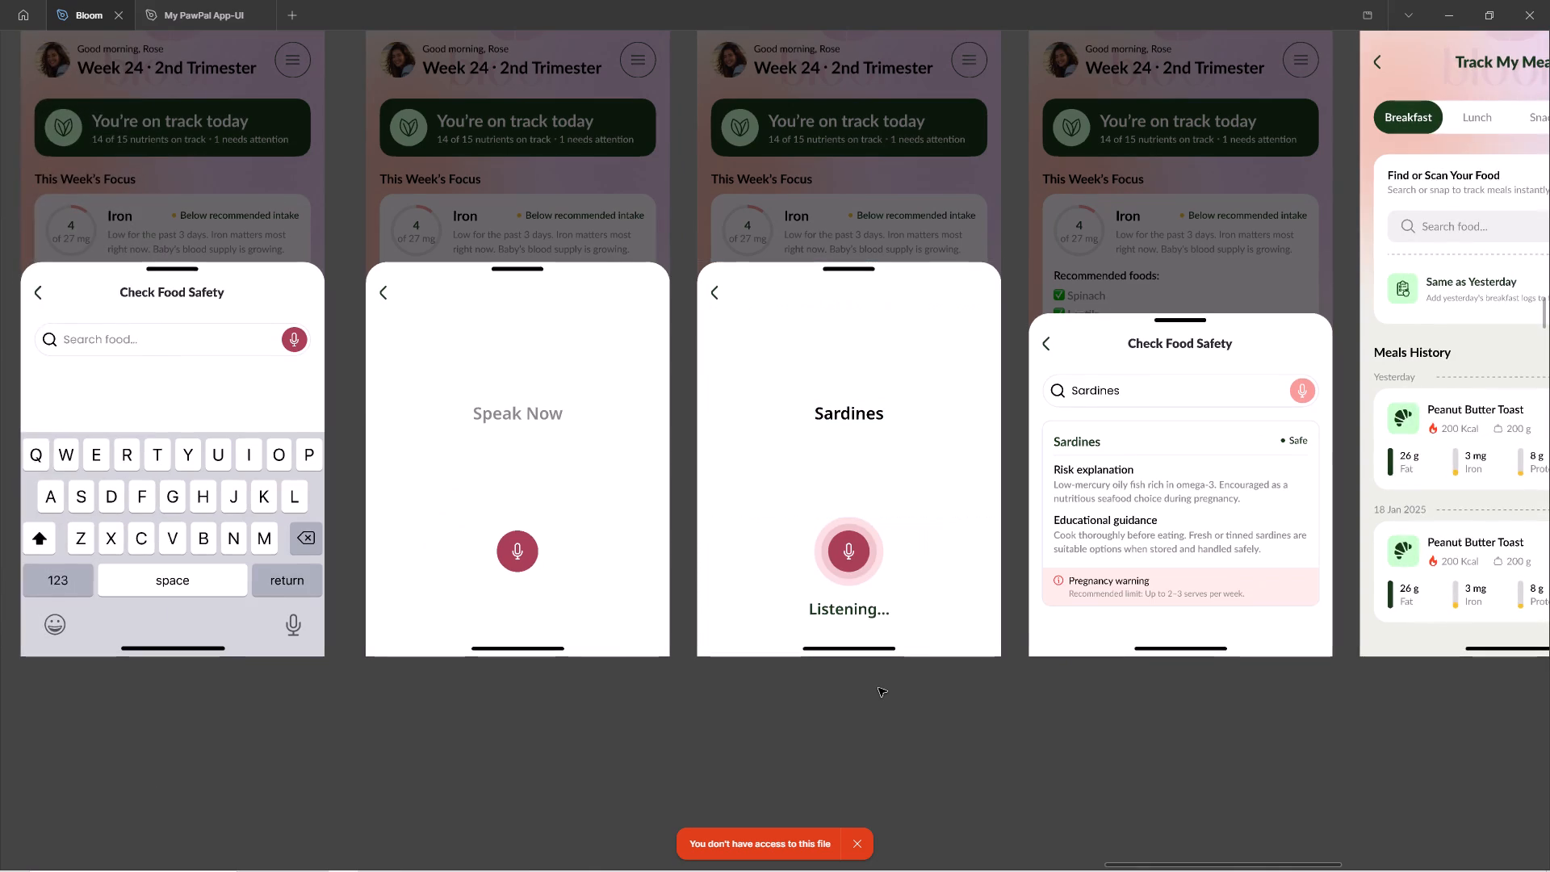
ctrl+scroll(850, 684, down, 3)
key(space)
key(space)
key(space)
key(space)
key(space)
key(space)
key(space)
key(space)
key(space)
key(space)
key(space)
key(space)
key(space)
key(space)
key(space)
key(space)
key(space)
key(space)
drag(914, 694, 786, 668)
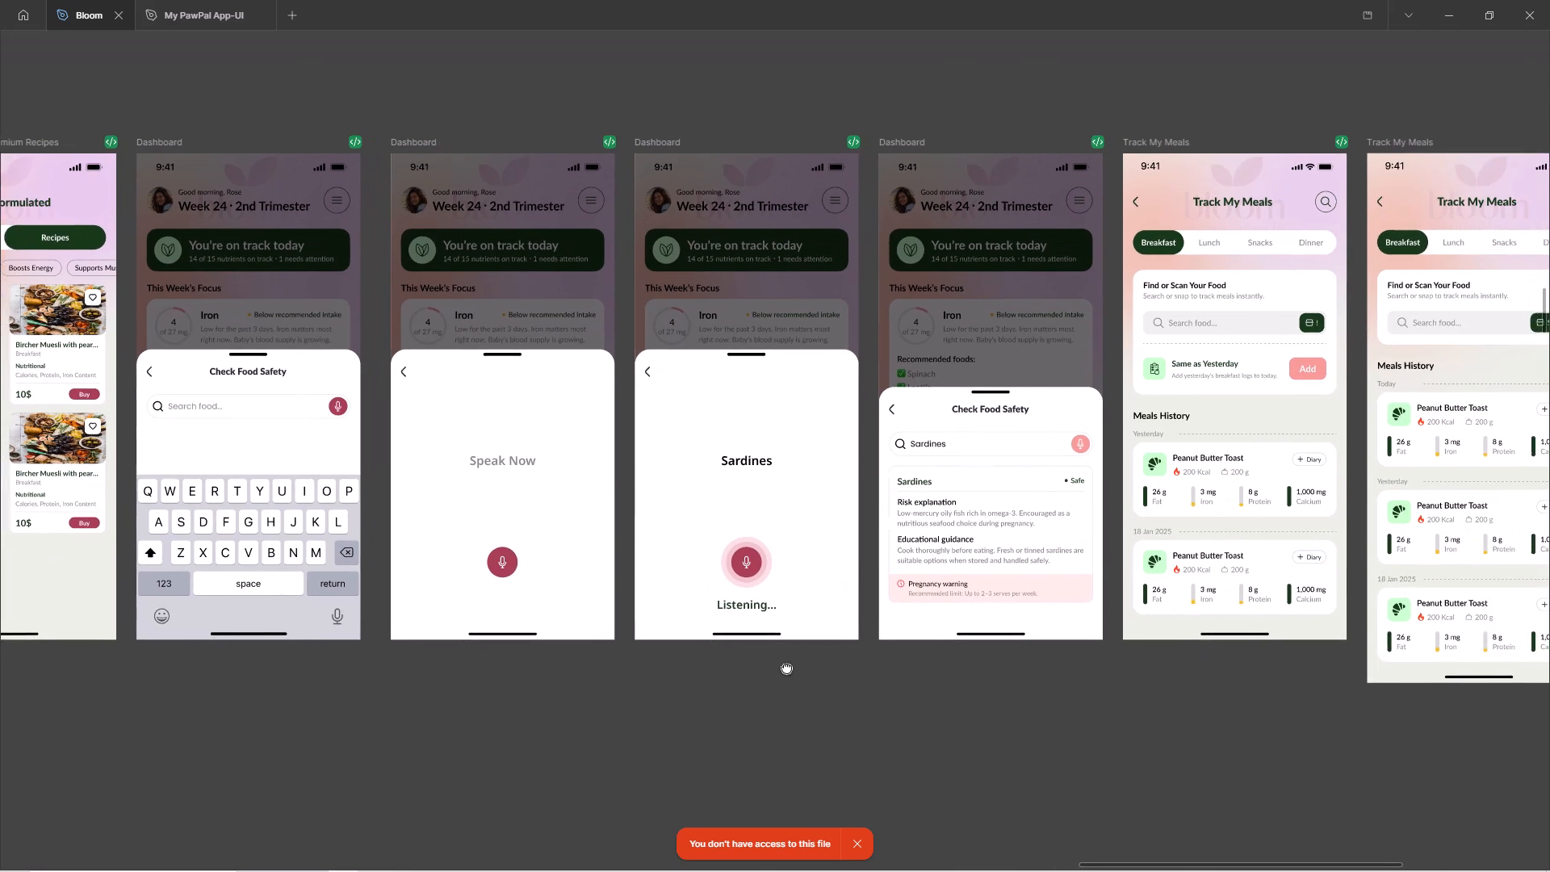
drag(786, 668, 786, 667)
ctrl+scroll(743, 585, up, 6)
shift+scroll(745, 585, down, 4)
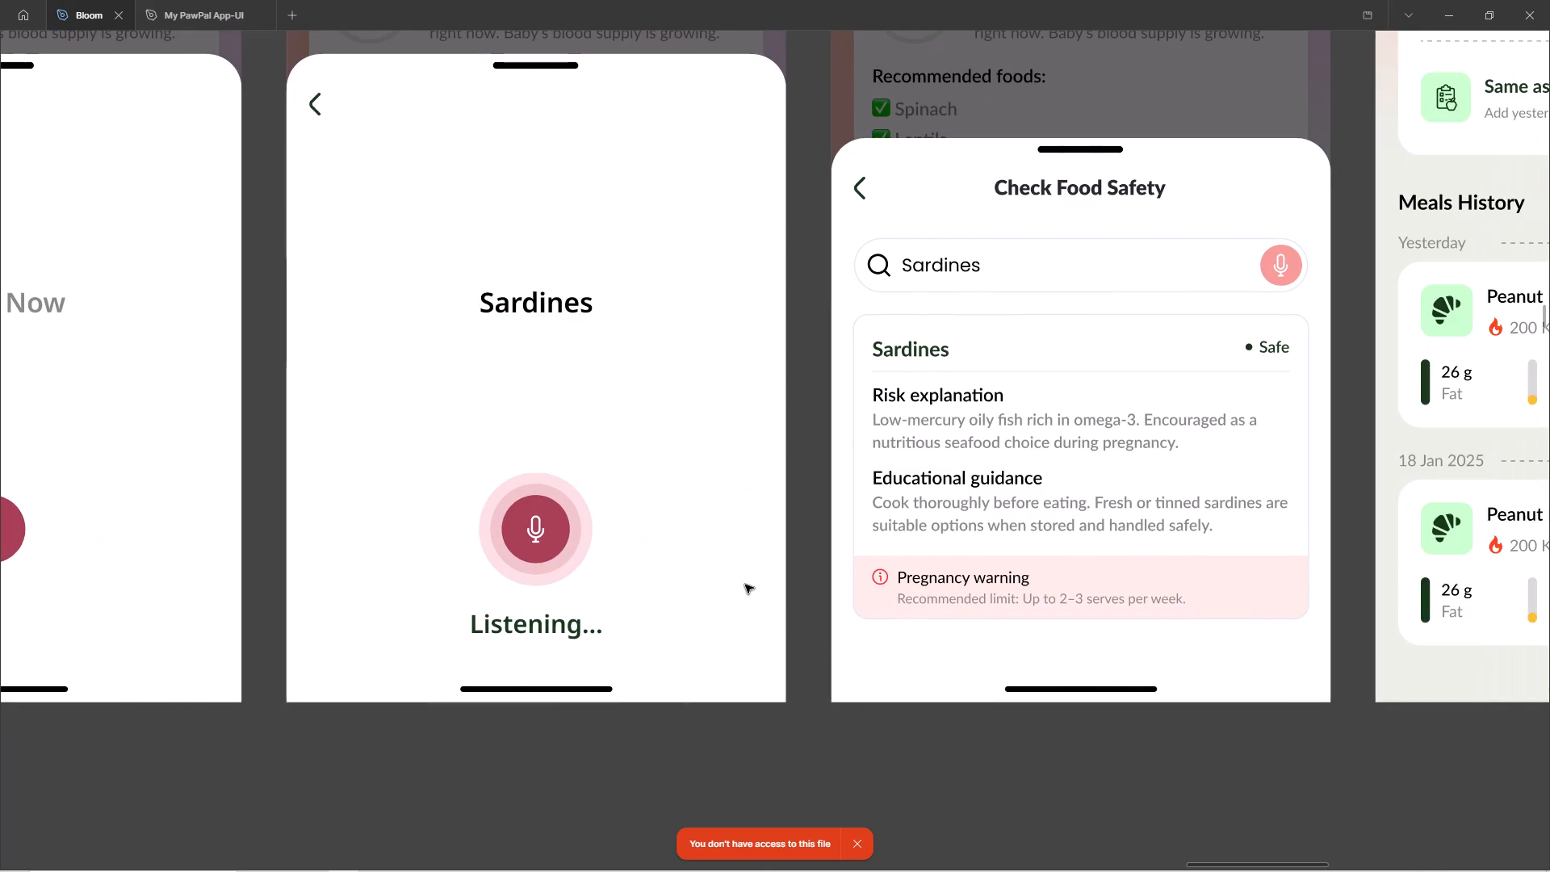
ctrl+scroll(745, 585, down, 3)
shift+scroll(777, 544, down, 2)
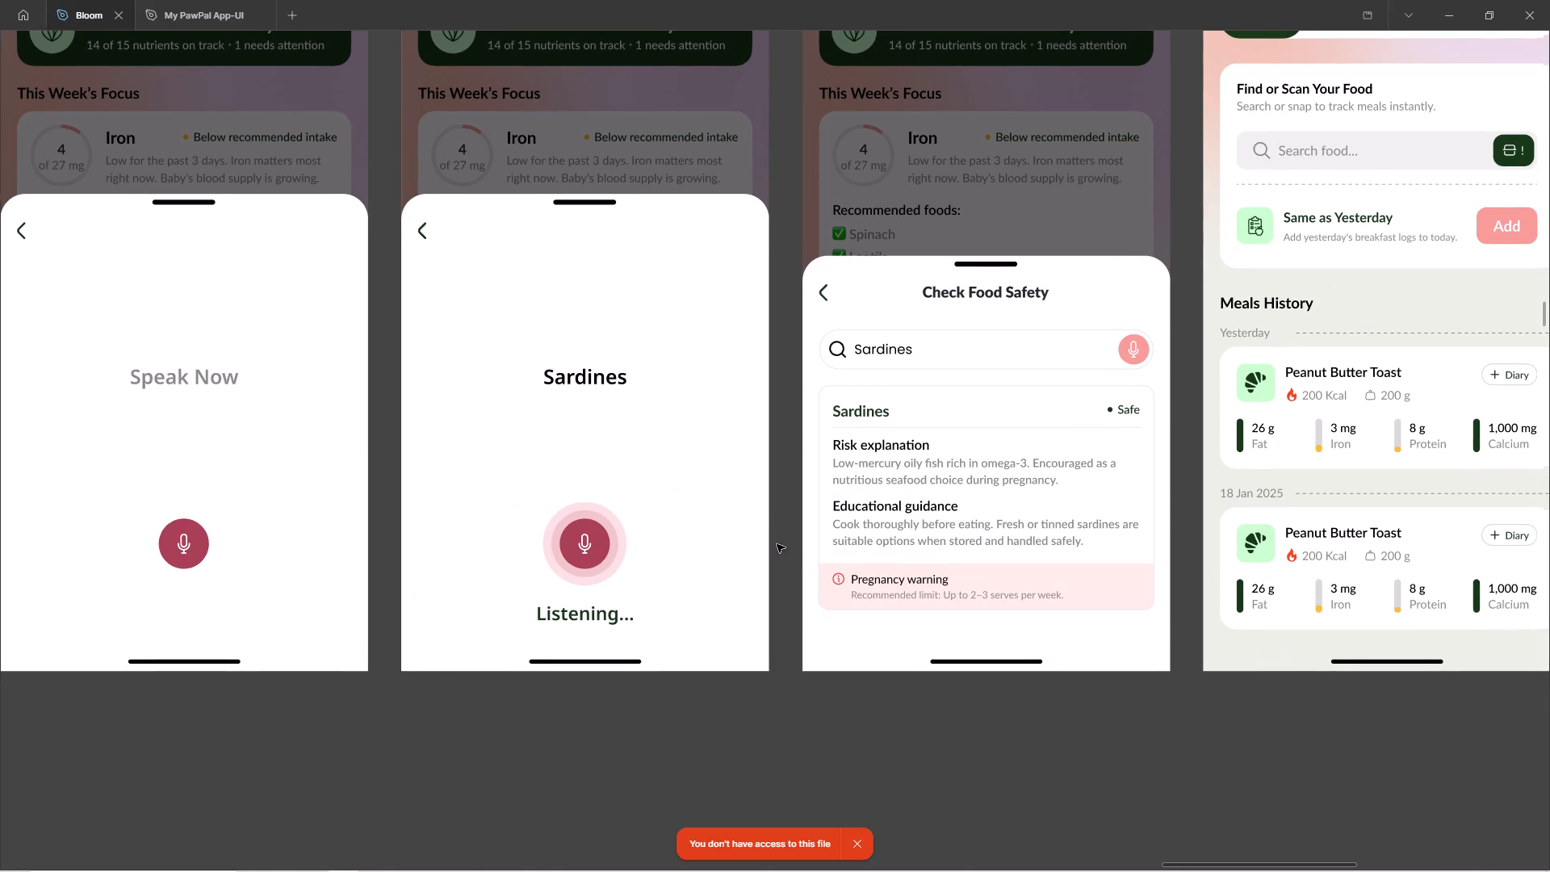
shift+scroll(777, 544, down, 1)
ctrl+click(1090, 359)
scroll(844, 475, up, 9)
scroll(844, 476, down, 1)
scroll(844, 476, up, 3)
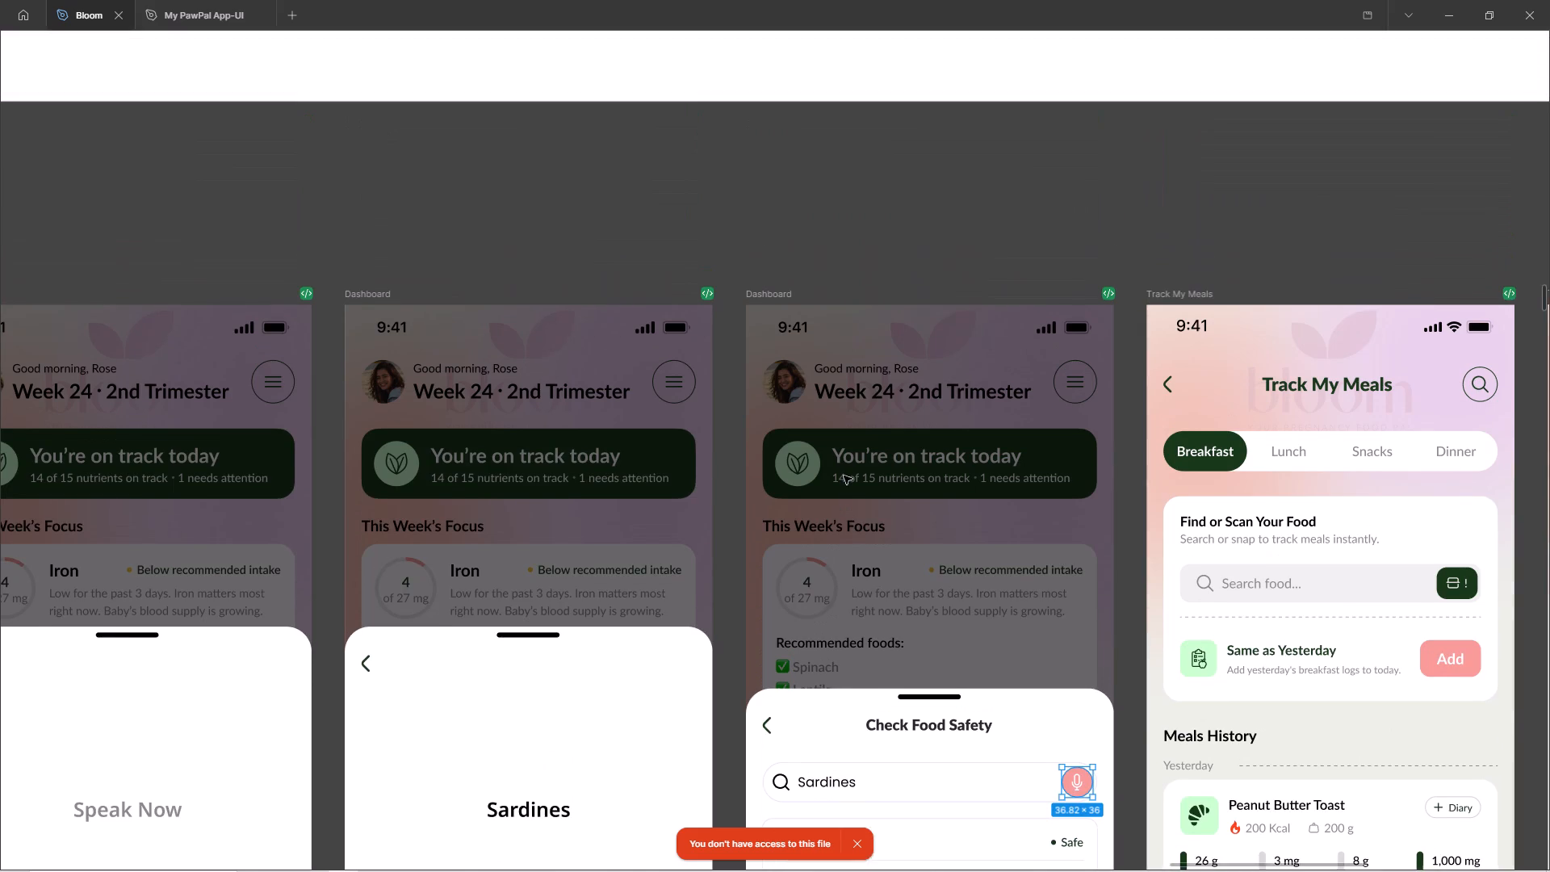
scroll(844, 476, down, 6)
shift+scroll(844, 476, up, 10)
shift+scroll(844, 476, down, 1)
shift+scroll(844, 476, up, 3)
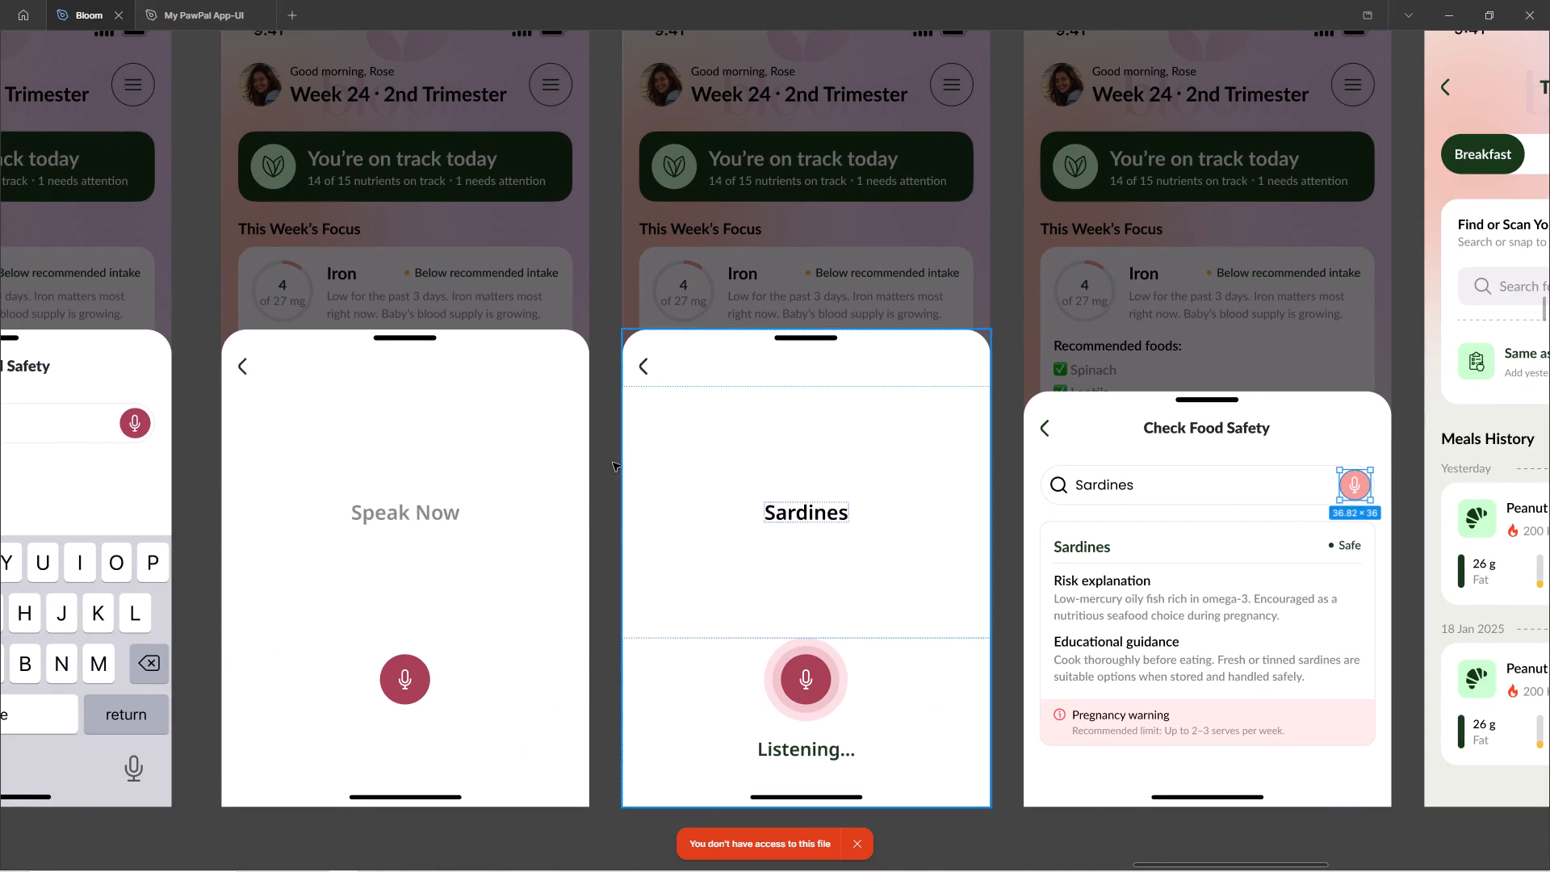
key(i)
click(146, 421)
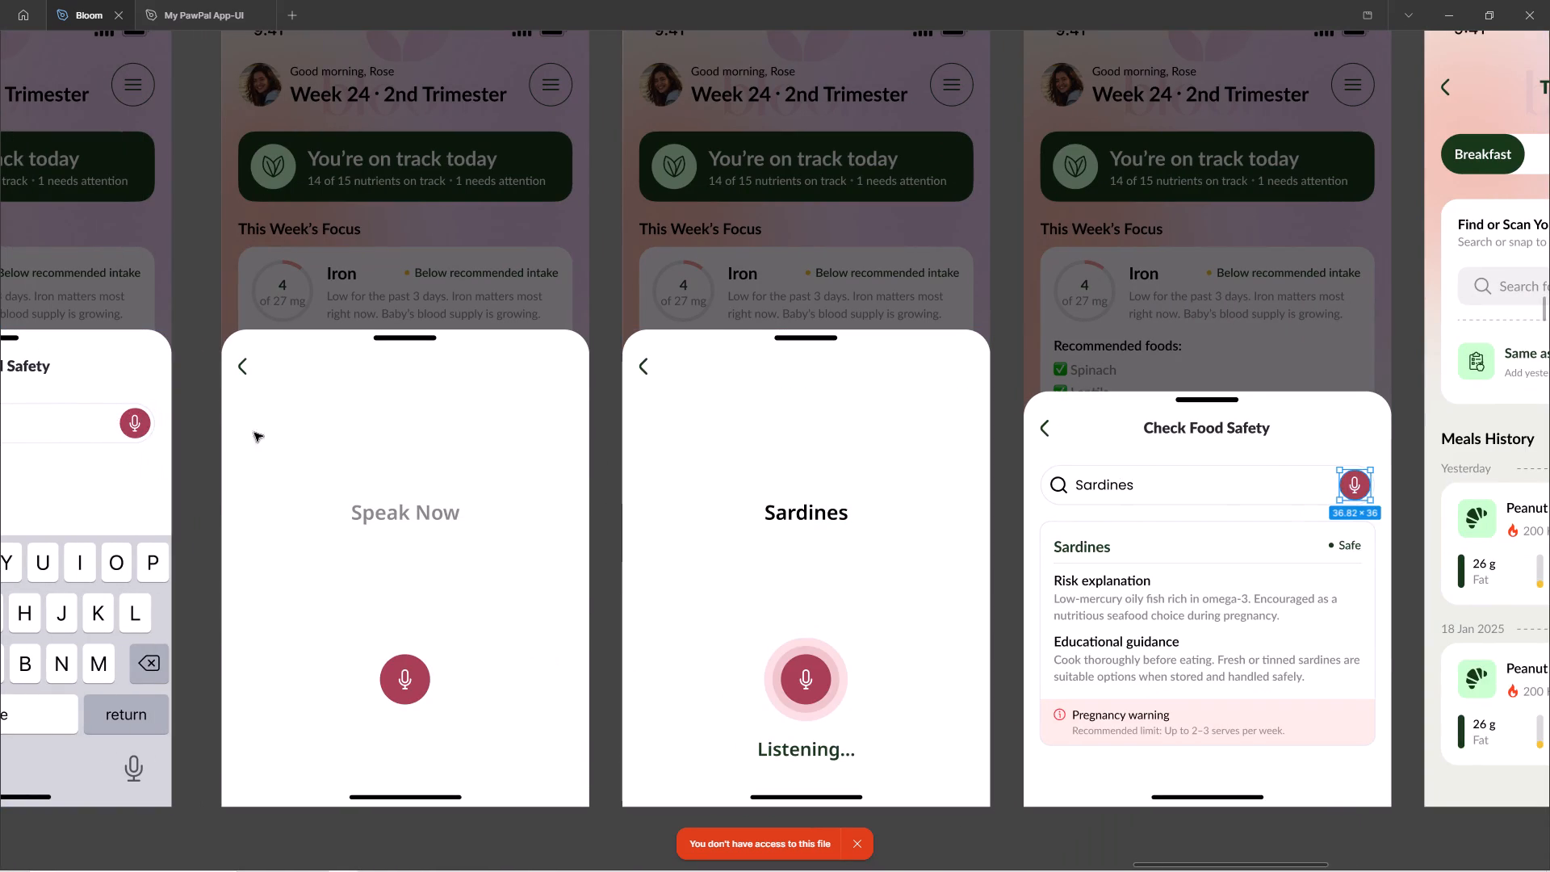
Switch to the open Microsoft Teams chat.
key(alt+Tab)
key(alt+Tab)
key(alt+Tab)
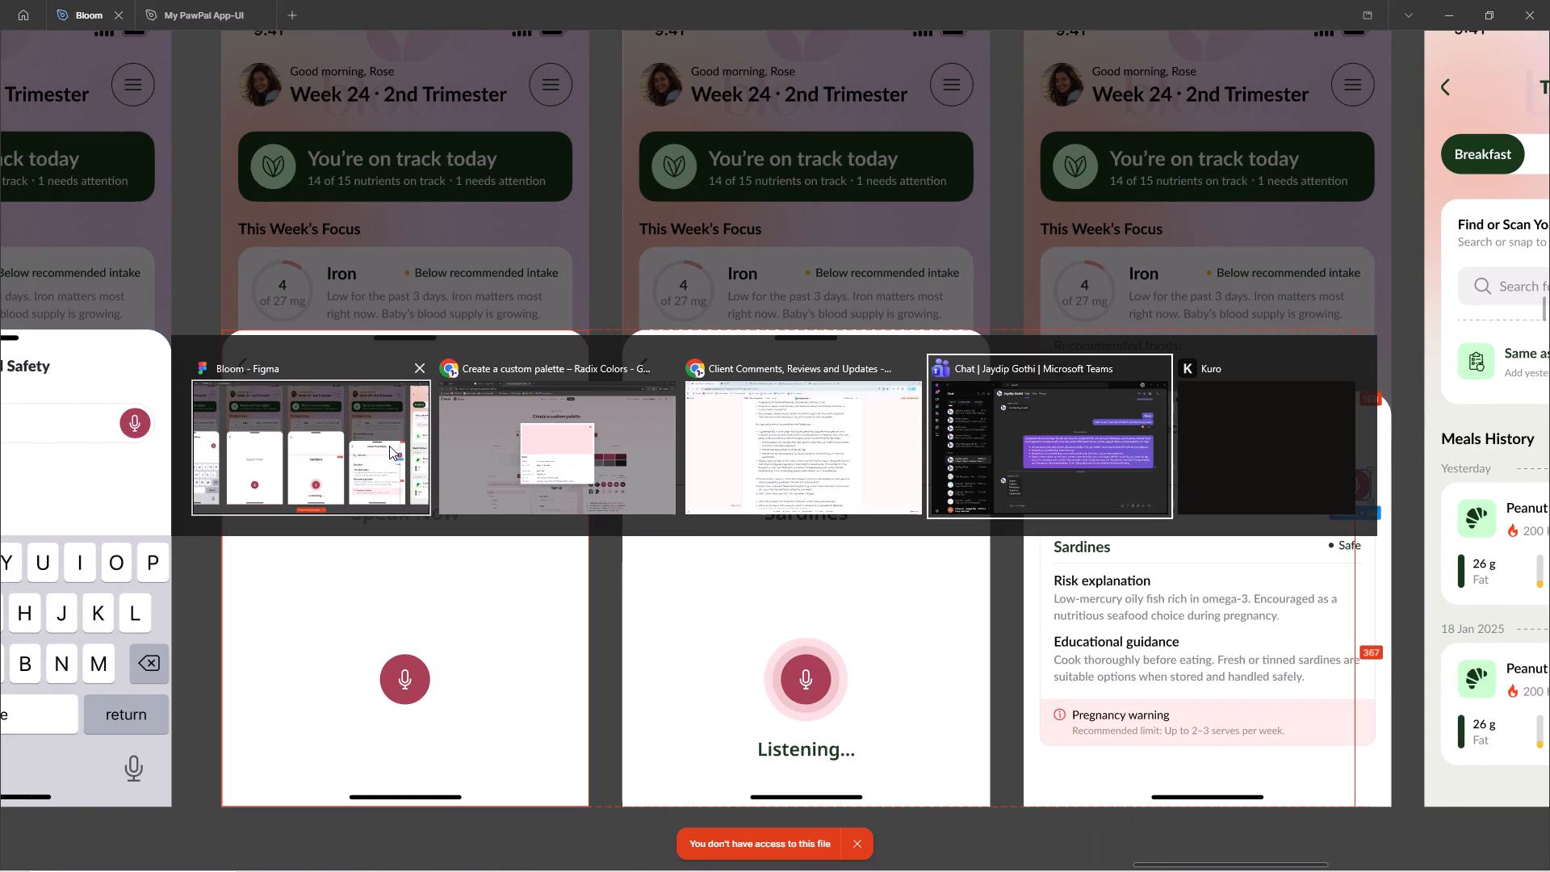